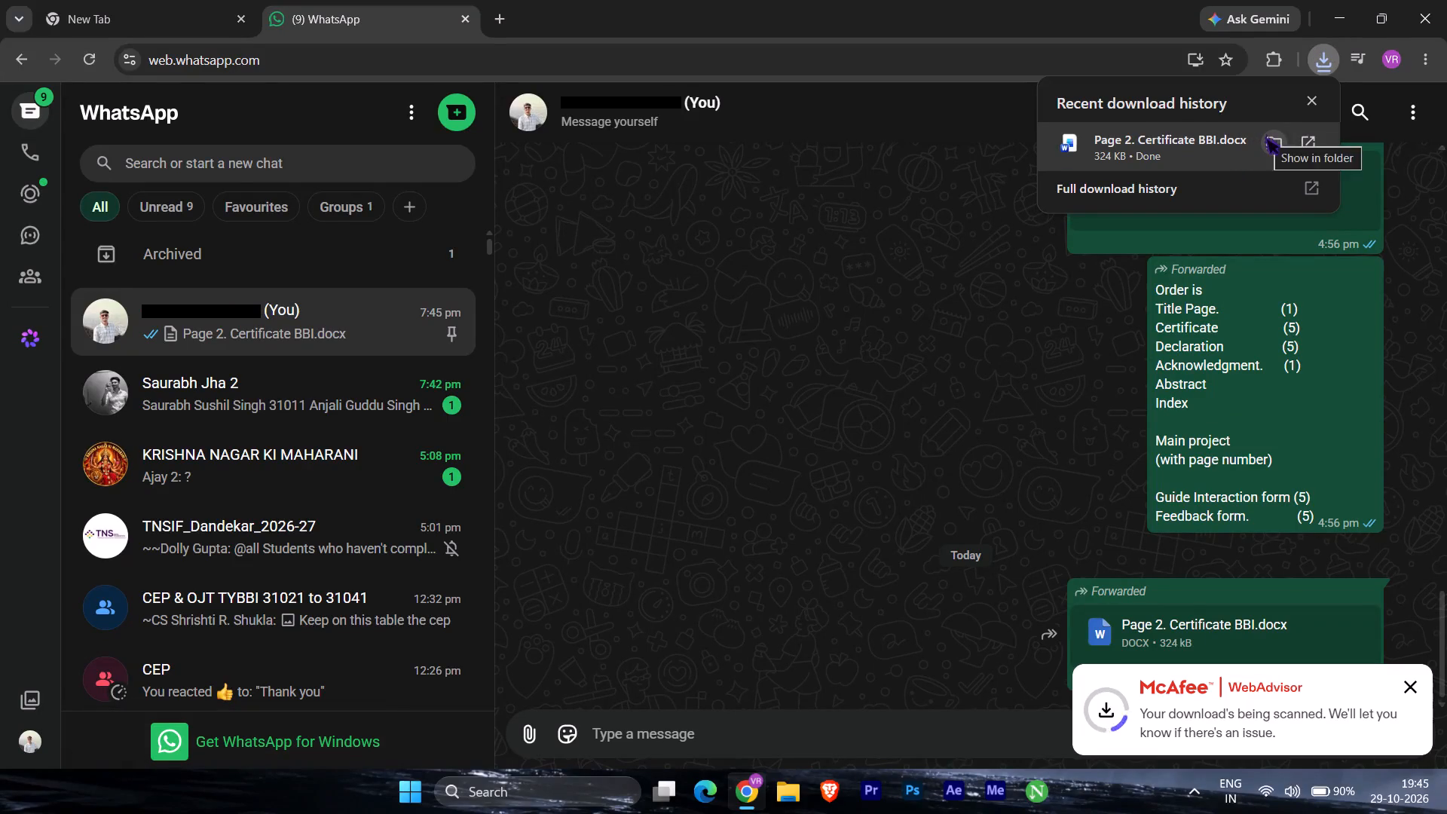
Show the downloaded Page 2. Certificate BBI.docx in its Downloads folder and open it with WPS Office.
{"action": "right_click", "coordinate": [1265, 133]}
{"action": "right_click", "coordinate": [1272, 136]}
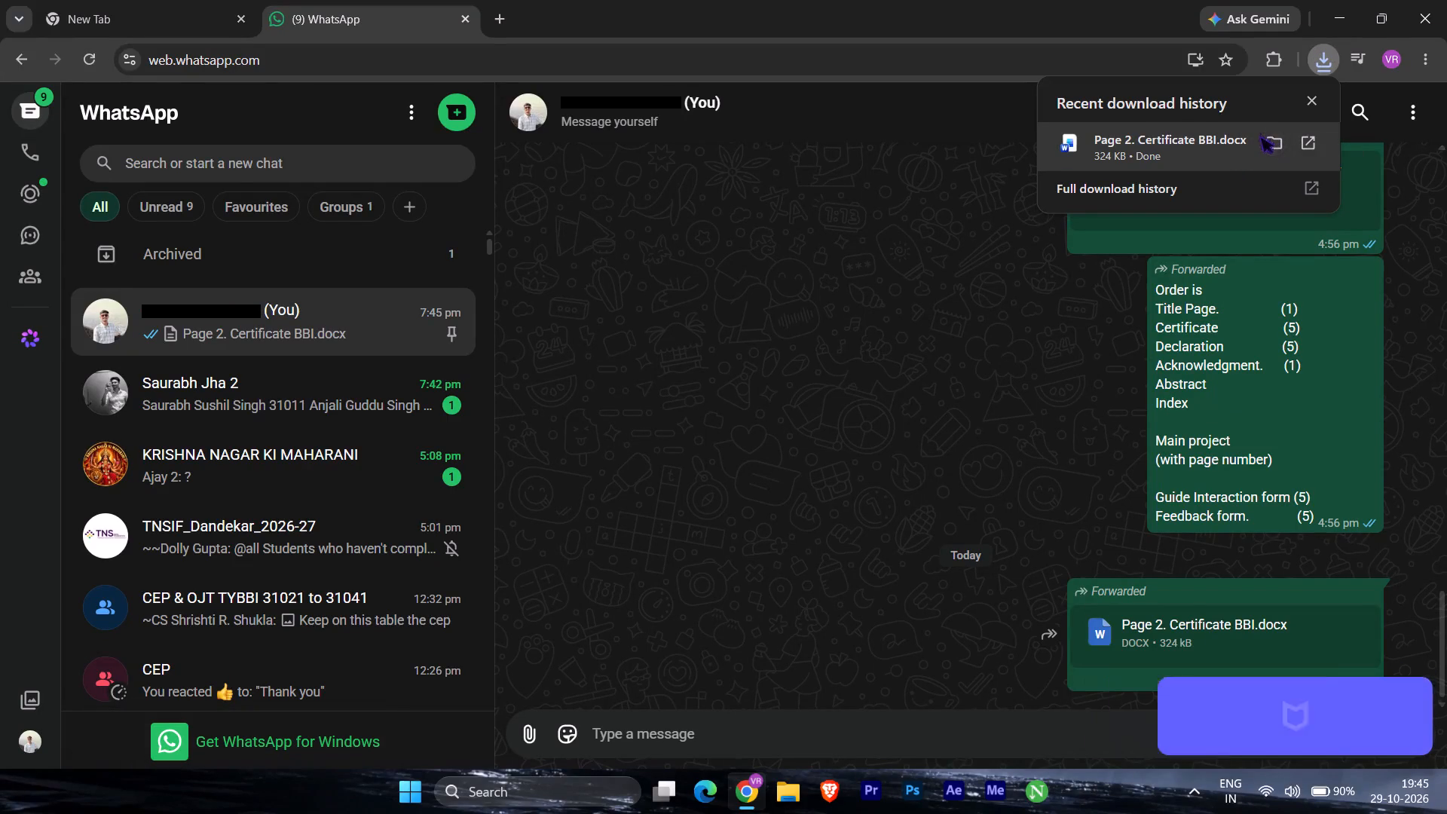
{"action": "left_click", "coordinate": [1260, 140]}
{"action": "left_click", "coordinate": [1269, 140]}
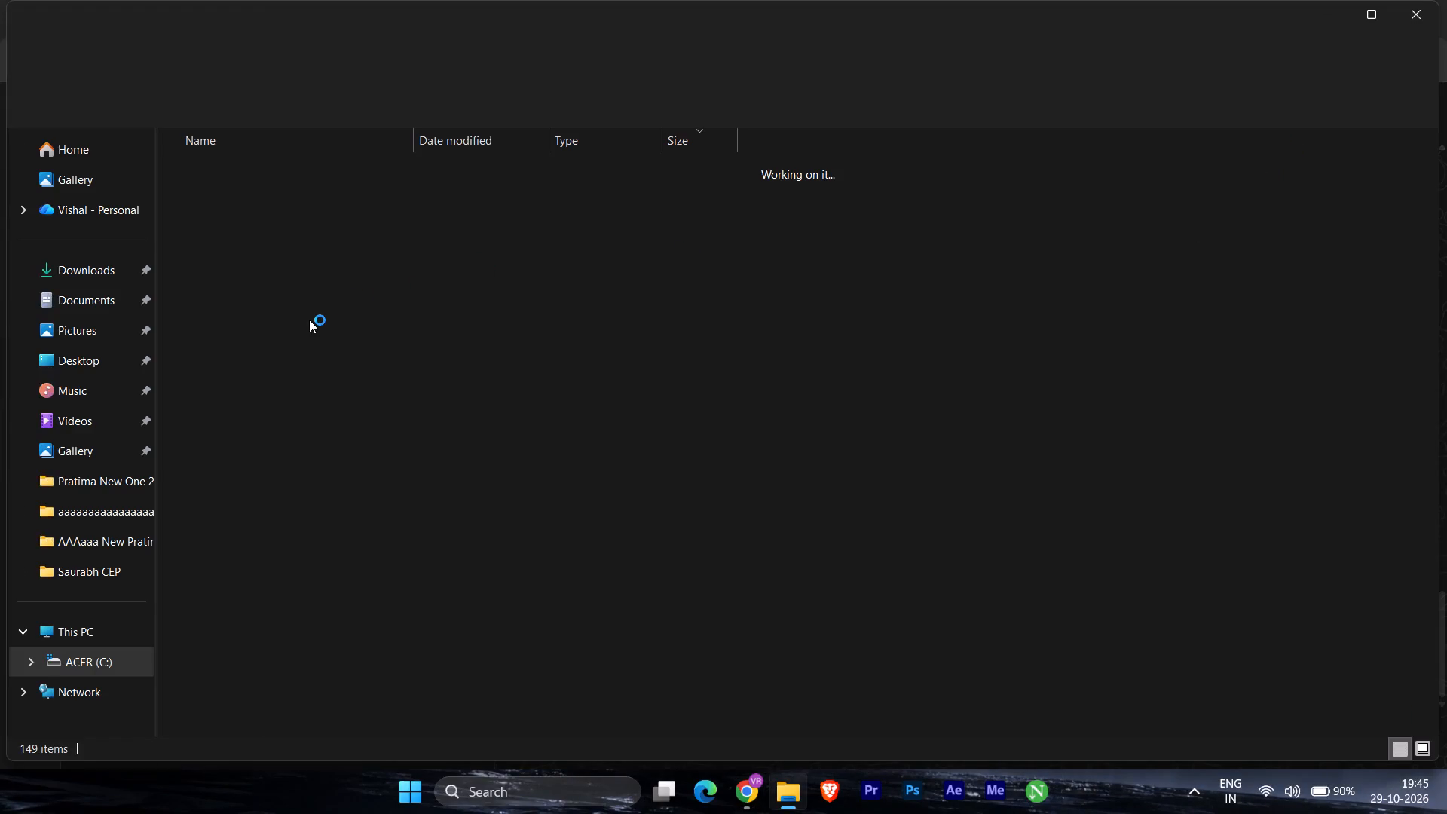
{"action": "right_click", "coordinate": [243, 192]}
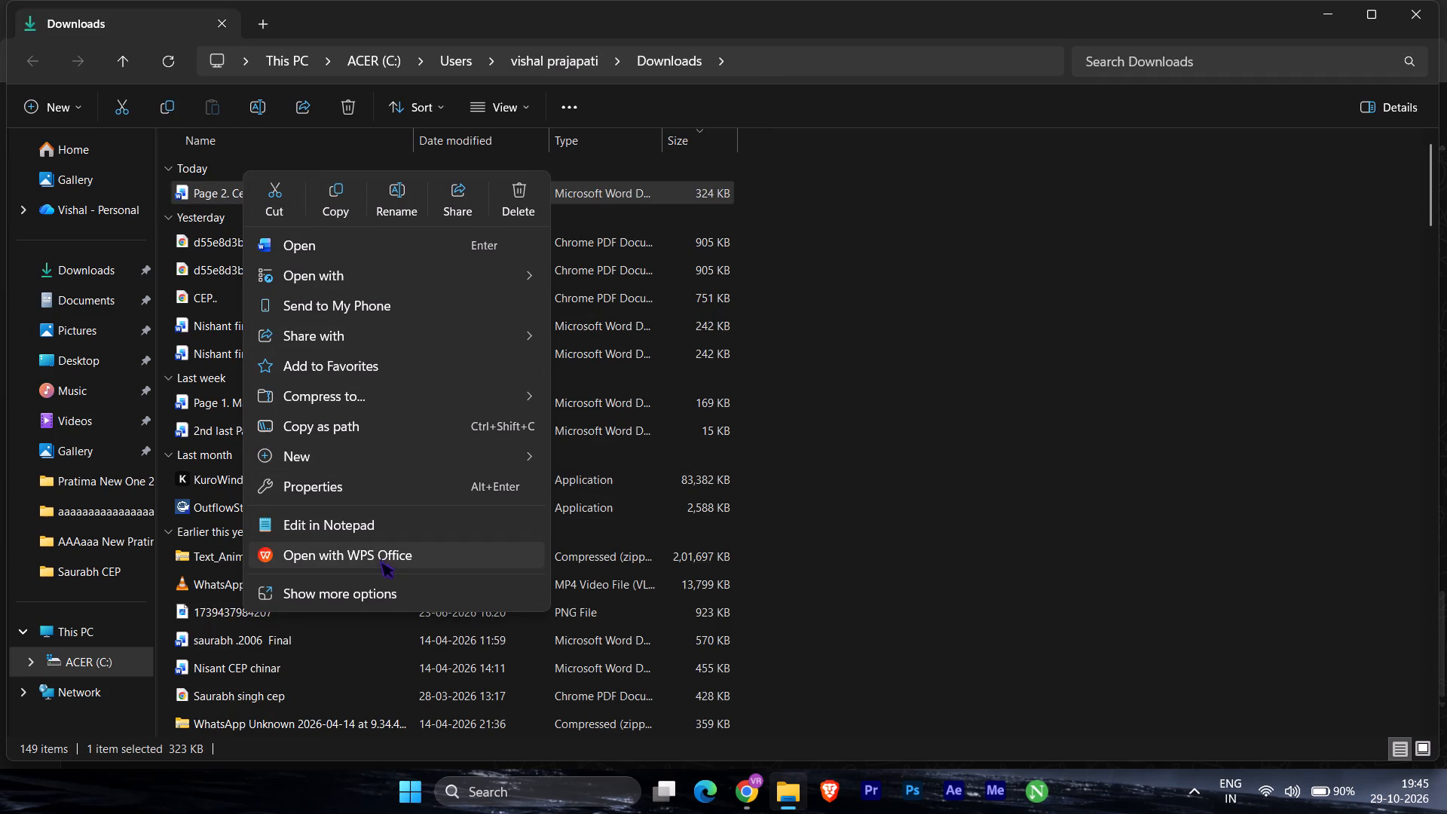
{"action": "left_click", "coordinate": [380, 556]}
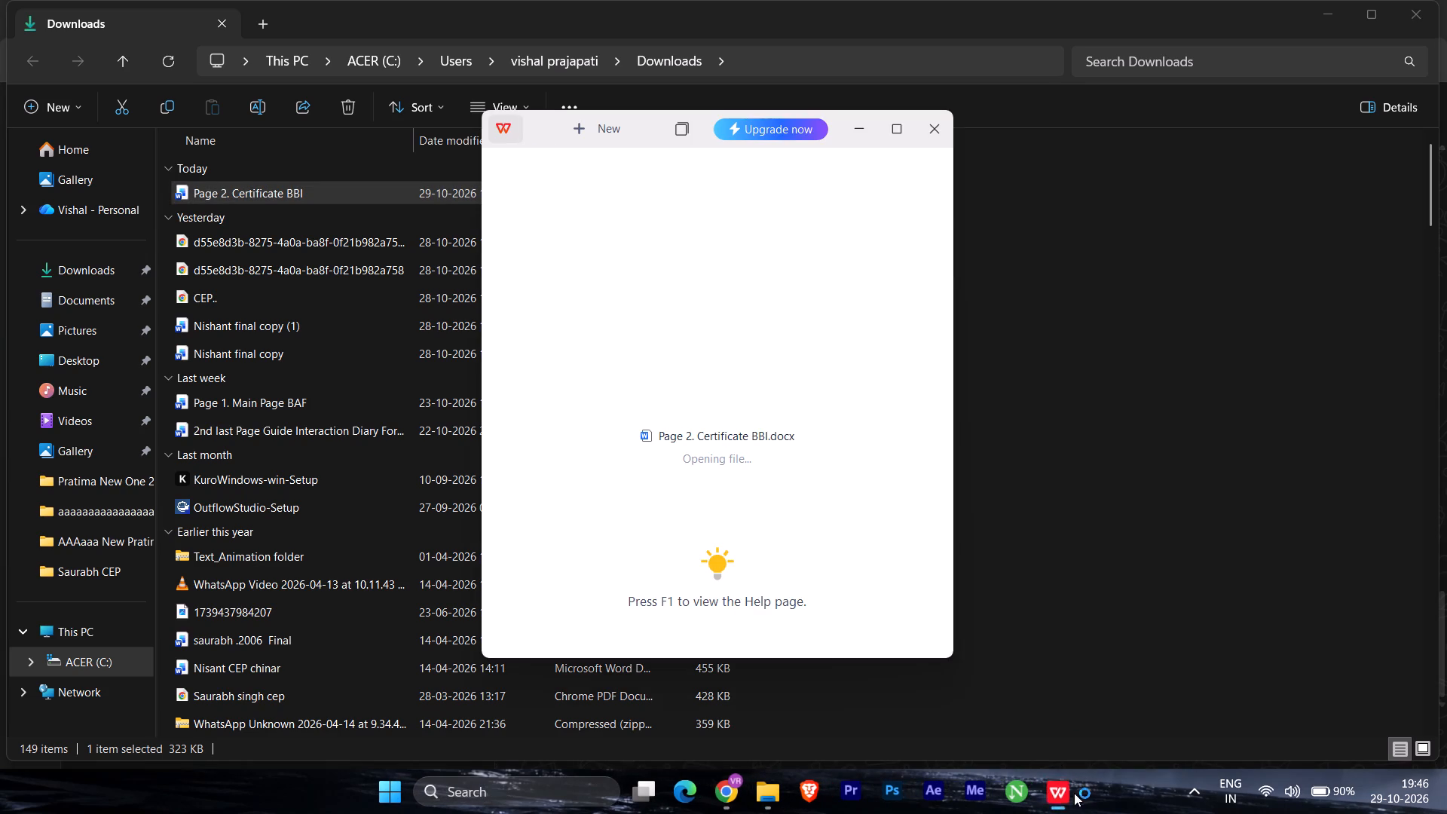
Remove the student's name on the first certificate and change the title before it to "Mr.".
{"action": "left_click", "coordinate": [887, 127]}
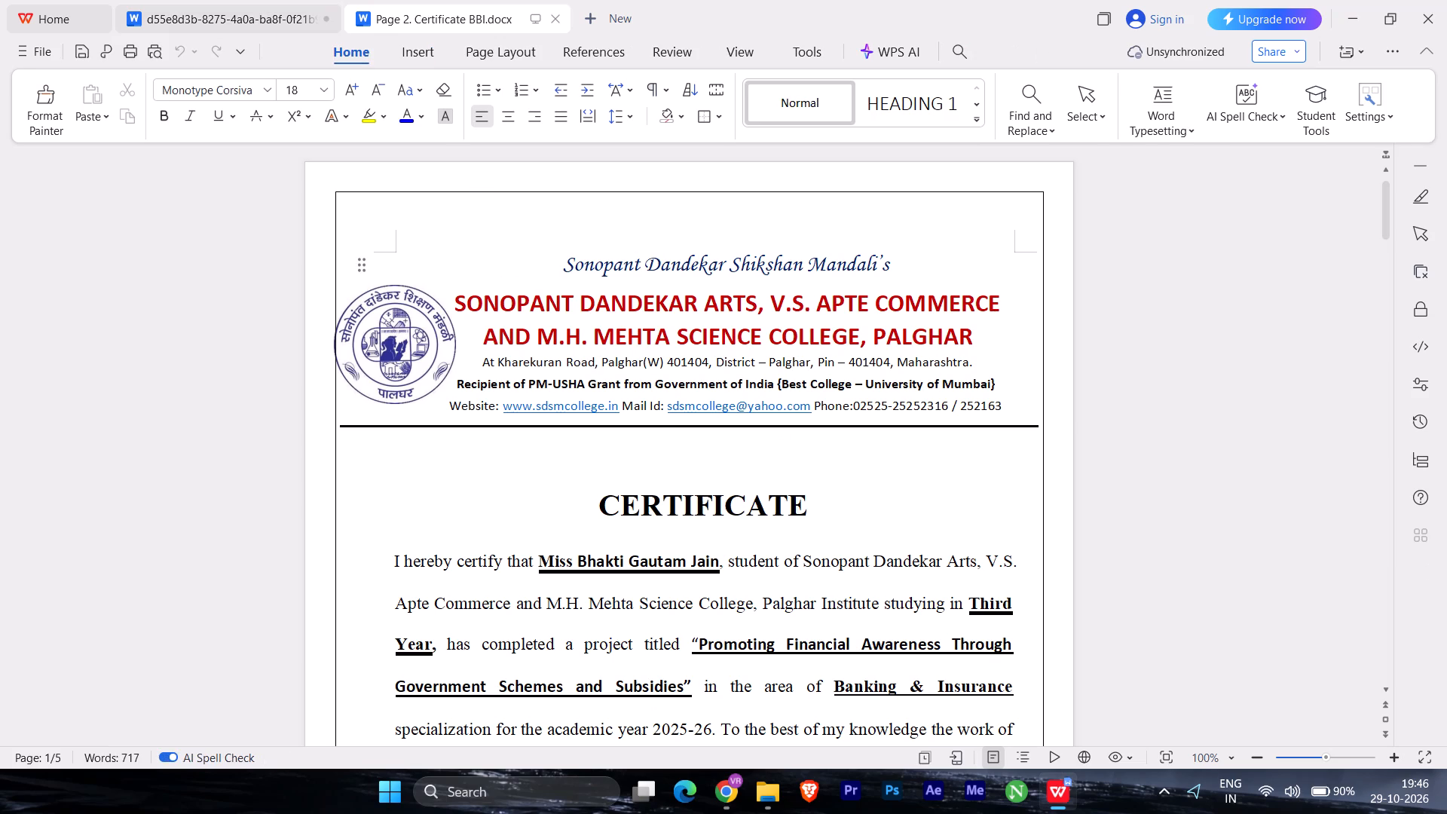
{"action": "scroll", "coordinate": [785, 500], "scroll_direction": "down", "scroll_amount": 3}
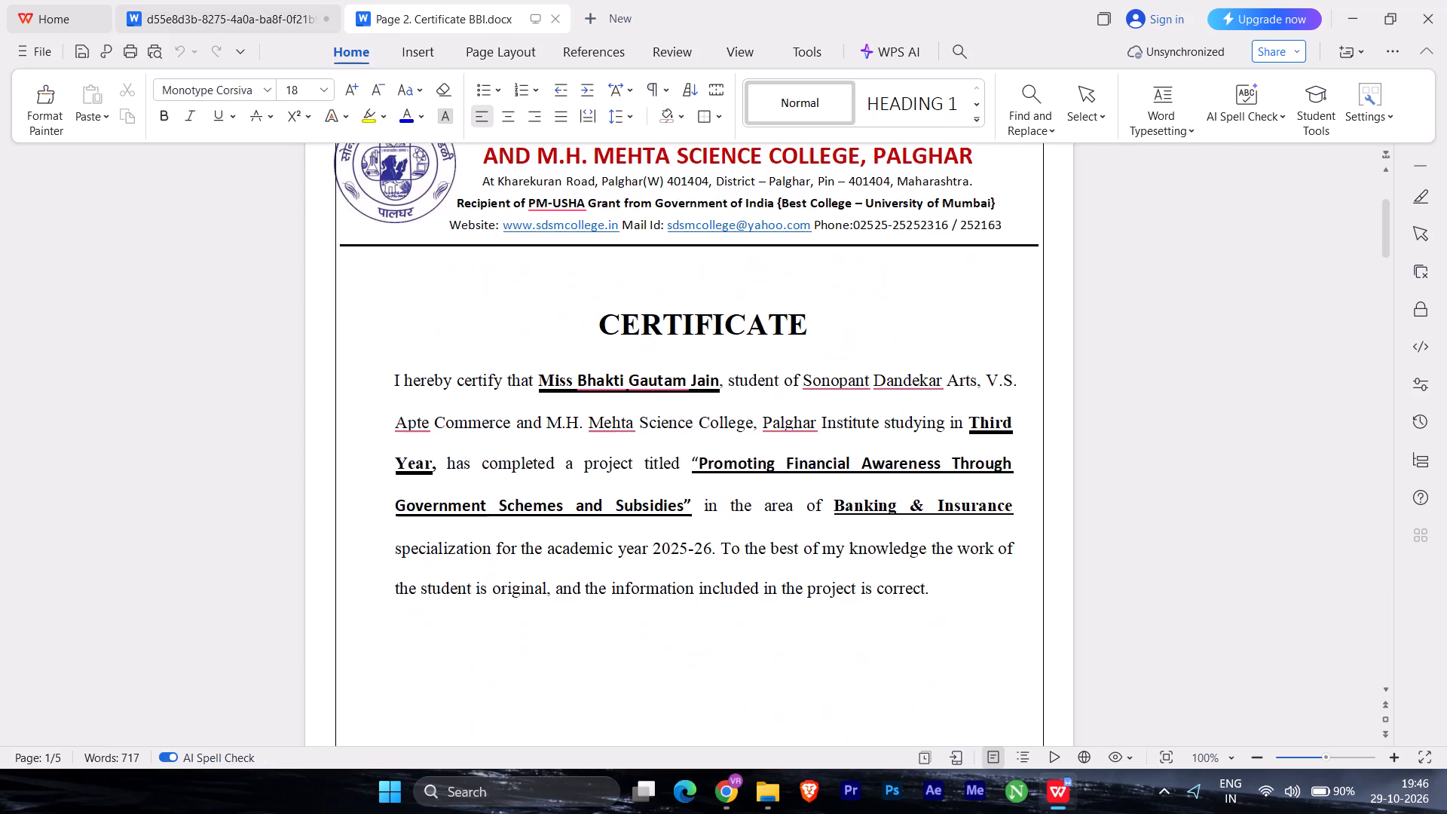
{"action": "scroll", "coordinate": [787, 502], "scroll_direction": "down", "scroll_amount": 2}
{"action": "scroll", "coordinate": [787, 502], "scroll_direction": "up", "scroll_amount": 3}
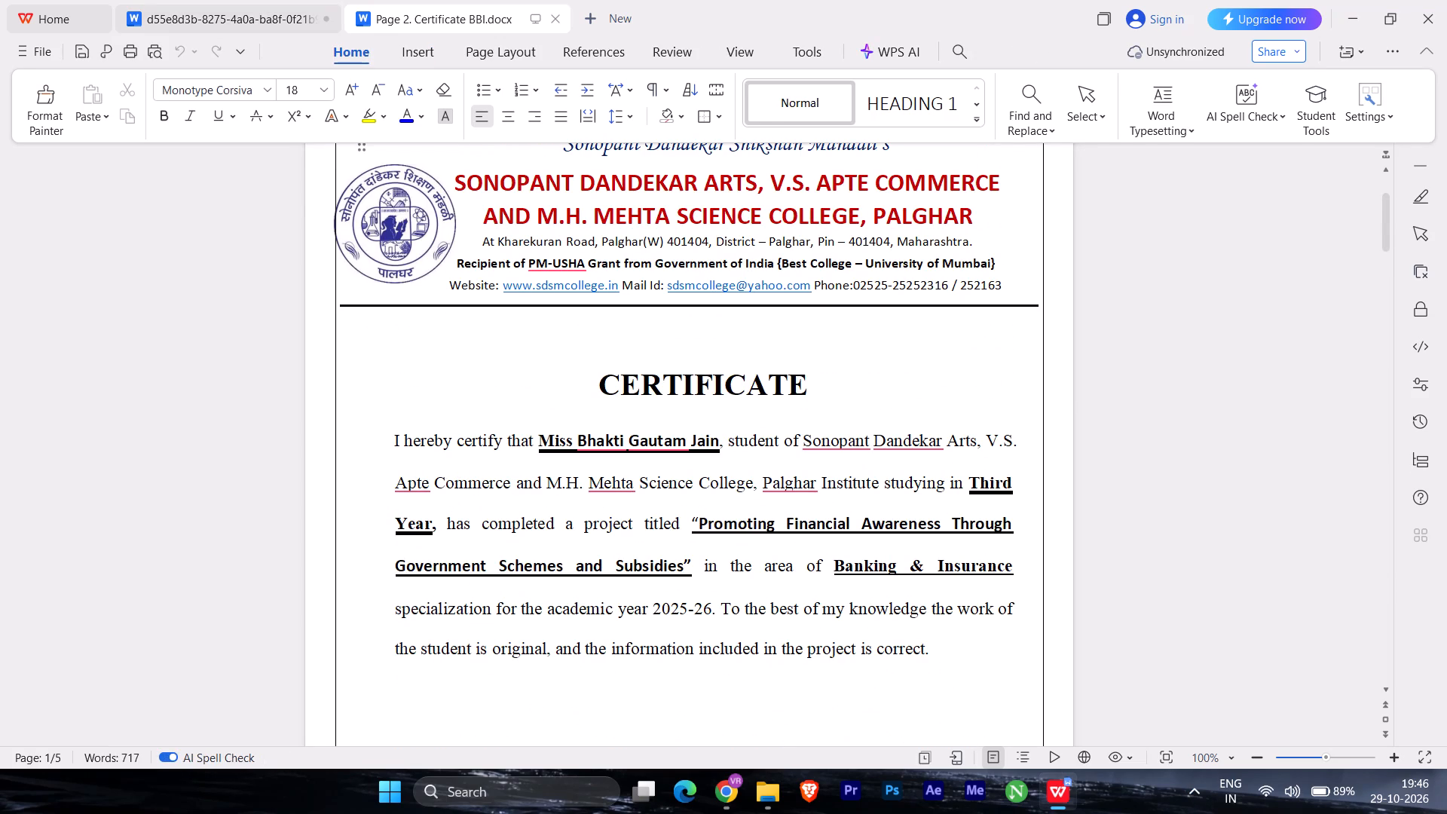
{"action": "left_click", "coordinate": [718, 438]}
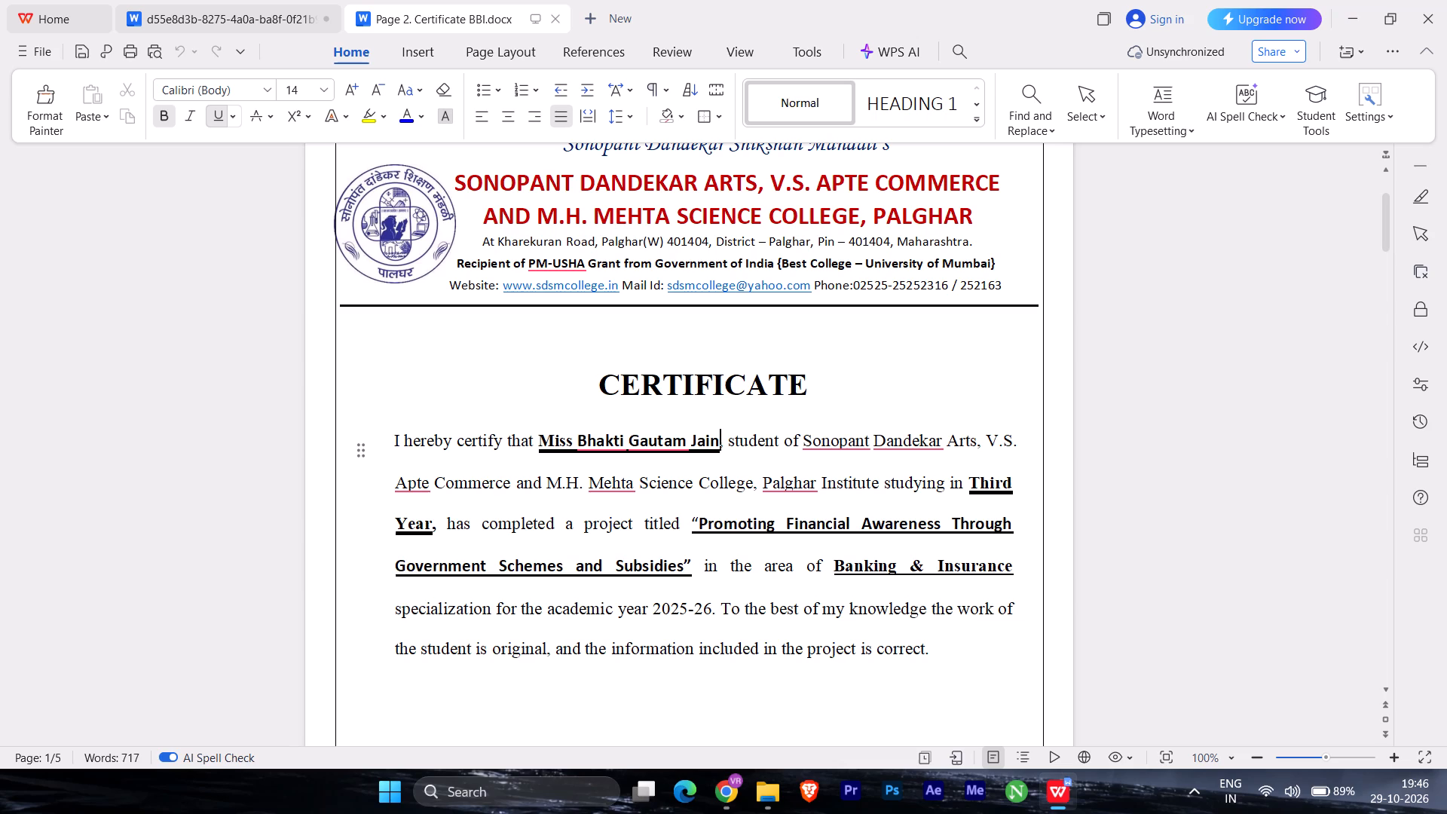
{"action": "key", "text": "BackSpace"}
{"action": "key", "text": "BackSpace"}
{"action": "key", "text": "BackSpace"}
{"action": "key", "text": "BackSpace"}
{"action": "key", "text": "BackSpace"}
{"action": "key", "text": "BackSpace"}
{"action": "key", "text": "BackSpace"}
{"action": "key", "text": "BackSpace"}
{"action": "key", "text": "BackSpace"}
{"action": "key", "text": "BackSpace"}
{"action": "key", "text": "BackSpace"}
{"action": "key", "text": "BackSpace"}
{"action": "key", "text": "BackSpace"}
{"action": "key", "text": "BackSpace"}
{"action": "key", "text": "BackSpace"}
{"action": "key", "text": "BackSpace"}
{"action": "key", "text": "BackSpace"}
{"action": "key", "text": "BackSpace"}
{"action": "key", "text": "BackSpace"}
{"action": "key", "text": "BackSpace"}
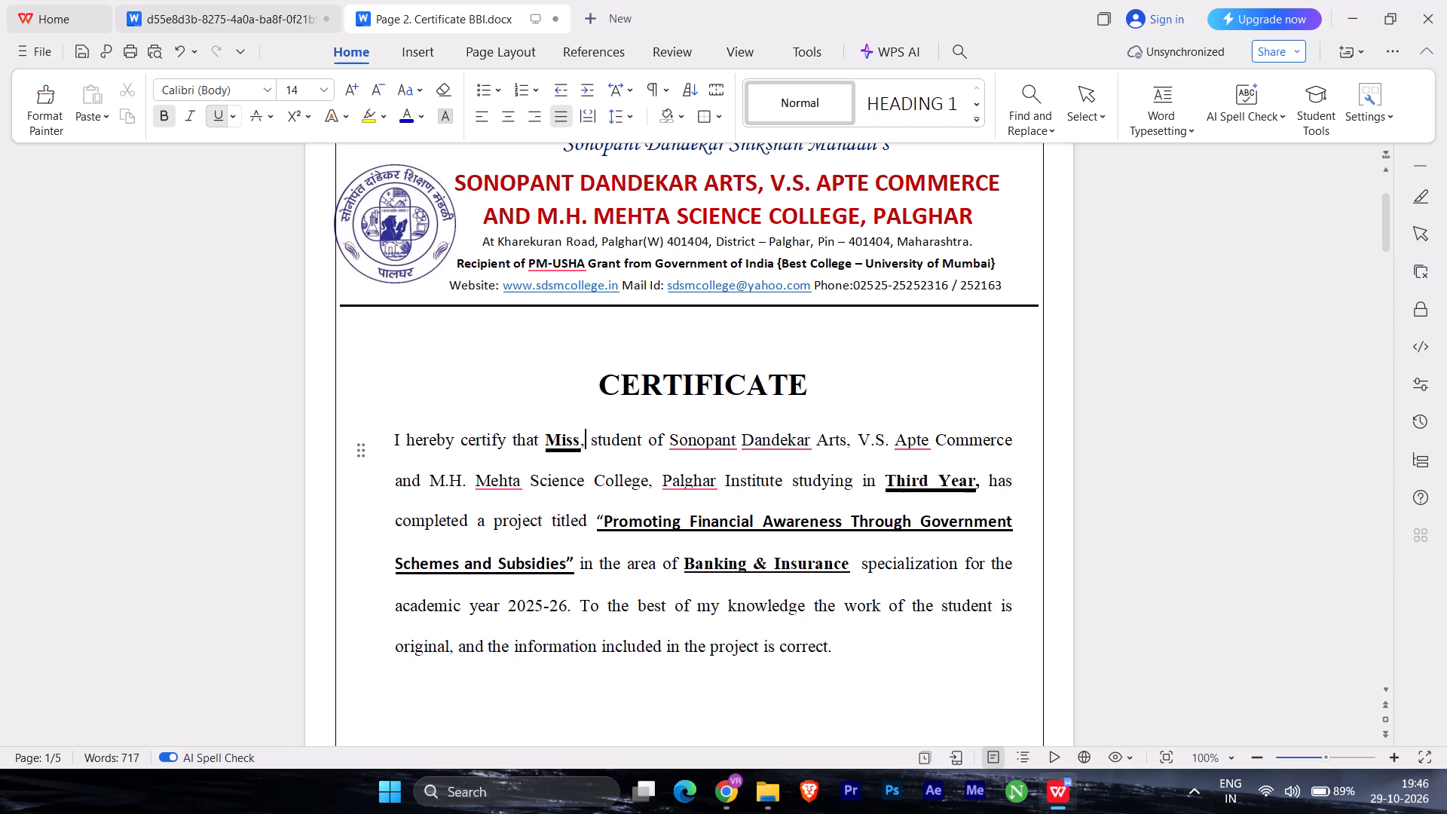
{"action": "key", "text": "BackSpace"}
{"action": "key", "text": "BackSpace"}
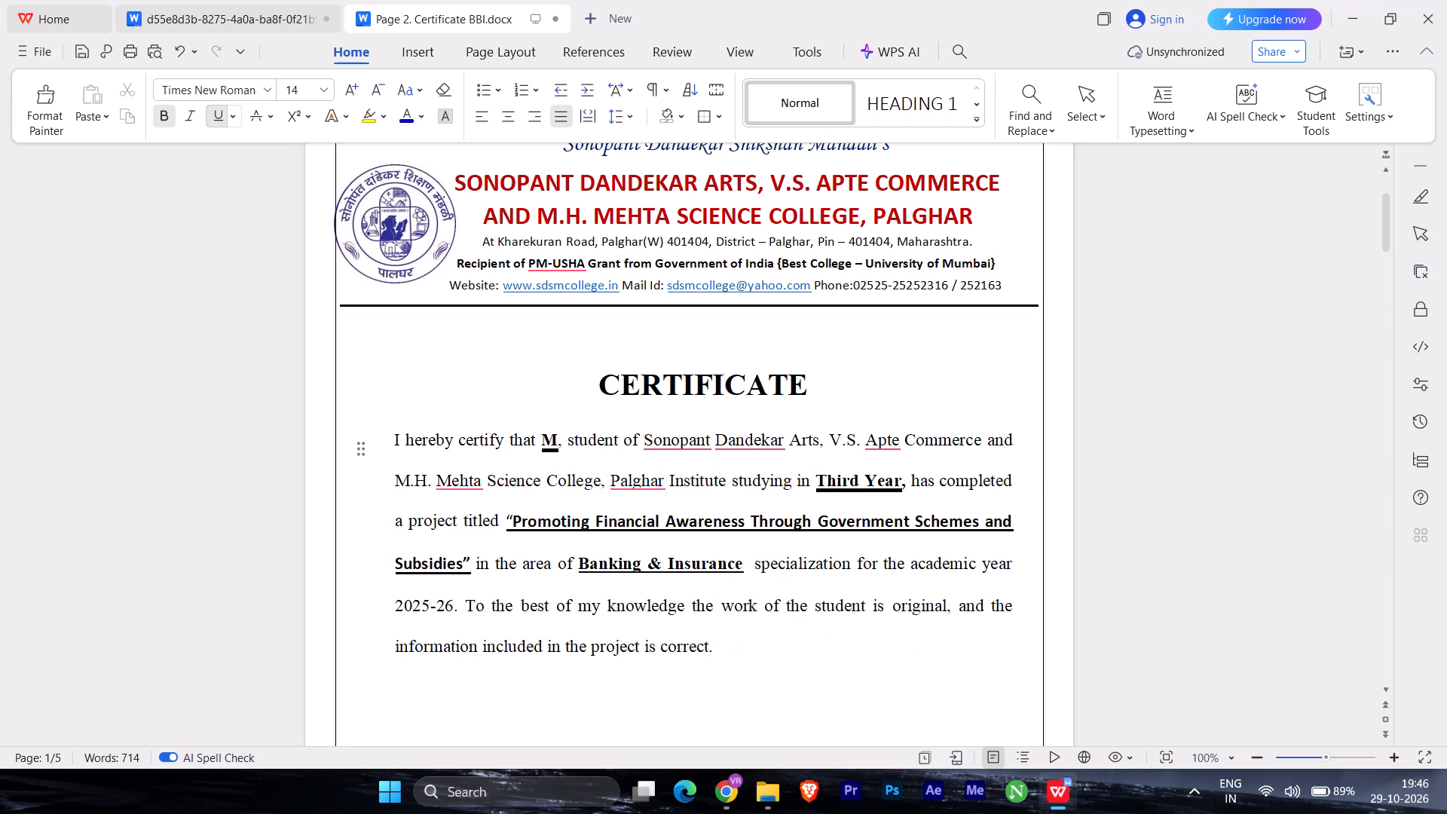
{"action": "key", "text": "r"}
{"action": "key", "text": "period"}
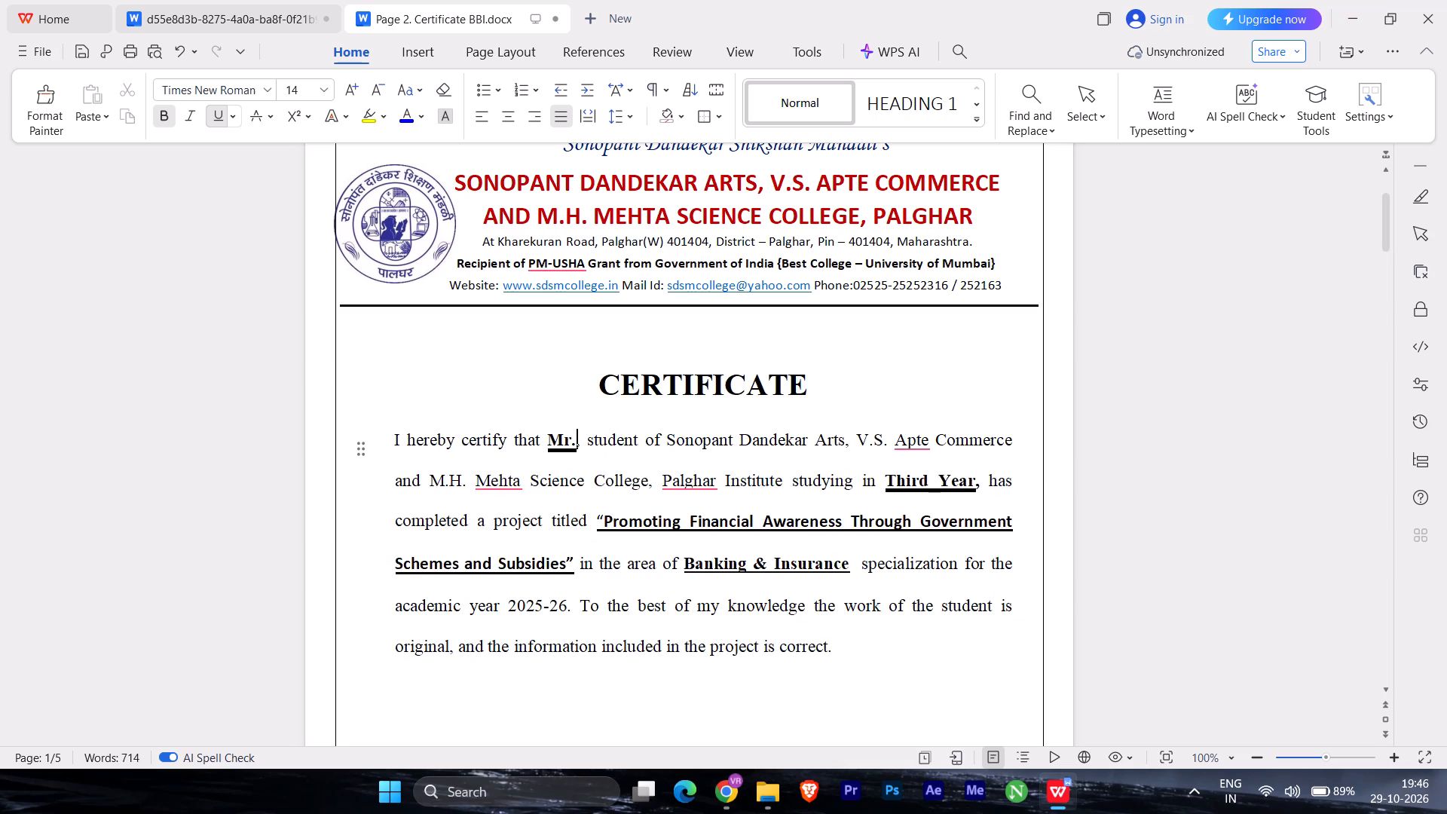
Enter the new student's full name directly after "Mr." in the first certificate's opening sentence.
{"action": "scroll", "coordinate": [664, 508], "scroll_direction": "down", "scroll_amount": 16}
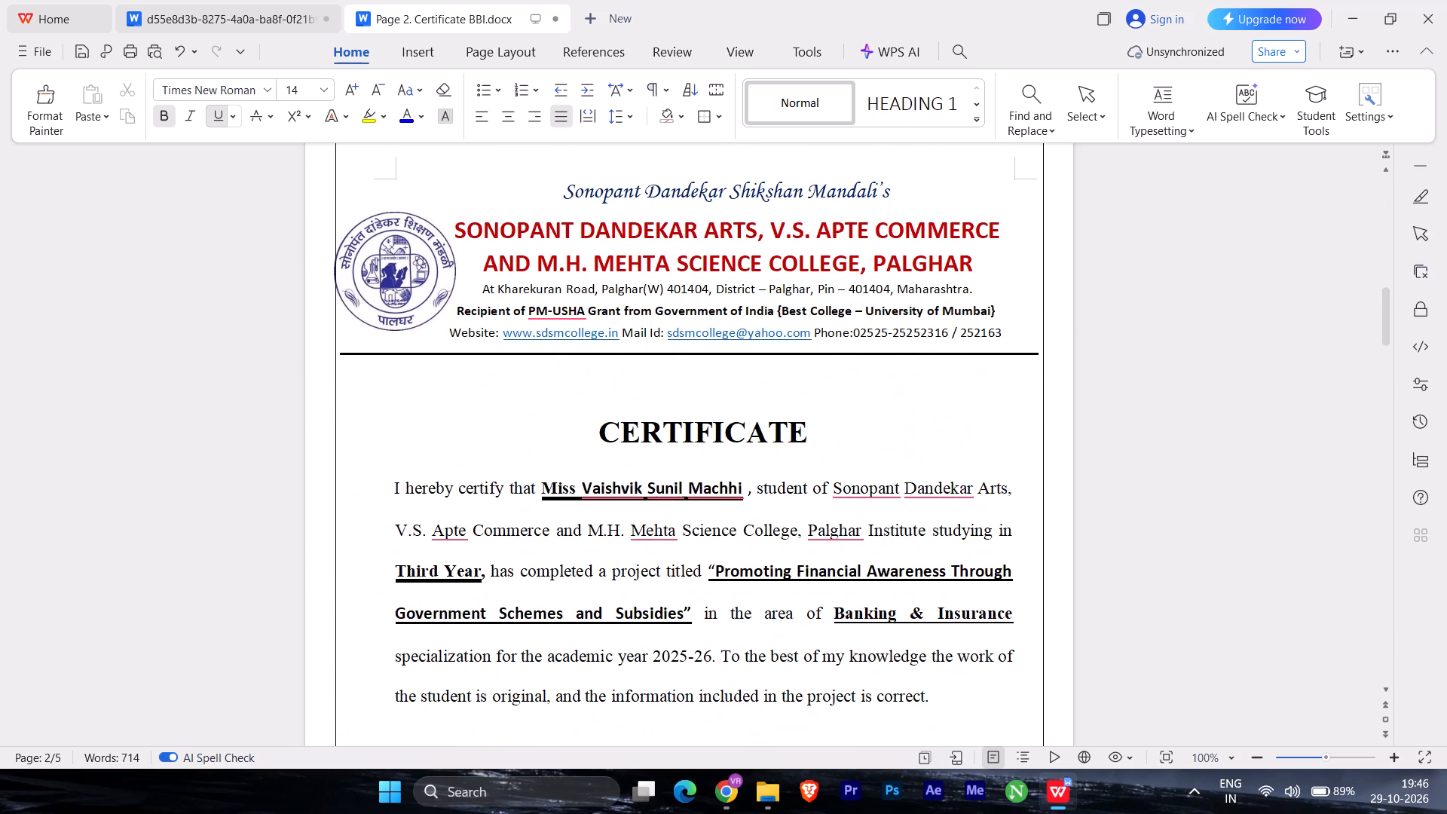
{"action": "scroll", "coordinate": [653, 507], "scroll_direction": "up", "scroll_amount": 11}
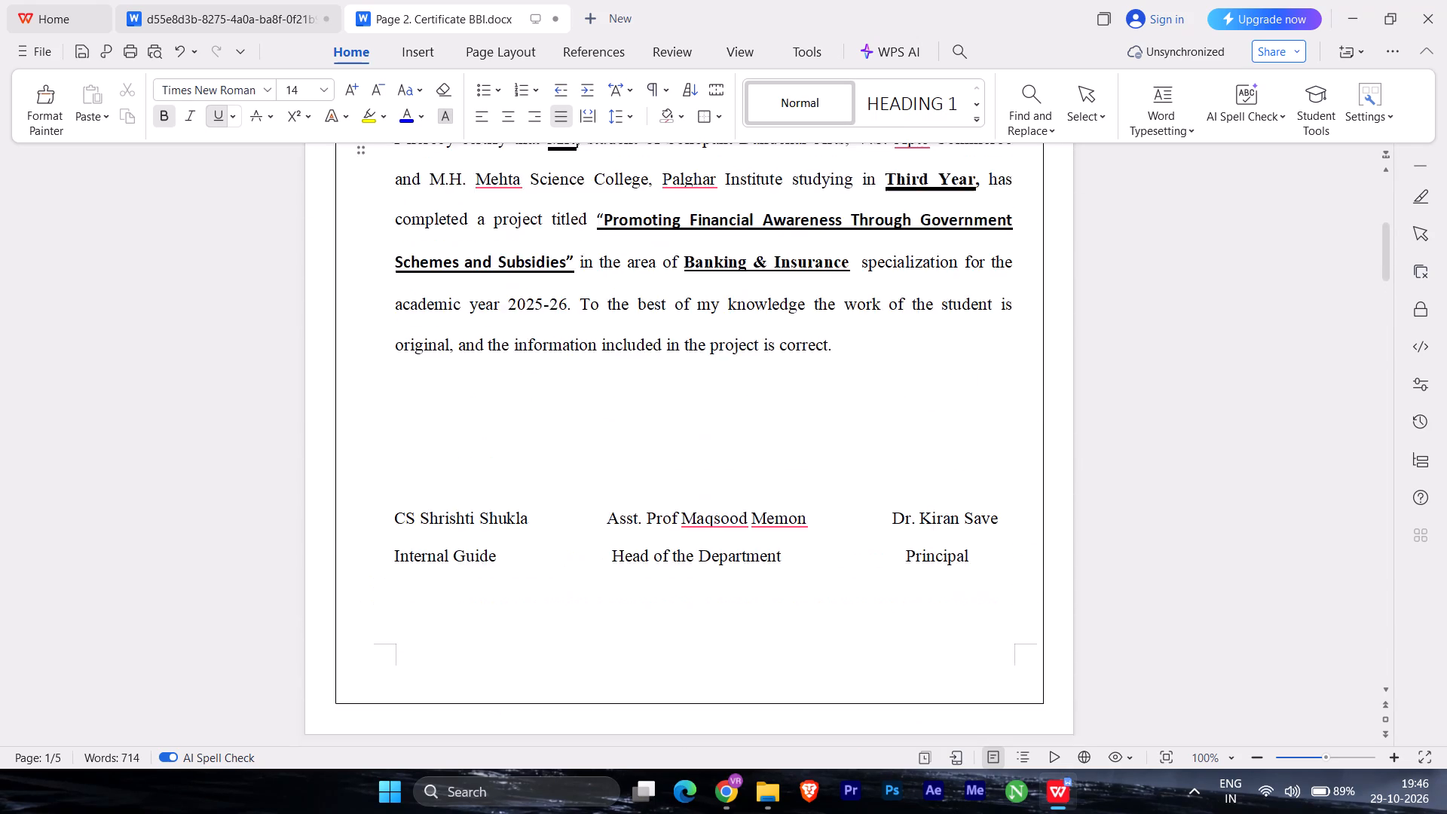
{"action": "scroll", "coordinate": [653, 502], "scroll_direction": "up", "scroll_amount": 3}
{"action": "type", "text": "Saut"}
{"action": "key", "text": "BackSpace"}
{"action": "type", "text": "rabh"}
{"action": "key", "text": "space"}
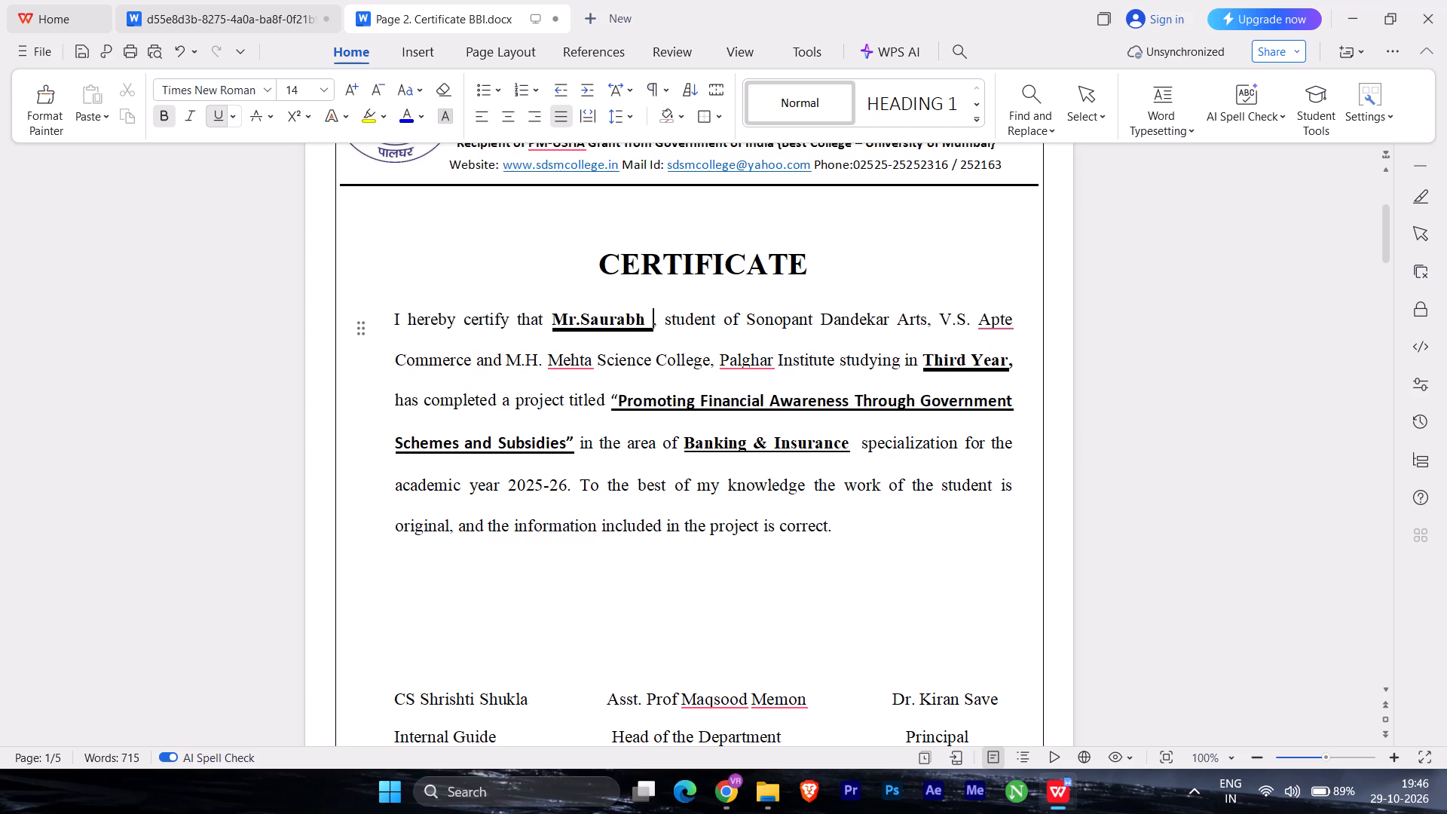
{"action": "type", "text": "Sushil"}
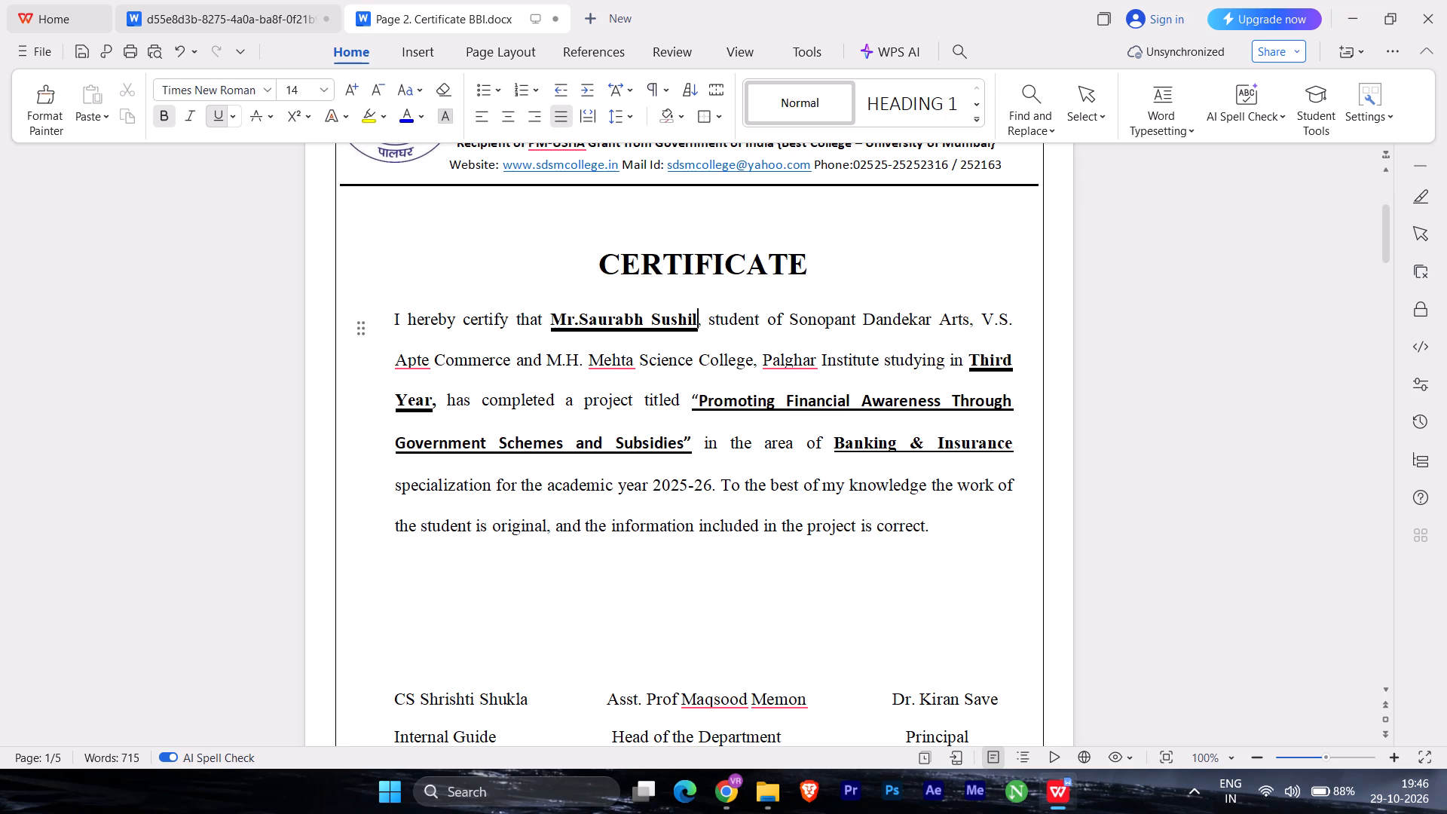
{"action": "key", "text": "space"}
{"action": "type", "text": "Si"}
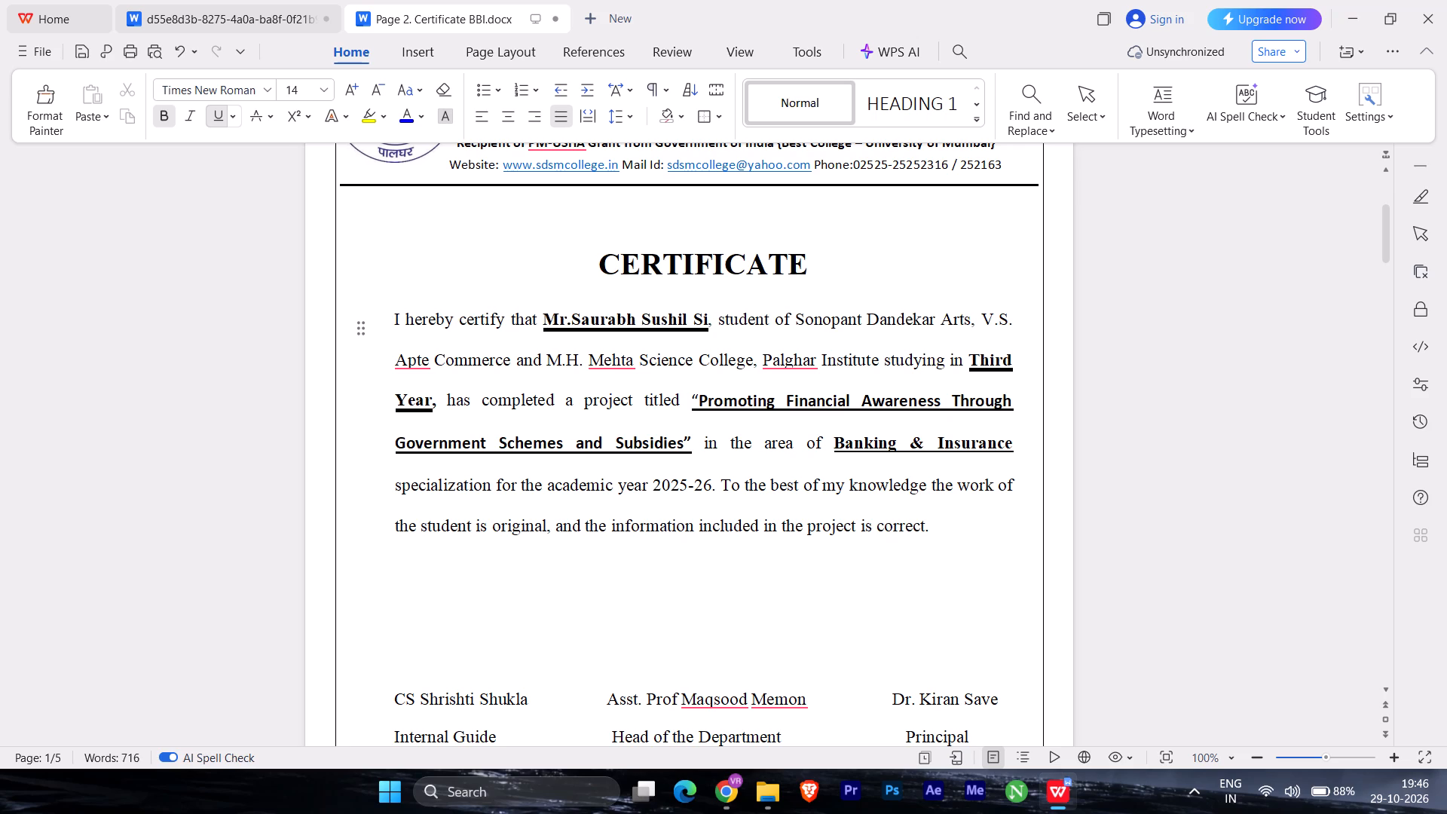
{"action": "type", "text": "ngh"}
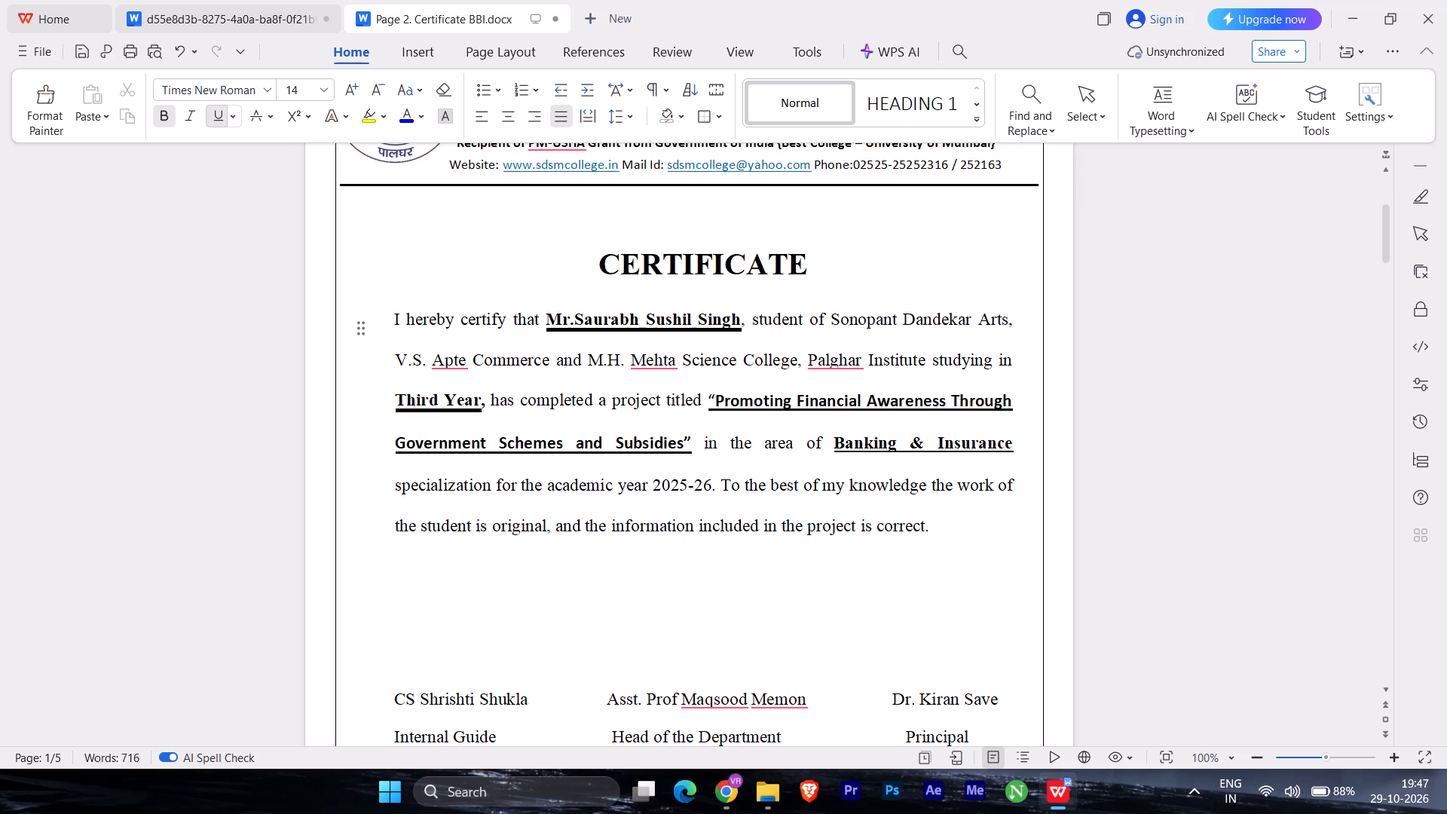
Place the text cursor at the end of the student's name in the second certificate's opening sentence.
{"action": "scroll", "coordinate": [814, 515], "scroll_direction": "down", "scroll_amount": 3}
{"action": "scroll", "coordinate": [814, 528], "scroll_direction": "up", "scroll_amount": 3}
{"action": "scroll", "coordinate": [809, 574], "scroll_direction": "down", "scroll_amount": 16}
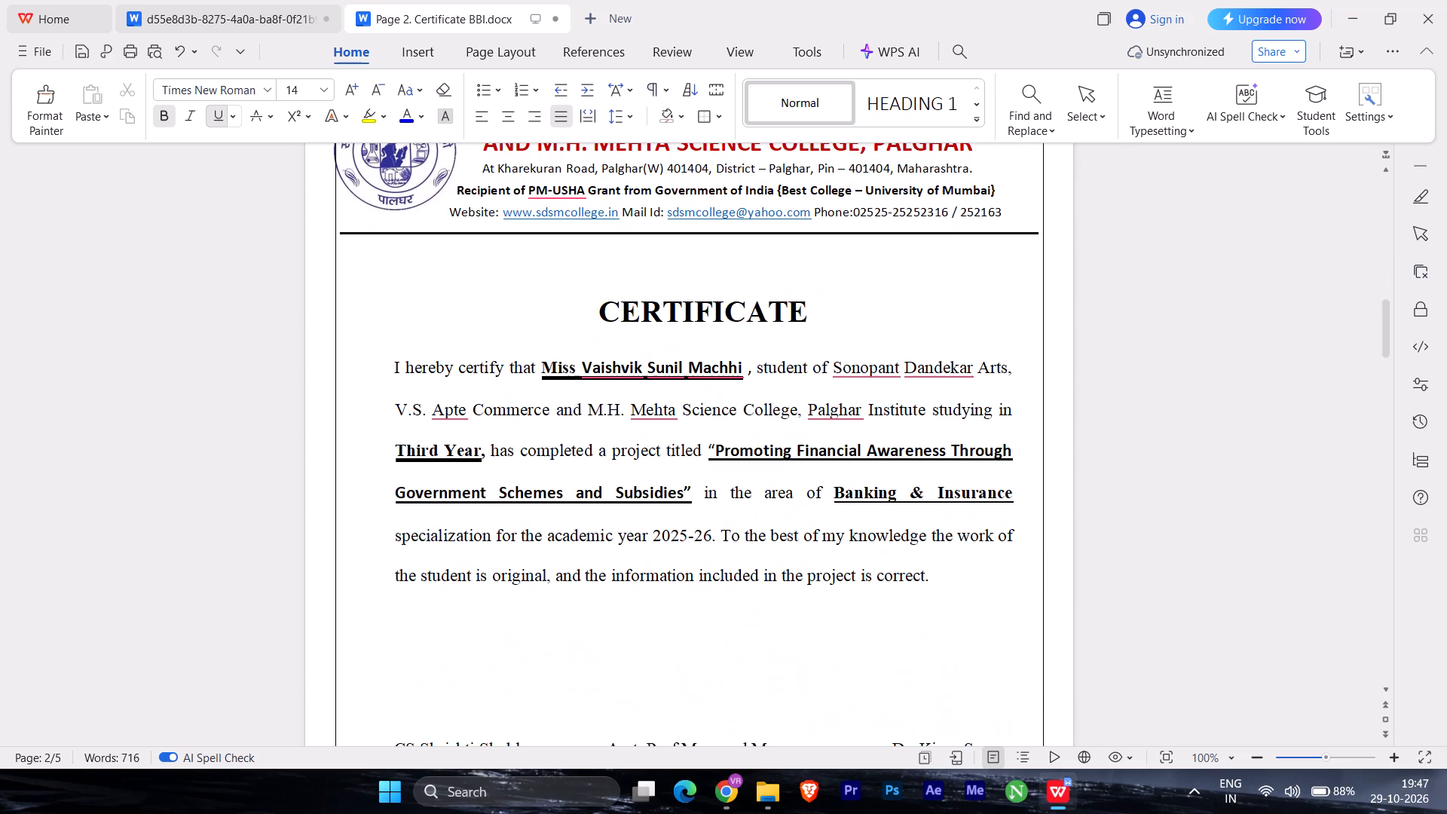
{"action": "left_click", "coordinate": [742, 366]}
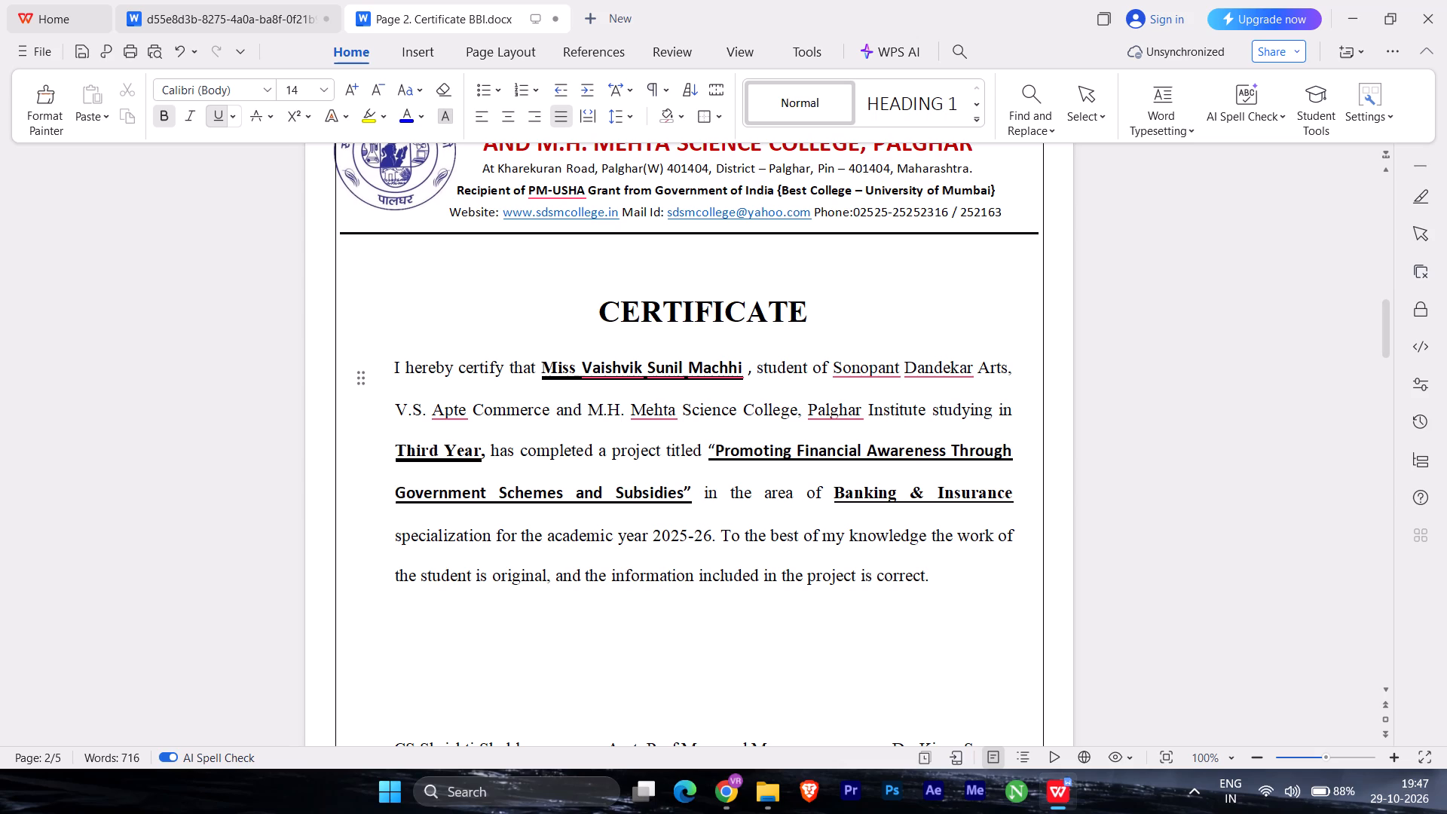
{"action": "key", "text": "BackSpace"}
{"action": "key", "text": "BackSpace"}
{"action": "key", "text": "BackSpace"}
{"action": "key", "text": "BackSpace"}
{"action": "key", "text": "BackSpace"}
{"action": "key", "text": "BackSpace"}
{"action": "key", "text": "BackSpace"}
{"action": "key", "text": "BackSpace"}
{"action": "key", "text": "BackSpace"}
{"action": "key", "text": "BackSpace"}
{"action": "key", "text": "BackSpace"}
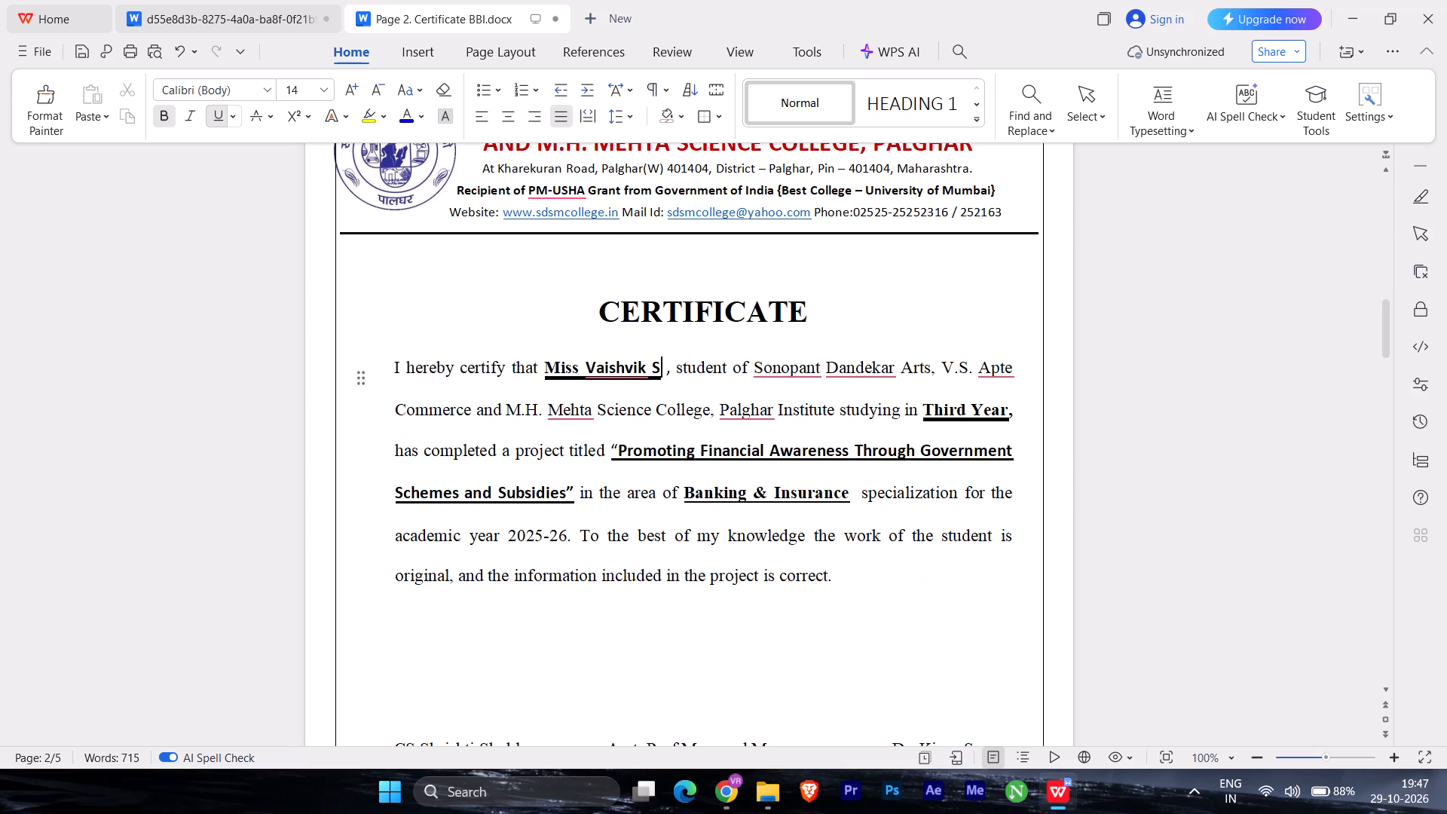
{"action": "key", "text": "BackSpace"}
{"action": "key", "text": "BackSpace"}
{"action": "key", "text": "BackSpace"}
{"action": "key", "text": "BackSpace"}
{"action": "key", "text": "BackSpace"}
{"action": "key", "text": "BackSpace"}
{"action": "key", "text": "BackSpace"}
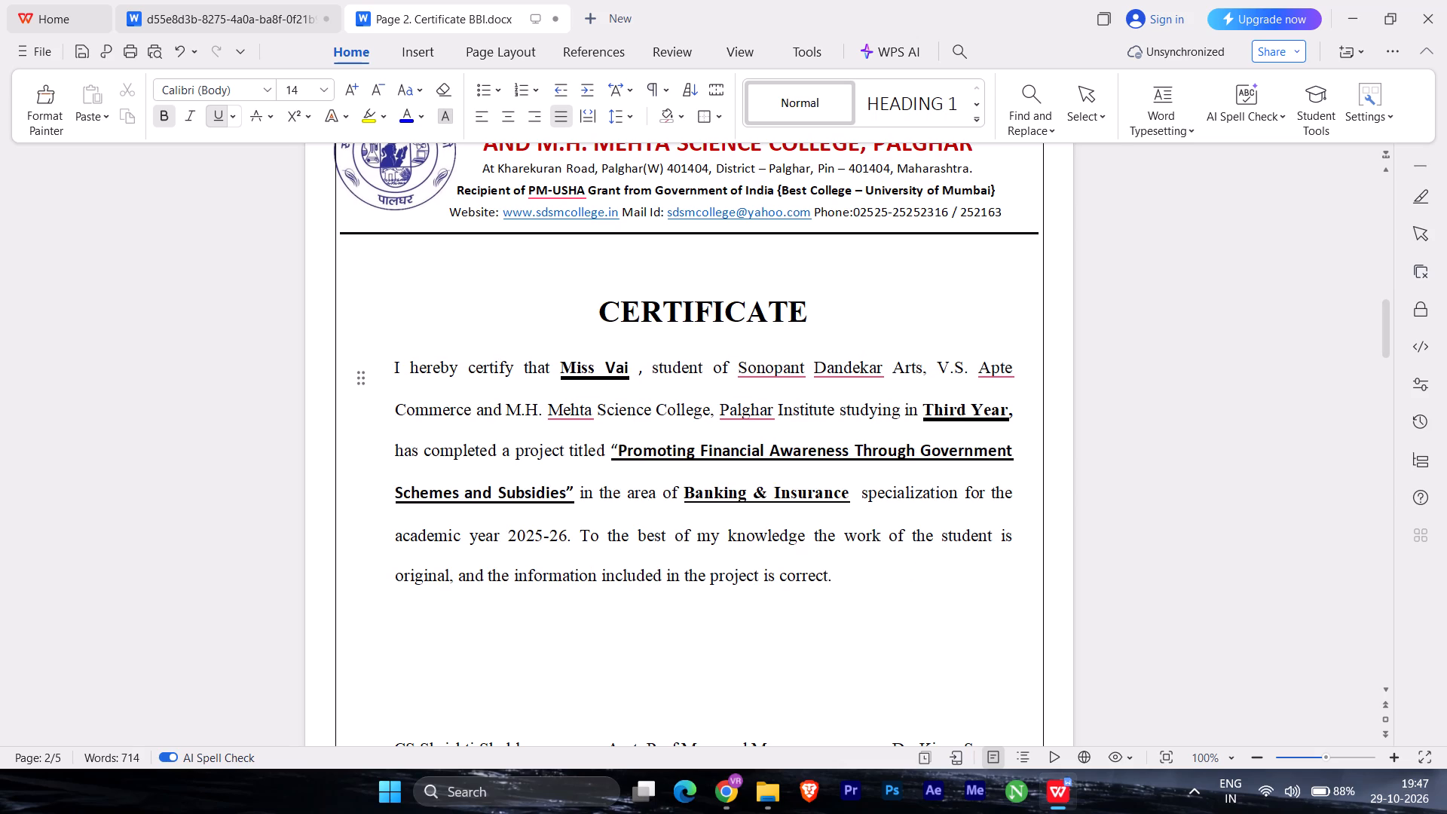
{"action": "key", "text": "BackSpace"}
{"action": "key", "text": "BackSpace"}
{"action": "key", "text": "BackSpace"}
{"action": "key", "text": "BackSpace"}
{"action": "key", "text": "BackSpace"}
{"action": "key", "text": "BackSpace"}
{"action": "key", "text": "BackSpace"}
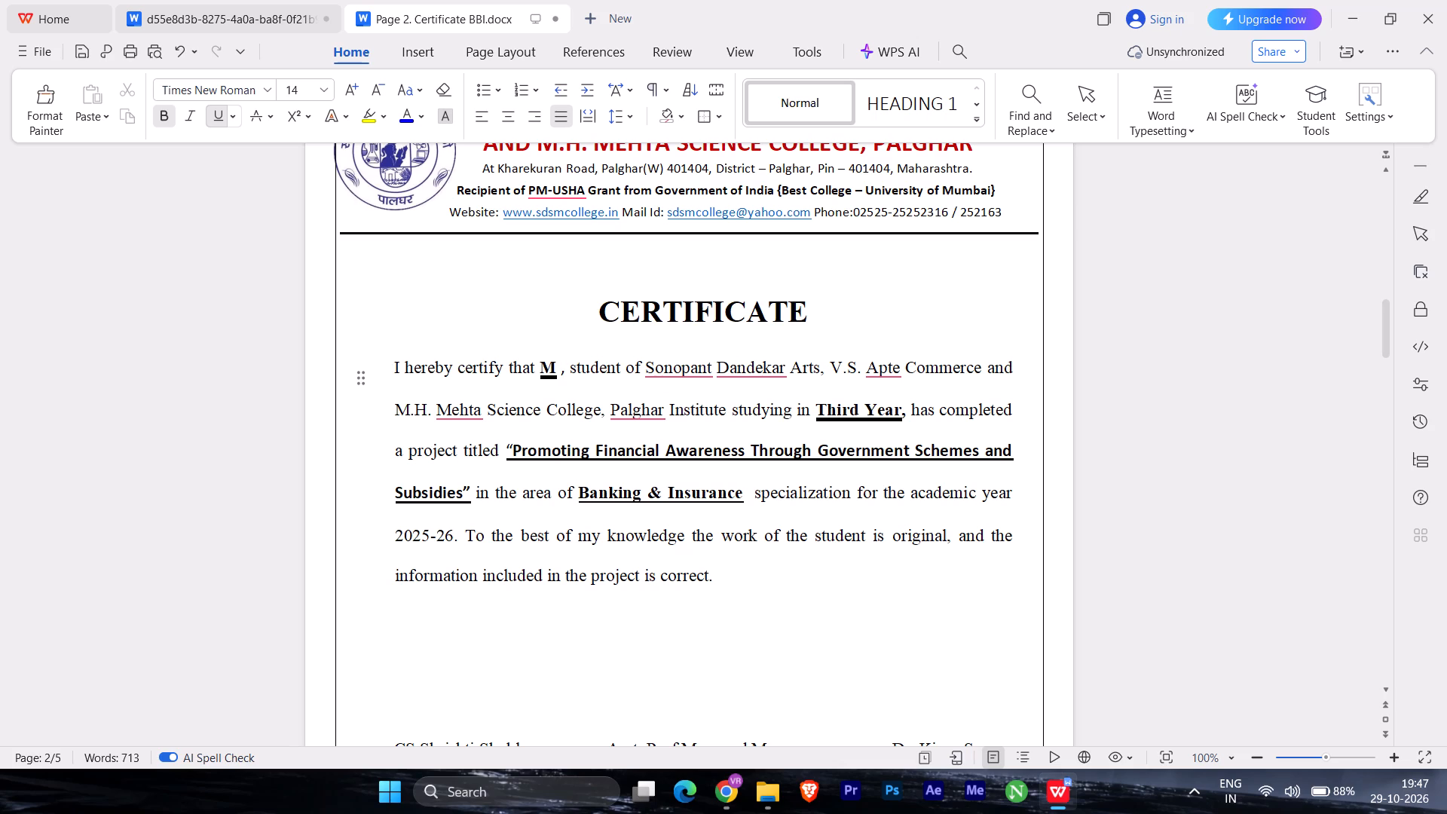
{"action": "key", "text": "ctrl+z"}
Replace the student's title and name on the second certificate with "Miss." and the new student's full name.
{"action": "key", "text": "BackSpace"}
{"action": "key", "text": "BackSpace"}
{"action": "key", "text": "BackSpace"}
{"action": "key", "text": "BackSpace"}
{"action": "key", "text": "BackSpace"}
{"action": "key", "text": "BackSpace"}
{"action": "key", "text": "BackSpace"}
{"action": "key", "text": "BackSpace"}
{"action": "key", "text": "BackSpace"}
{"action": "key", "text": "BackSpace"}
{"action": "key", "text": "BackSpace"}
{"action": "key", "text": "BackSpace"}
{"action": "key", "text": "BackSpace"}
{"action": "key", "text": "BackSpace"}
{"action": "key", "text": "BackSpace"}
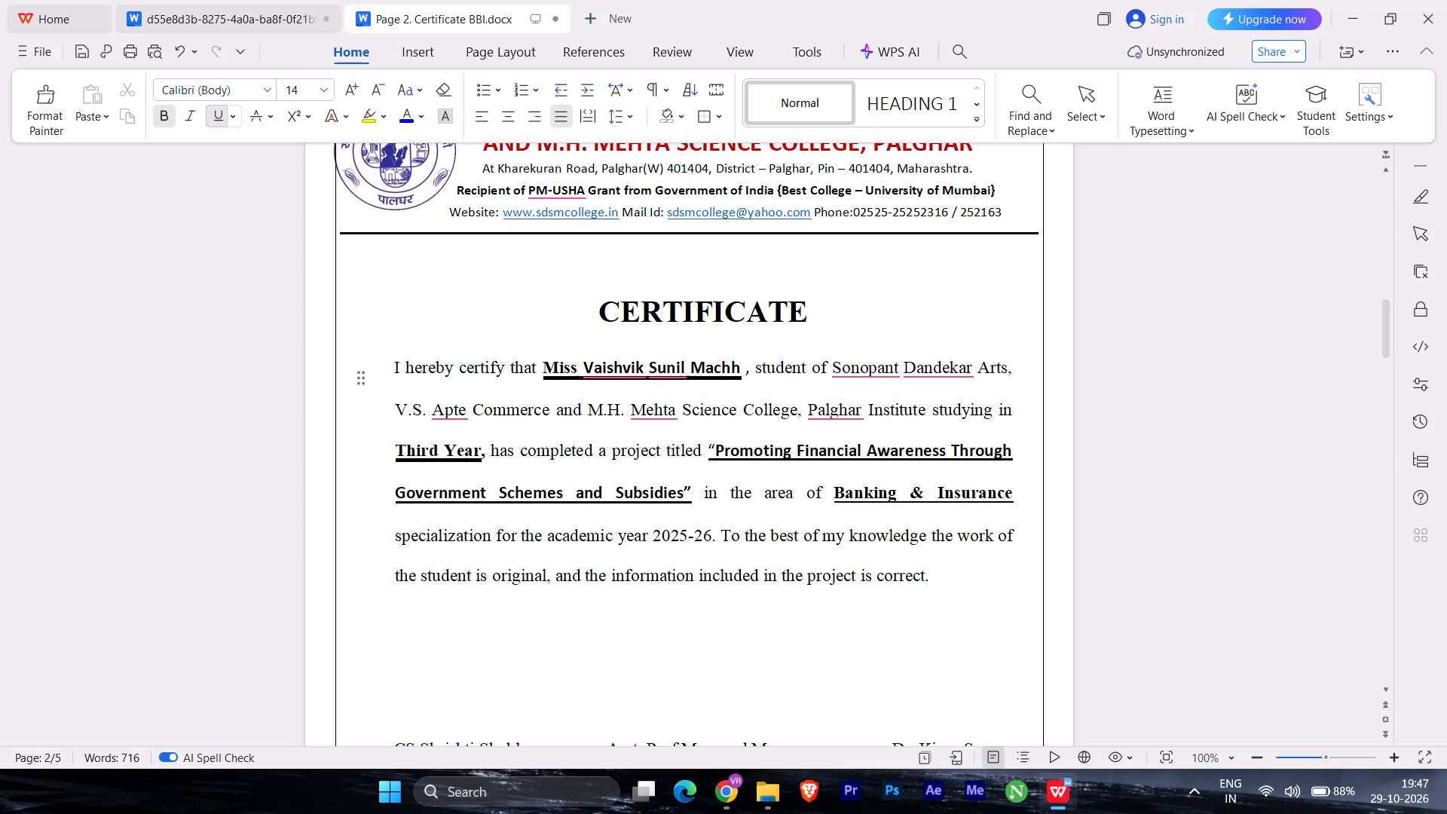
{"action": "key", "text": "BackSpace"}
{"action": "key", "text": "BackSpace"}
{"action": "key", "text": "BackSpace"}
{"action": "key", "text": "BackSpace"}
{"action": "key", "text": "BackSpace"}
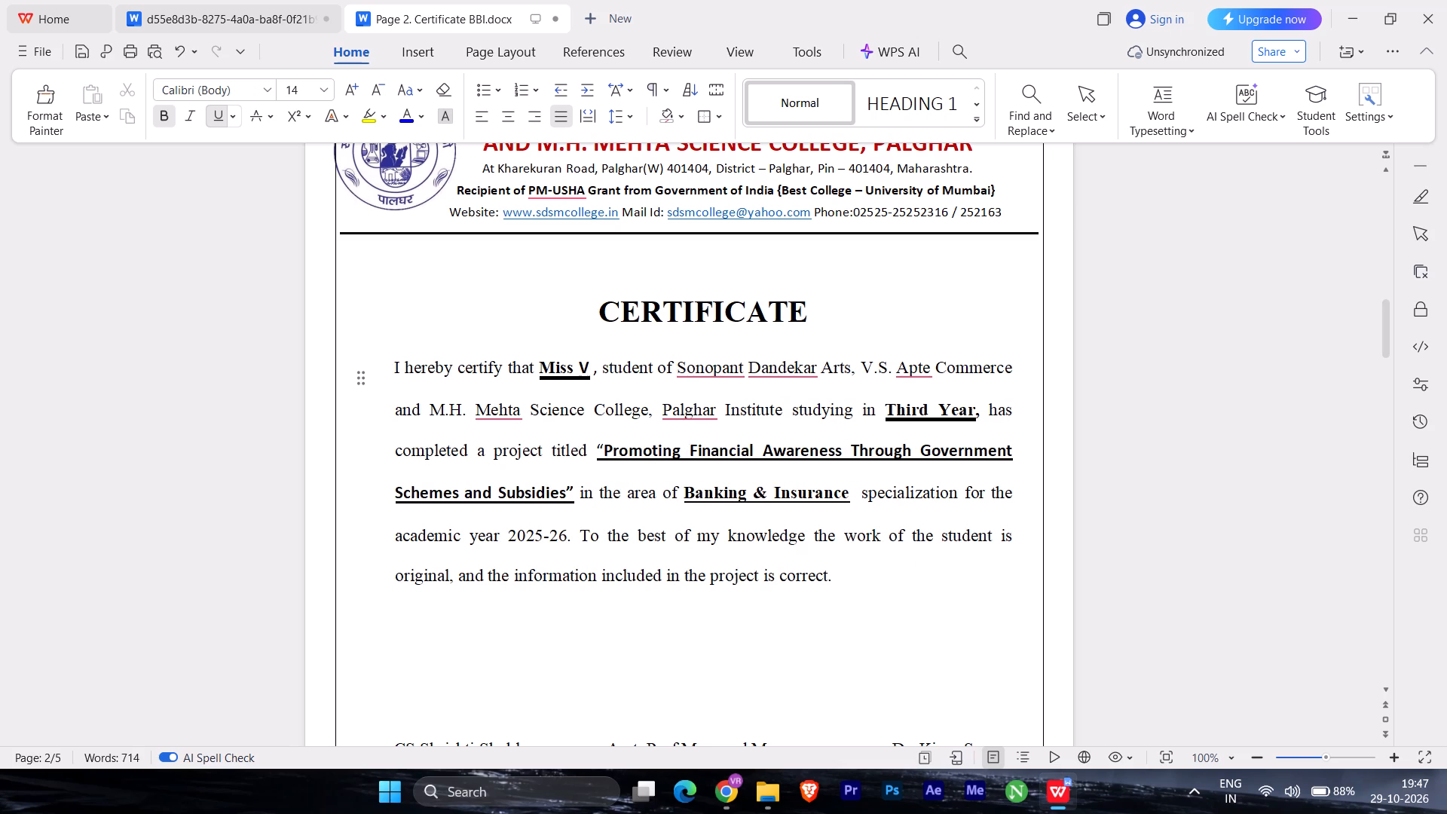
{"action": "key", "text": "BackSpace"}
{"action": "key", "text": "BackSpace"}
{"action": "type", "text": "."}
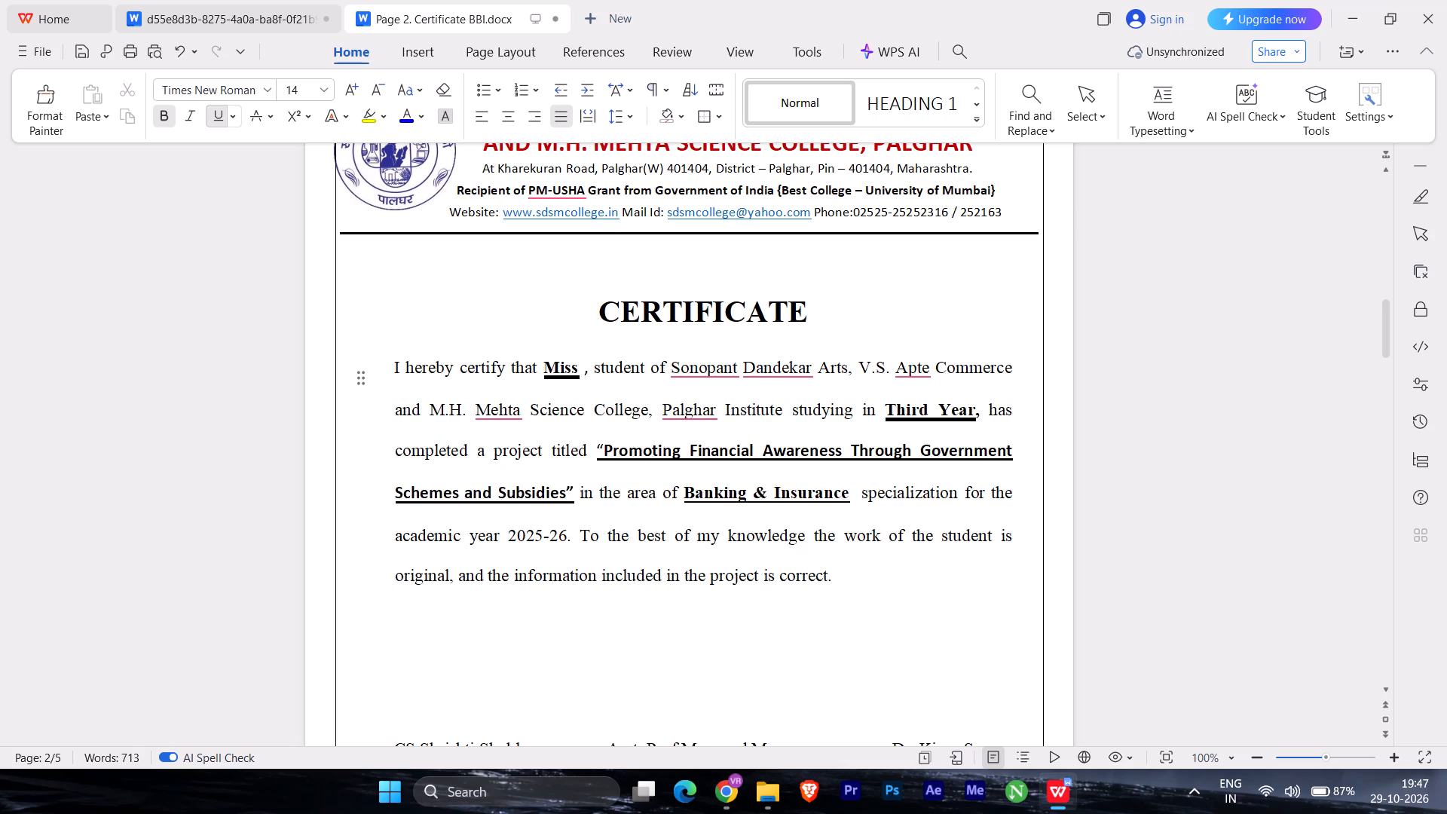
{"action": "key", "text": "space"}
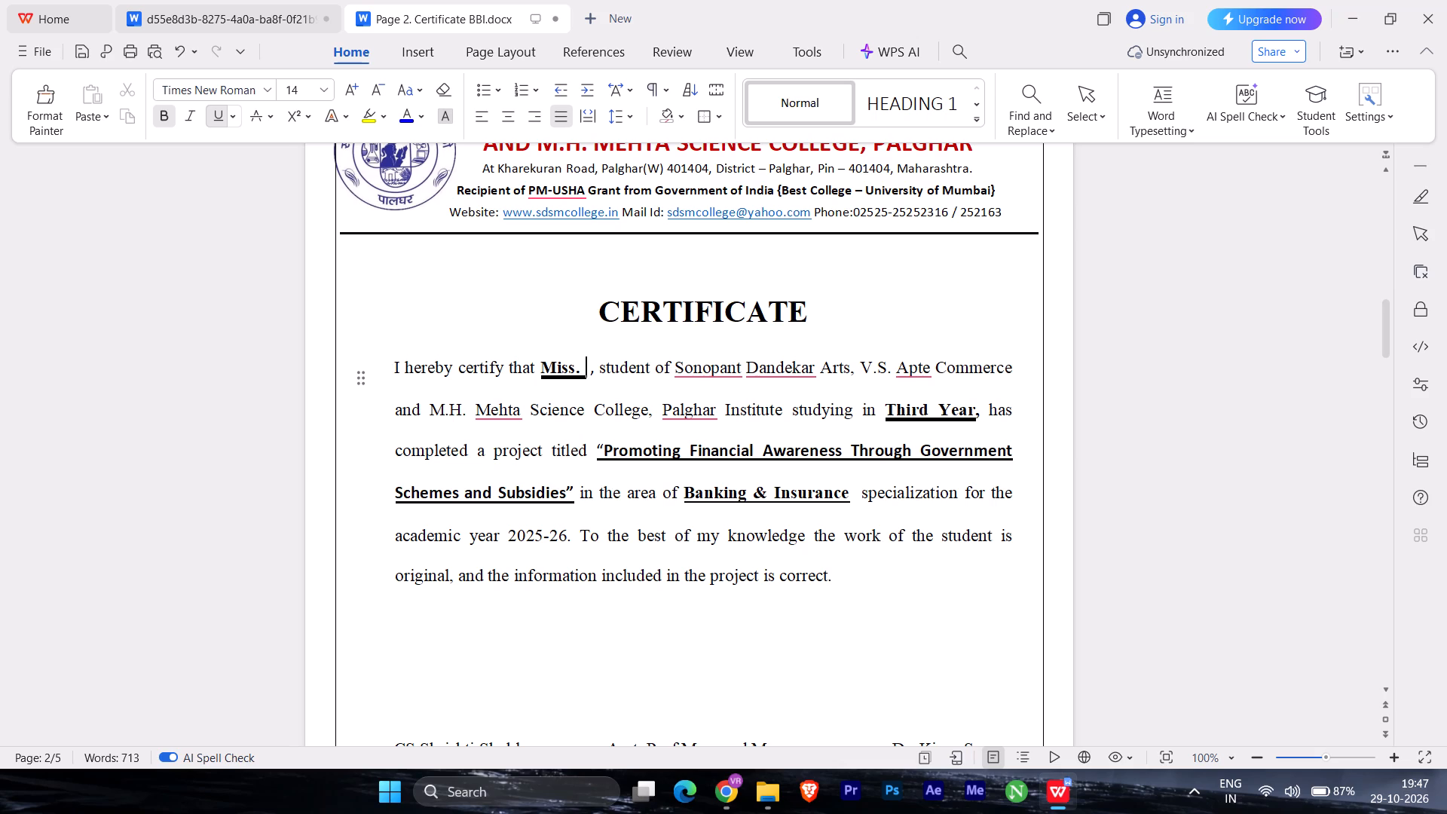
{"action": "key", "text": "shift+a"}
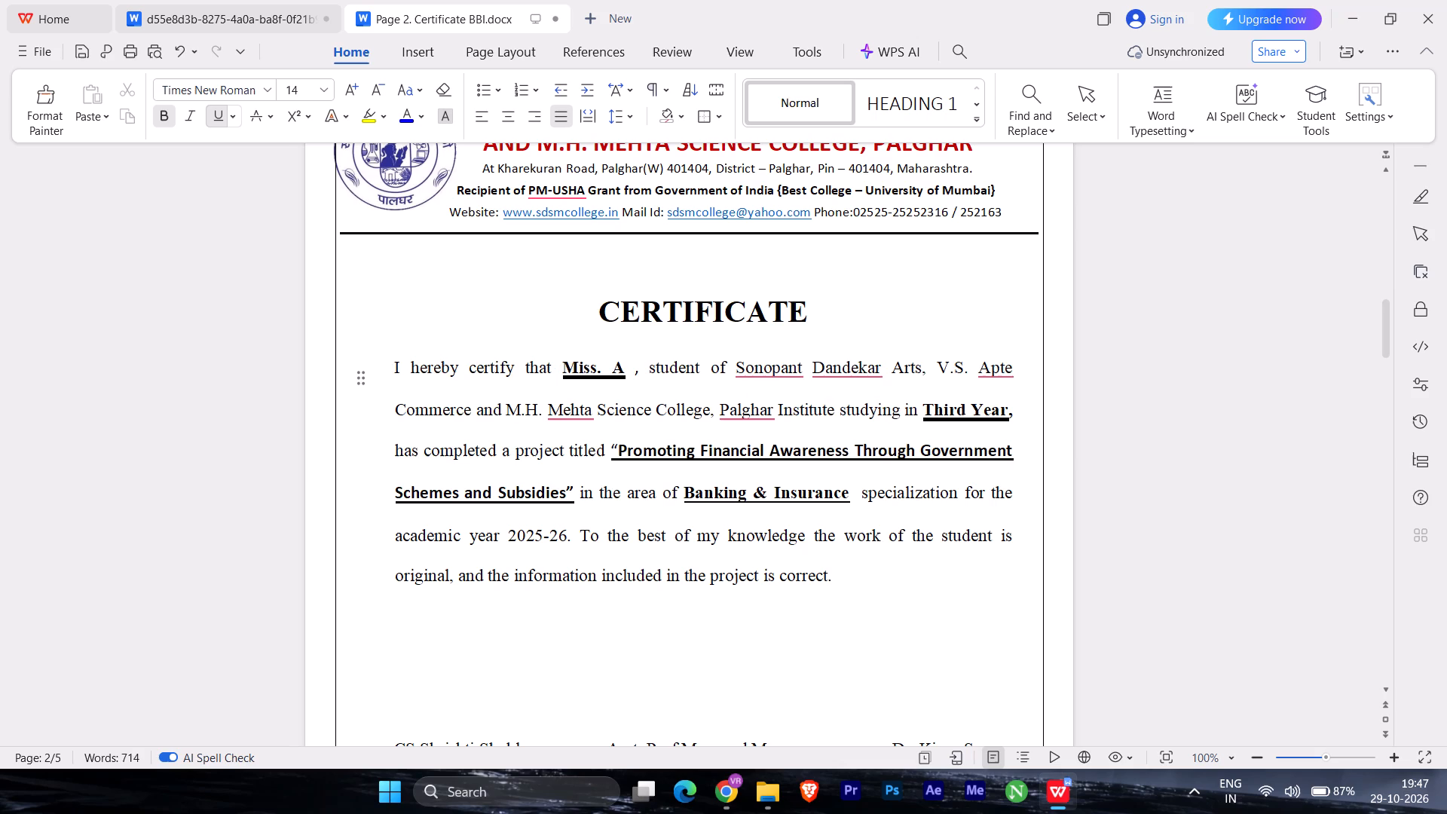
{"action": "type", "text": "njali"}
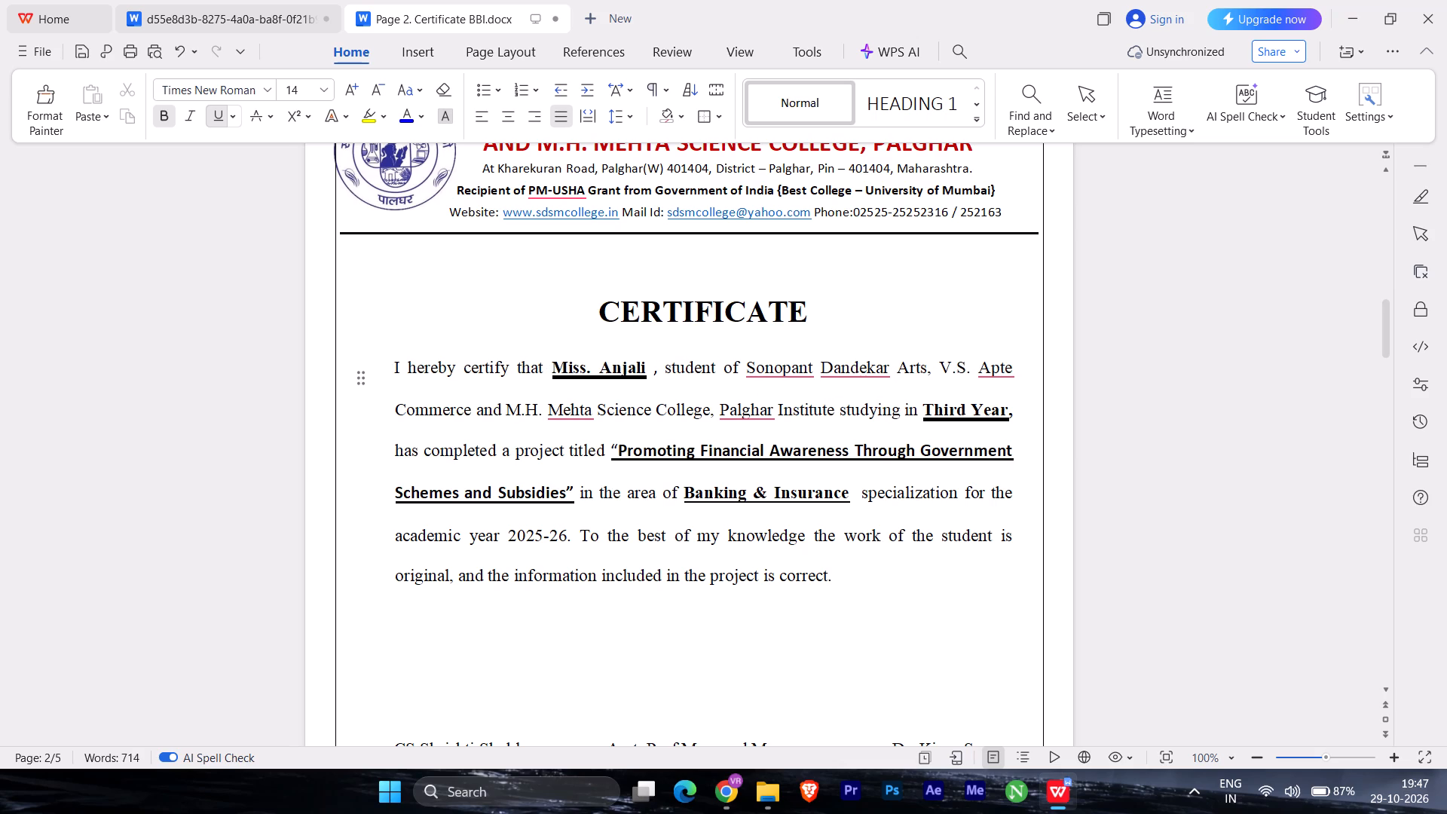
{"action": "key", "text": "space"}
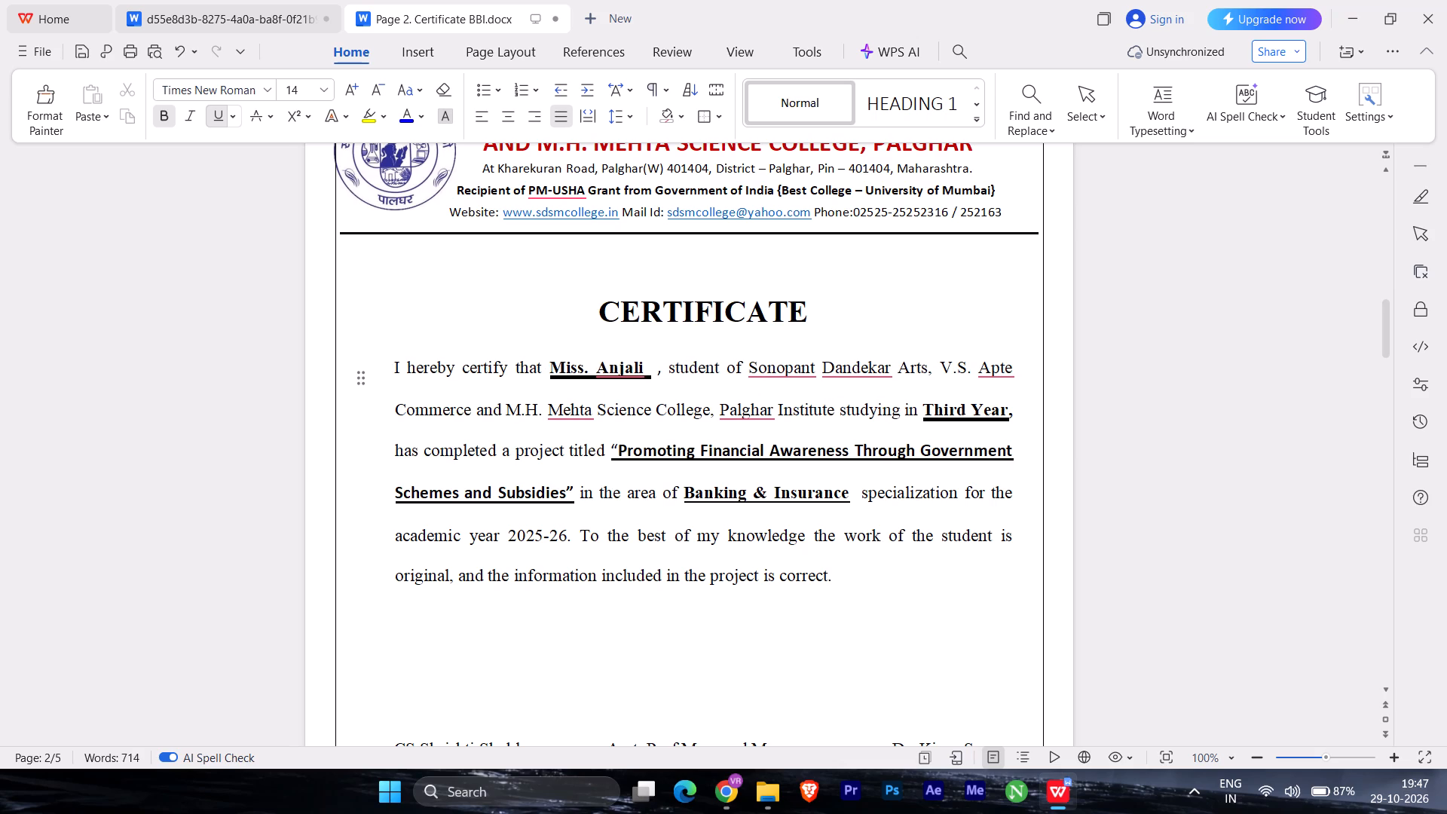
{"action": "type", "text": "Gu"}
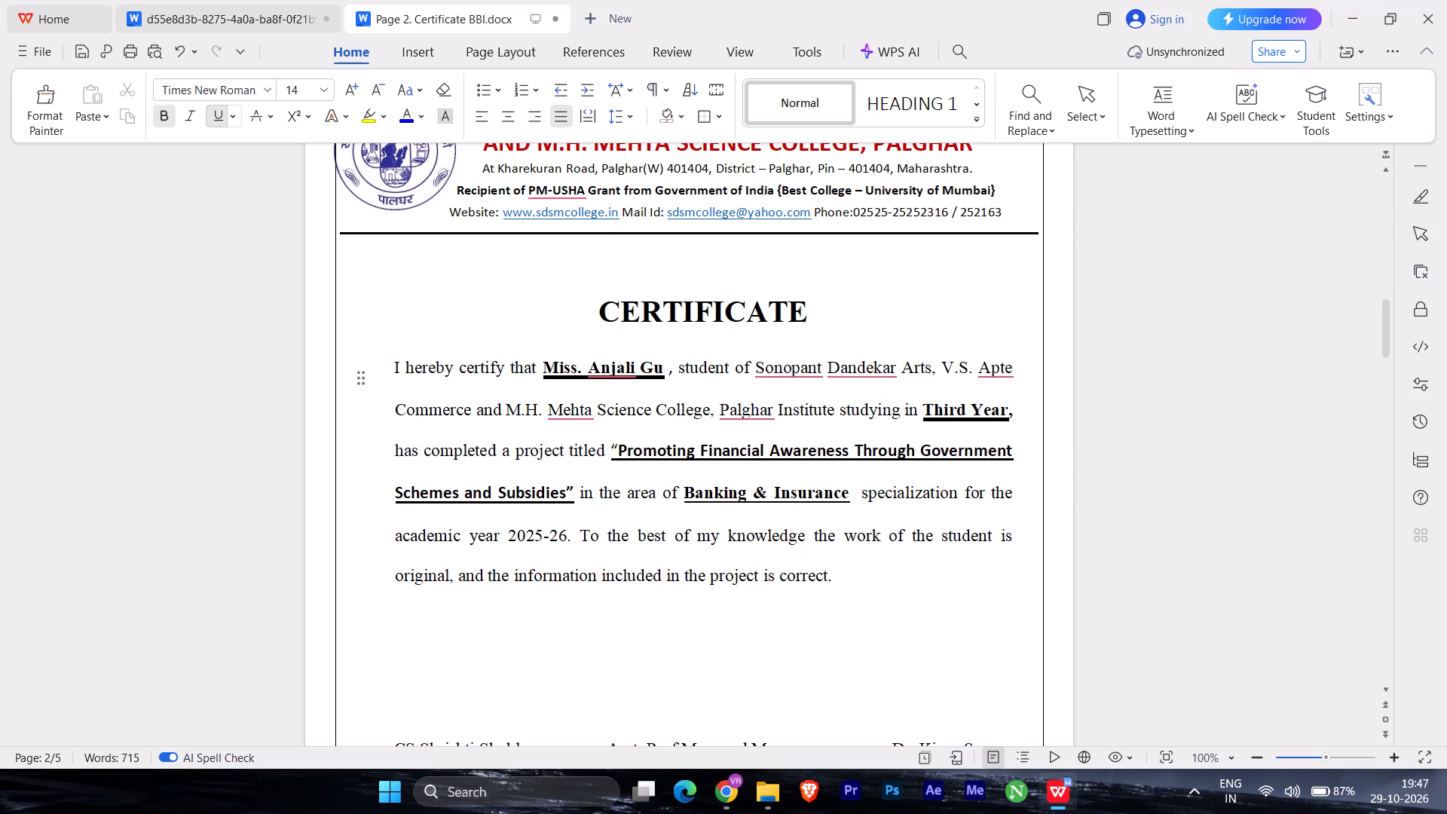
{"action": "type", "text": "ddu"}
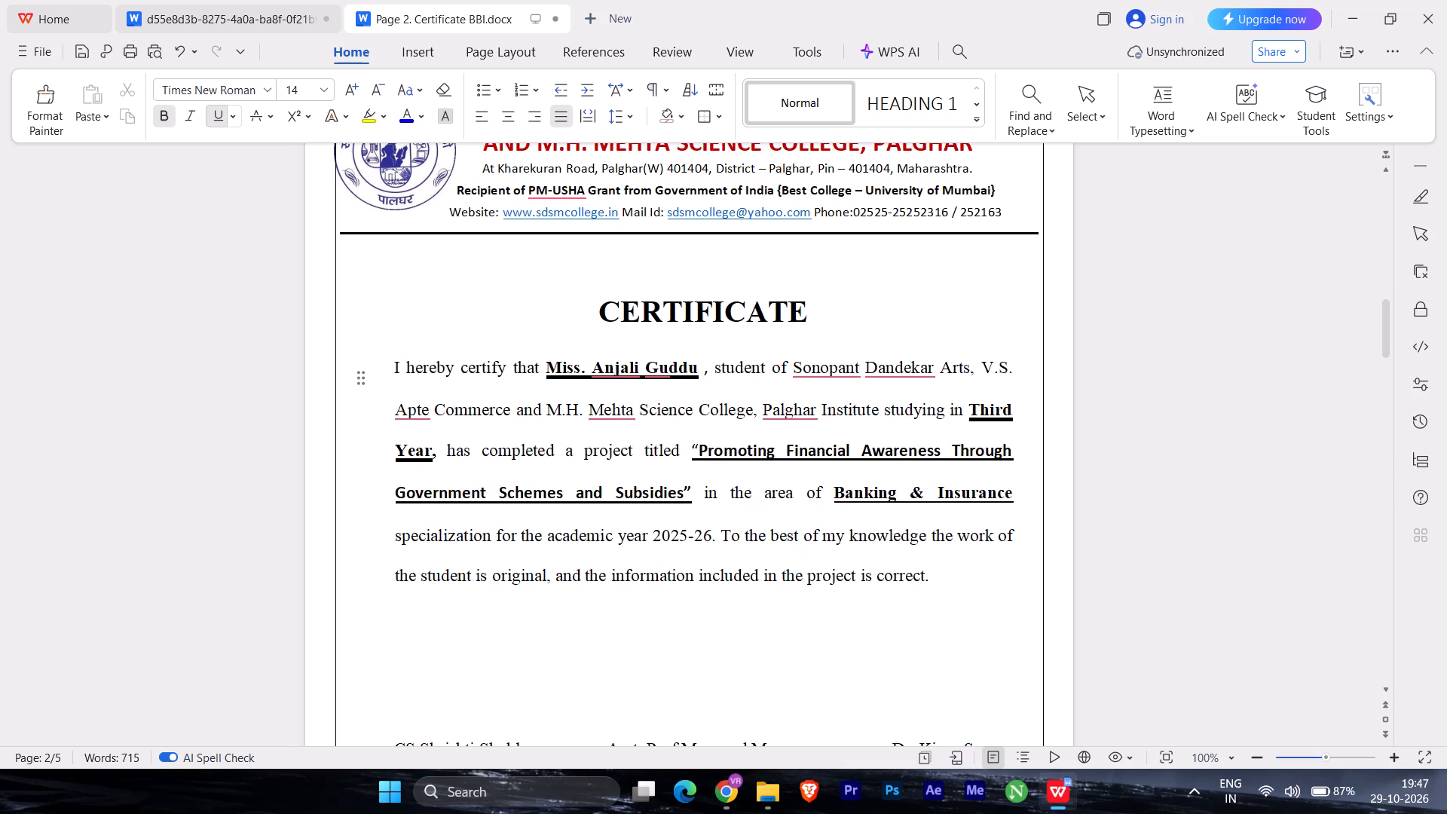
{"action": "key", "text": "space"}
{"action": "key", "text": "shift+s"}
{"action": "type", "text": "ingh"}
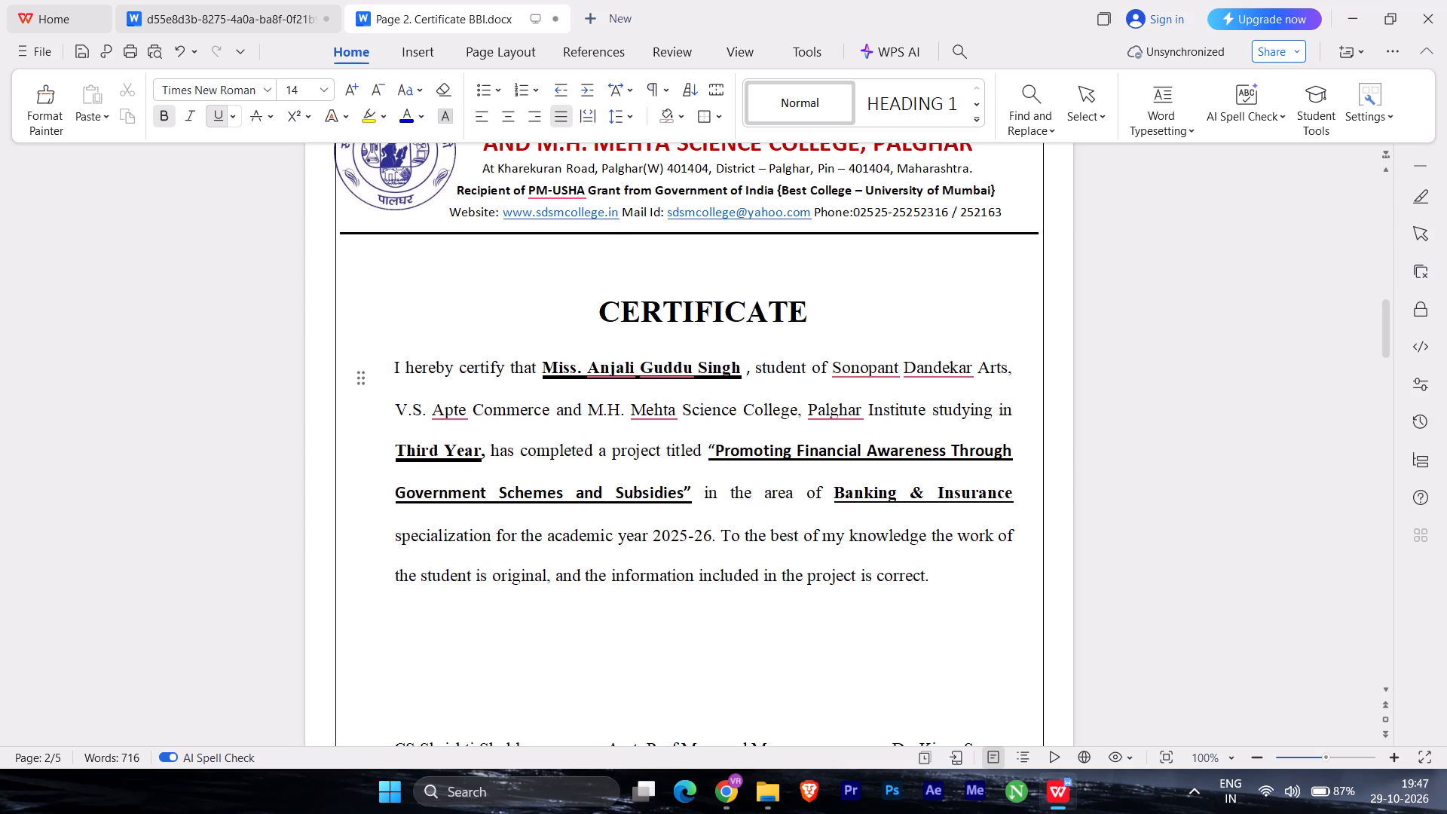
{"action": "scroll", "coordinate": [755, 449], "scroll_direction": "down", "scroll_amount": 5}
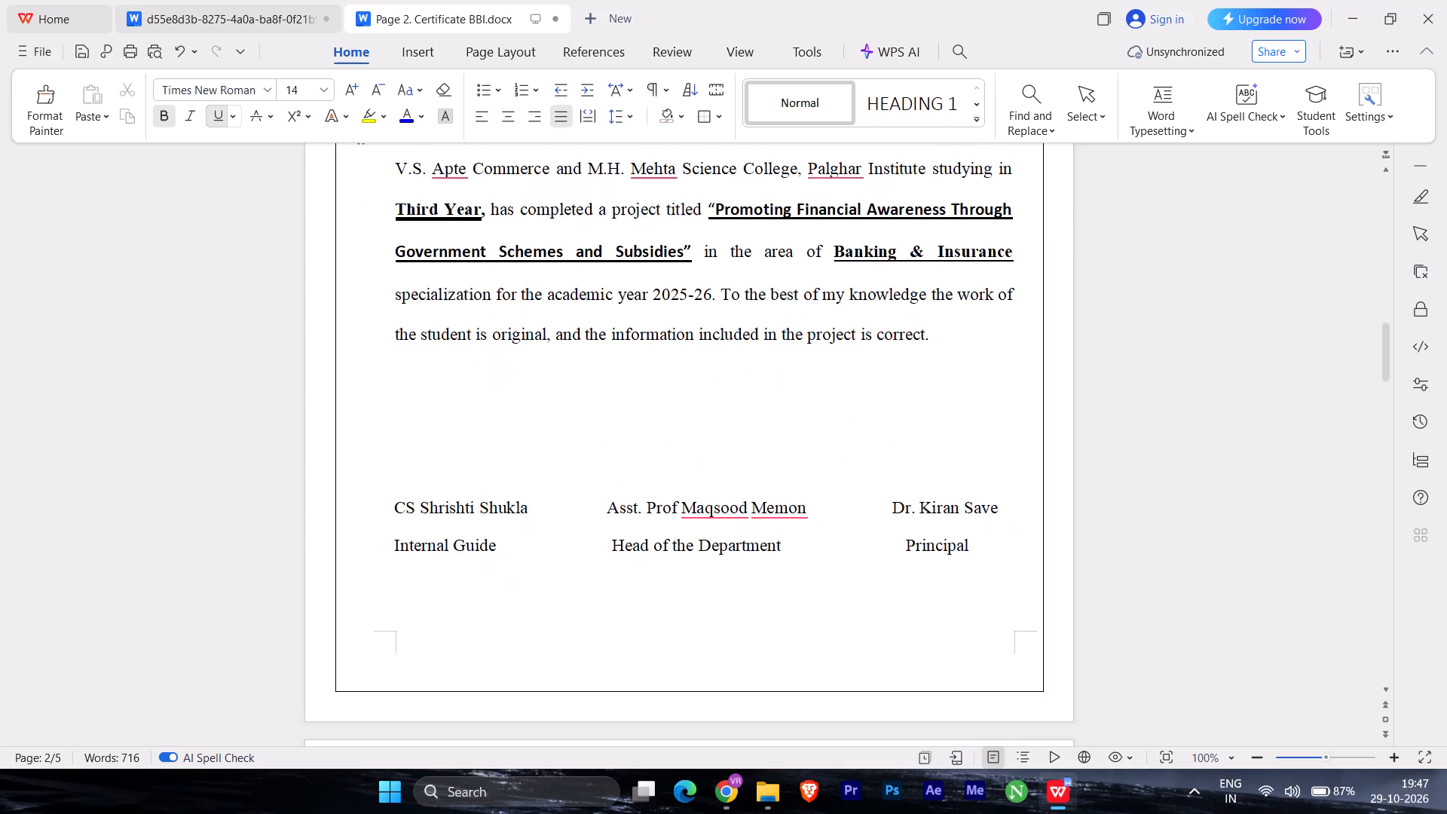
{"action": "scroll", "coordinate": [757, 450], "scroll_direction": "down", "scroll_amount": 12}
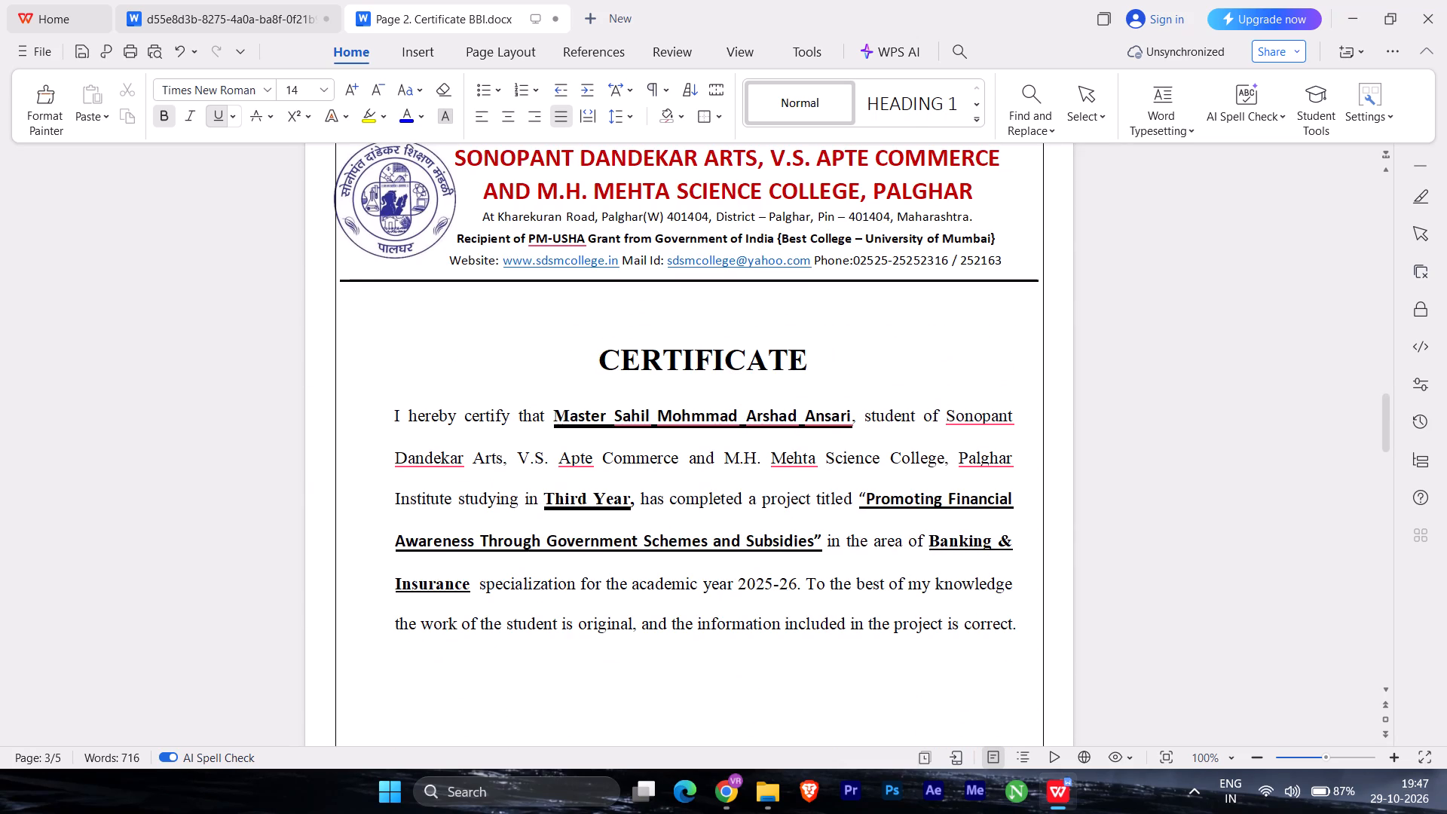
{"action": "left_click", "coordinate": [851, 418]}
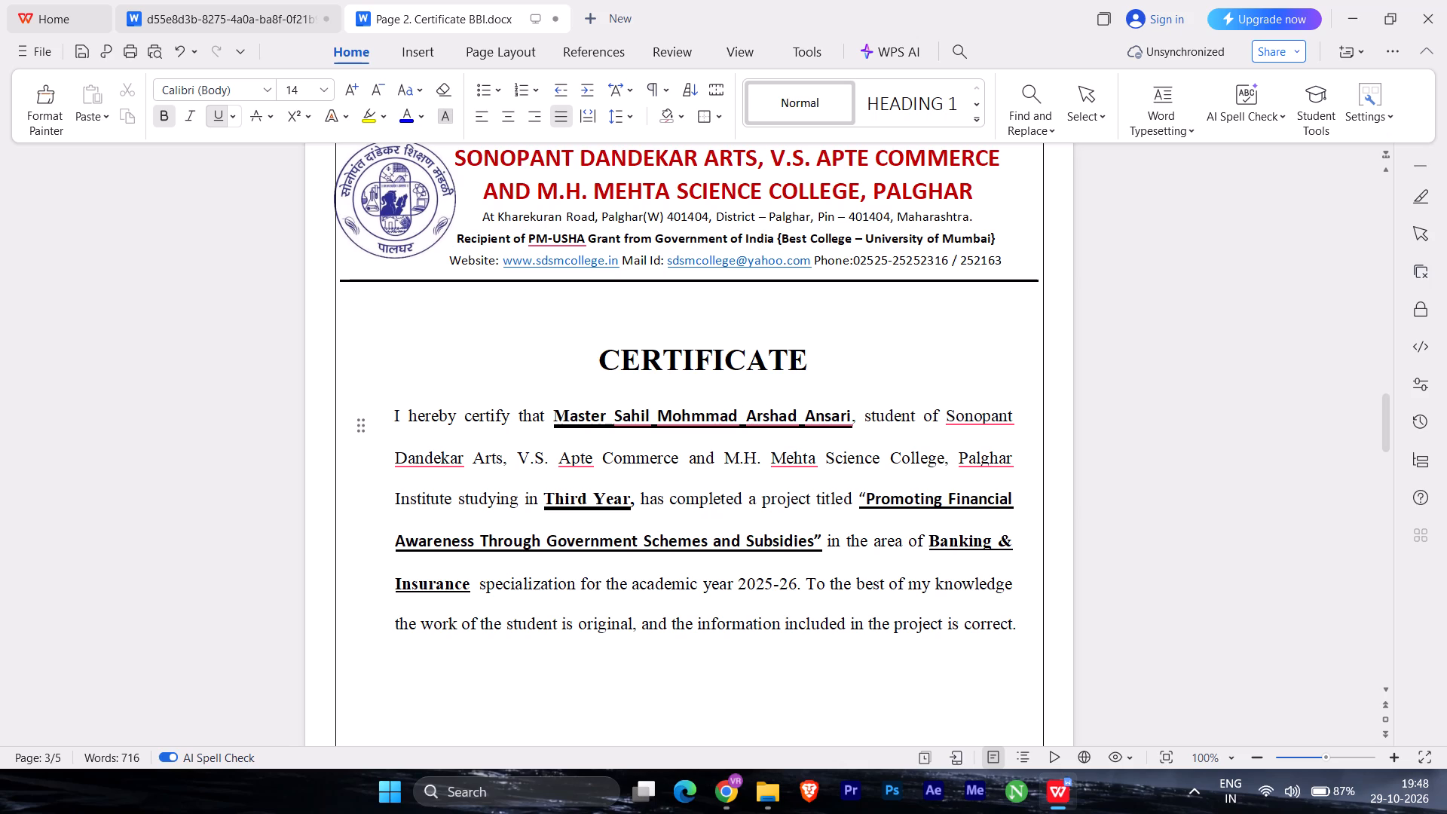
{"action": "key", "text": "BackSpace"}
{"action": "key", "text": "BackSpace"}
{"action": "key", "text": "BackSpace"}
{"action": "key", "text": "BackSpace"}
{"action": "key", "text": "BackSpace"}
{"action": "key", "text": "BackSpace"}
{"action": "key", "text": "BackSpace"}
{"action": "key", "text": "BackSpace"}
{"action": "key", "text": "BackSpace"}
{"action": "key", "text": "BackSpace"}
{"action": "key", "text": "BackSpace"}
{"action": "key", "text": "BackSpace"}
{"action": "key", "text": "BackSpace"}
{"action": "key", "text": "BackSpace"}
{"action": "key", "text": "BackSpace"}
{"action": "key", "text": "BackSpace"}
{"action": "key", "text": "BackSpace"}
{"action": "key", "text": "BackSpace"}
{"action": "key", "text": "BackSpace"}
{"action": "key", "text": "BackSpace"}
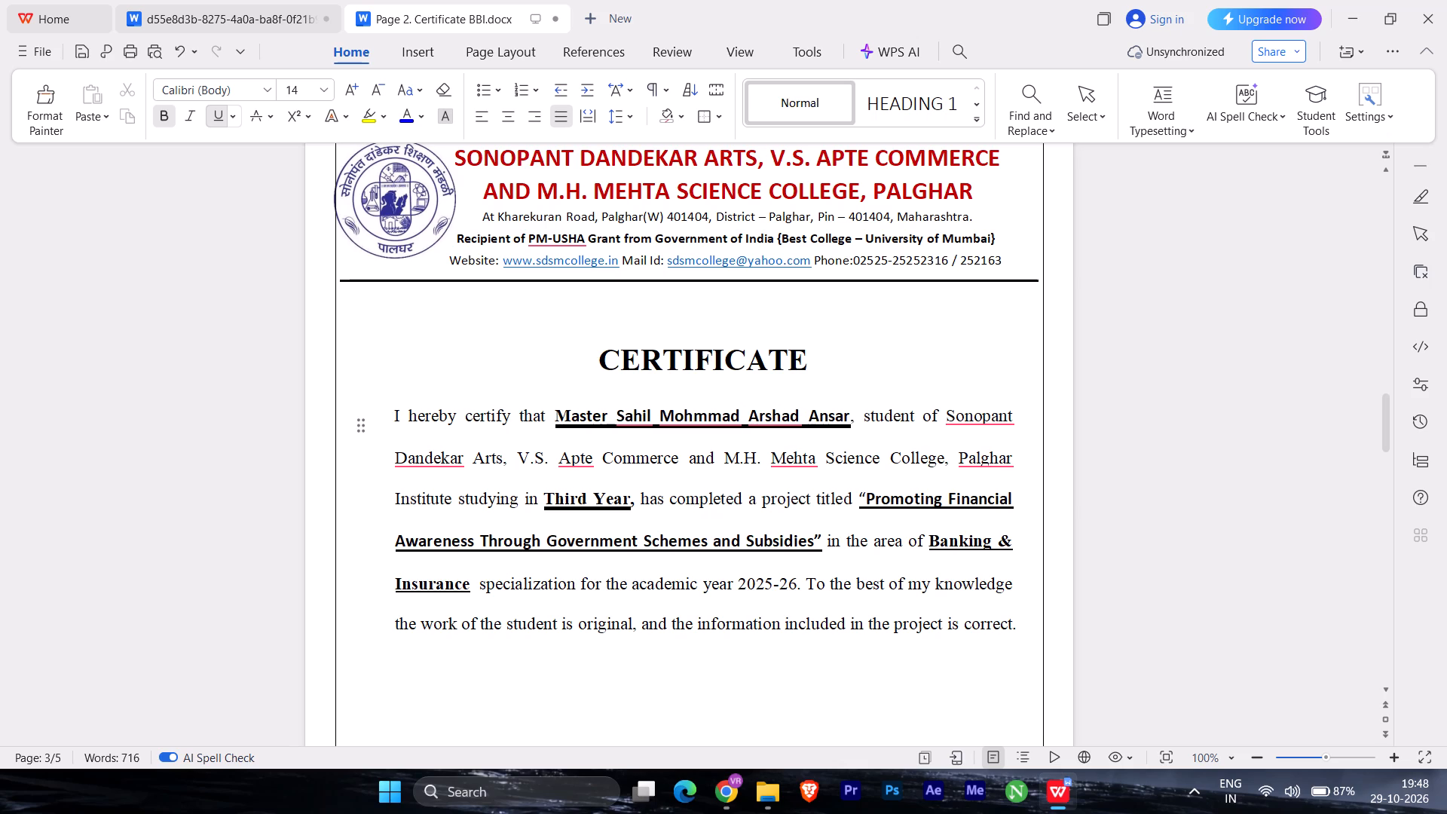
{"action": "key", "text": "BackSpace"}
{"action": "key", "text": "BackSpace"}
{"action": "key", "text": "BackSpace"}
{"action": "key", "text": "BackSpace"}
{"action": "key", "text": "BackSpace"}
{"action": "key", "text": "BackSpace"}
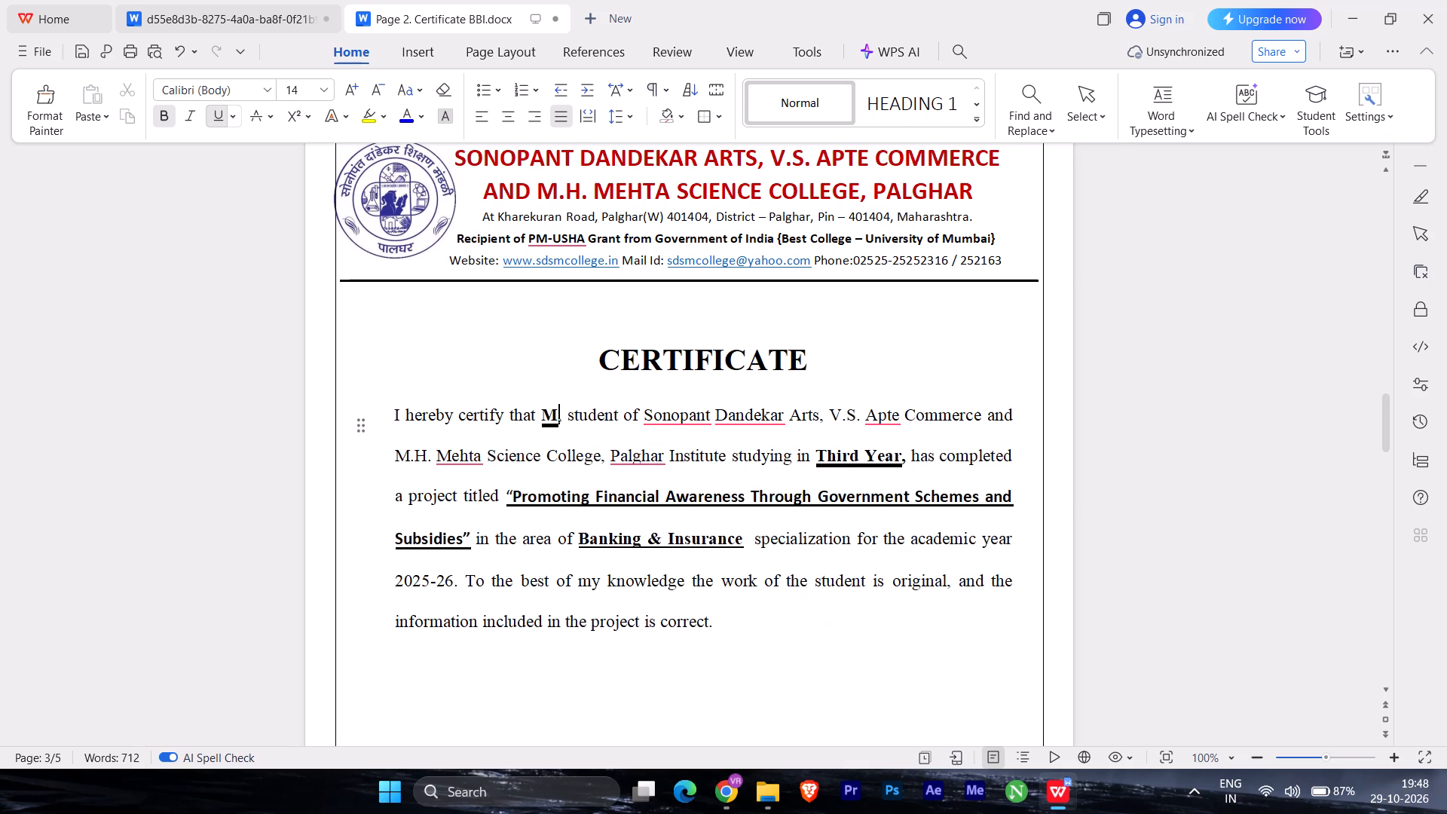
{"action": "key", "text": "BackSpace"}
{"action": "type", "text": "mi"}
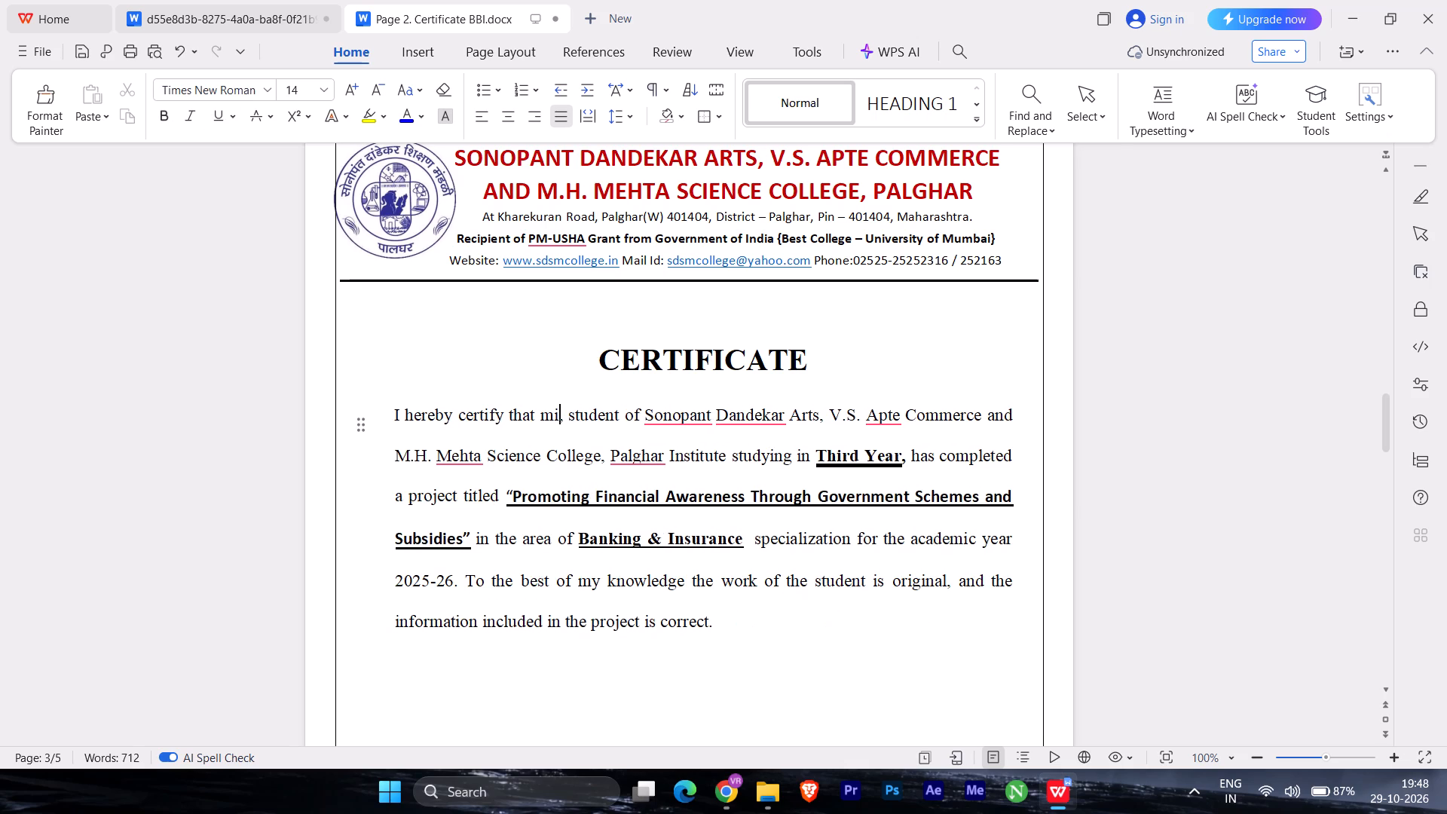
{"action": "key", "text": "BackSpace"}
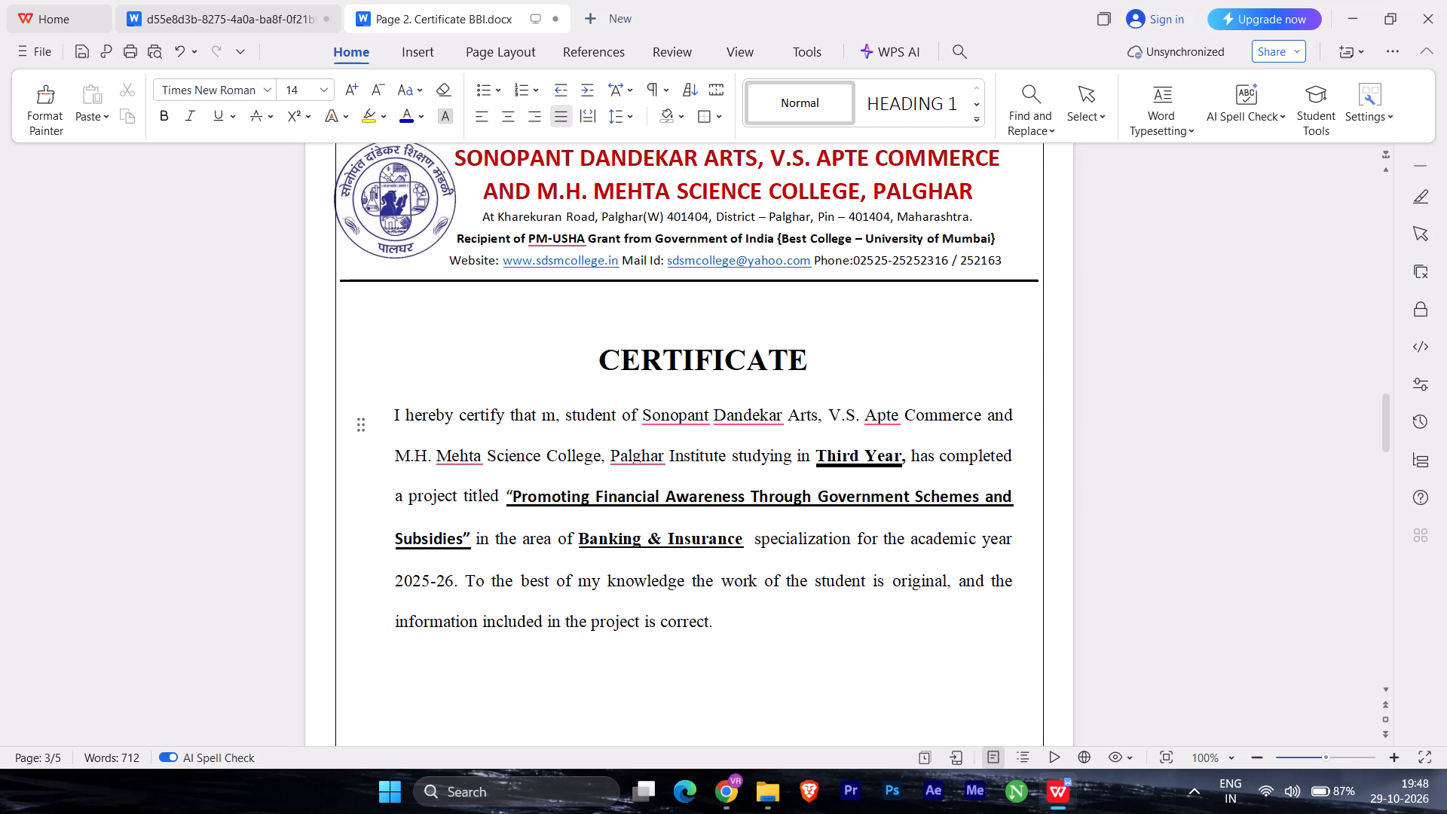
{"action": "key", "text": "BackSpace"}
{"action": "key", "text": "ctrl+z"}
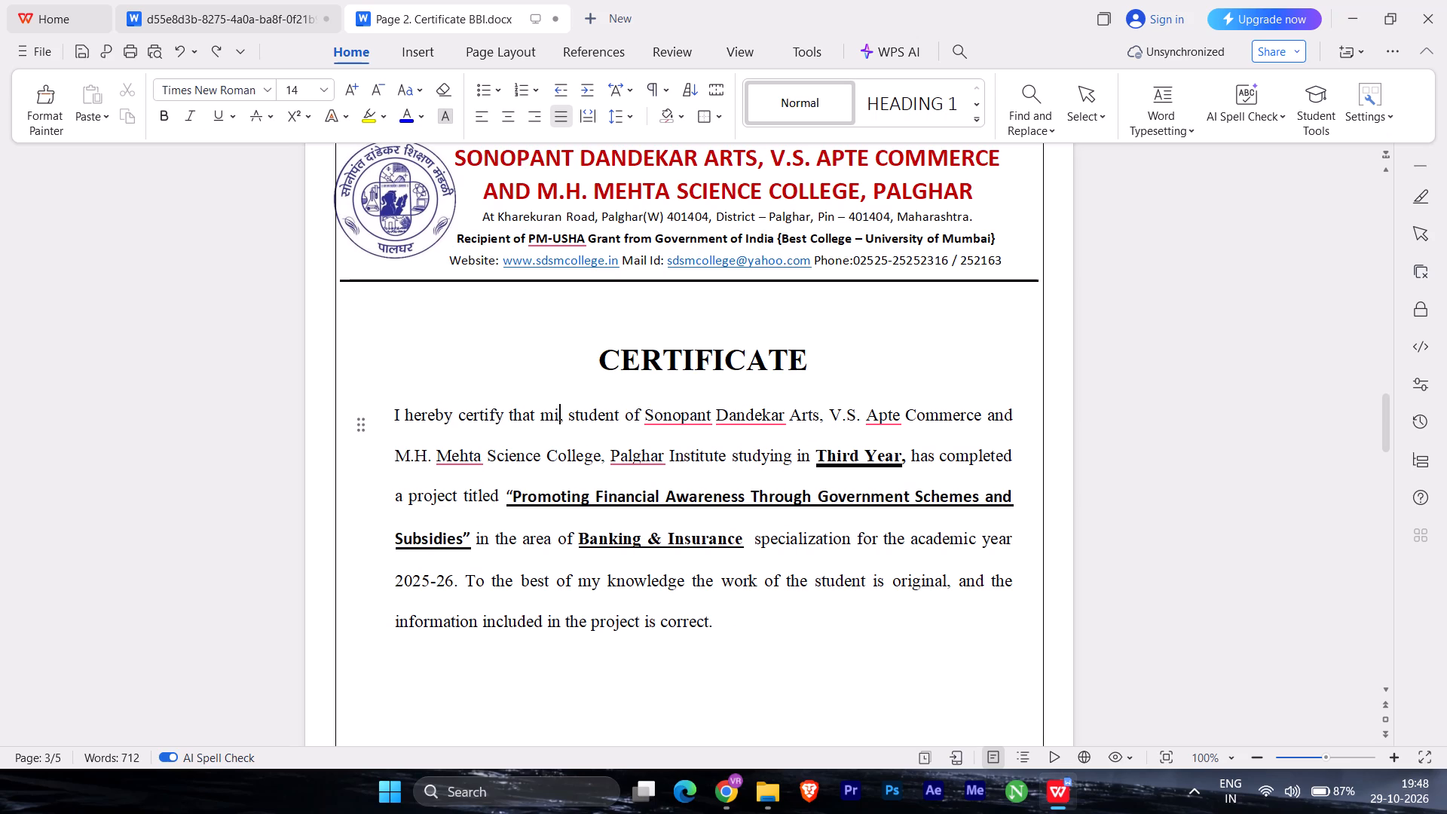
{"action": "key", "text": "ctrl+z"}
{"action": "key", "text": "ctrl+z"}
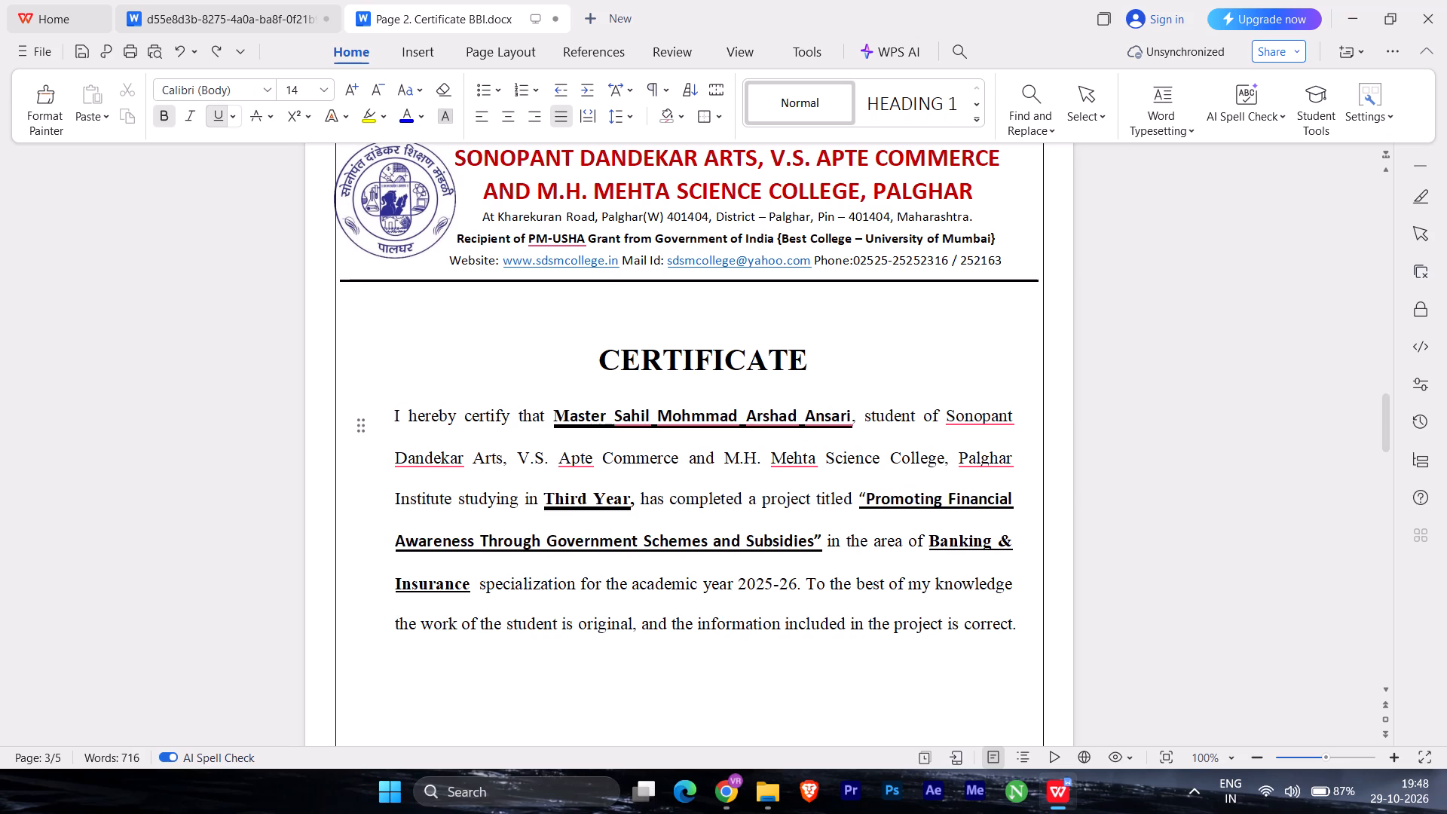
Replace the student's title and name on the third certificate with "Miss." and the new student's full name.
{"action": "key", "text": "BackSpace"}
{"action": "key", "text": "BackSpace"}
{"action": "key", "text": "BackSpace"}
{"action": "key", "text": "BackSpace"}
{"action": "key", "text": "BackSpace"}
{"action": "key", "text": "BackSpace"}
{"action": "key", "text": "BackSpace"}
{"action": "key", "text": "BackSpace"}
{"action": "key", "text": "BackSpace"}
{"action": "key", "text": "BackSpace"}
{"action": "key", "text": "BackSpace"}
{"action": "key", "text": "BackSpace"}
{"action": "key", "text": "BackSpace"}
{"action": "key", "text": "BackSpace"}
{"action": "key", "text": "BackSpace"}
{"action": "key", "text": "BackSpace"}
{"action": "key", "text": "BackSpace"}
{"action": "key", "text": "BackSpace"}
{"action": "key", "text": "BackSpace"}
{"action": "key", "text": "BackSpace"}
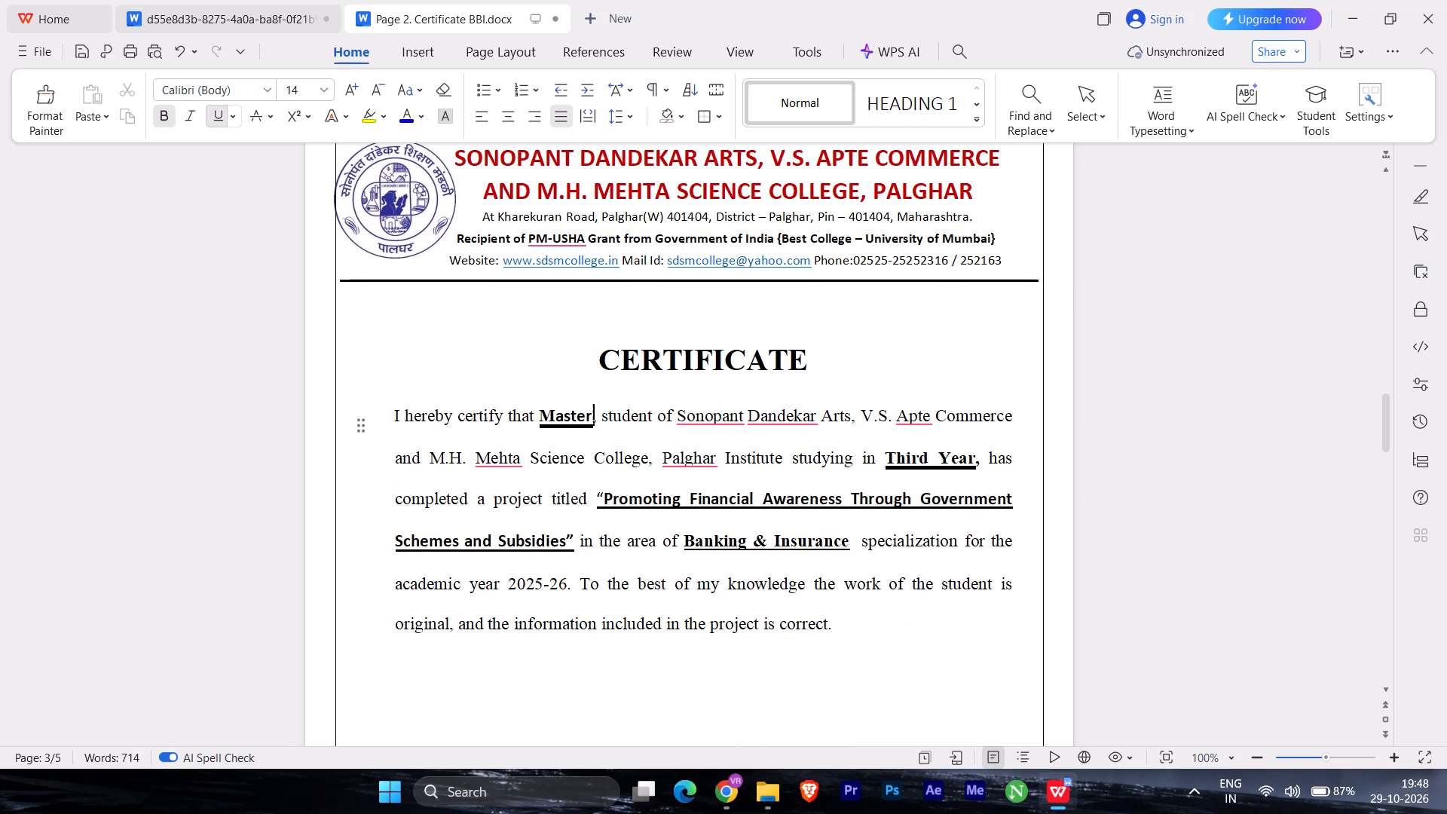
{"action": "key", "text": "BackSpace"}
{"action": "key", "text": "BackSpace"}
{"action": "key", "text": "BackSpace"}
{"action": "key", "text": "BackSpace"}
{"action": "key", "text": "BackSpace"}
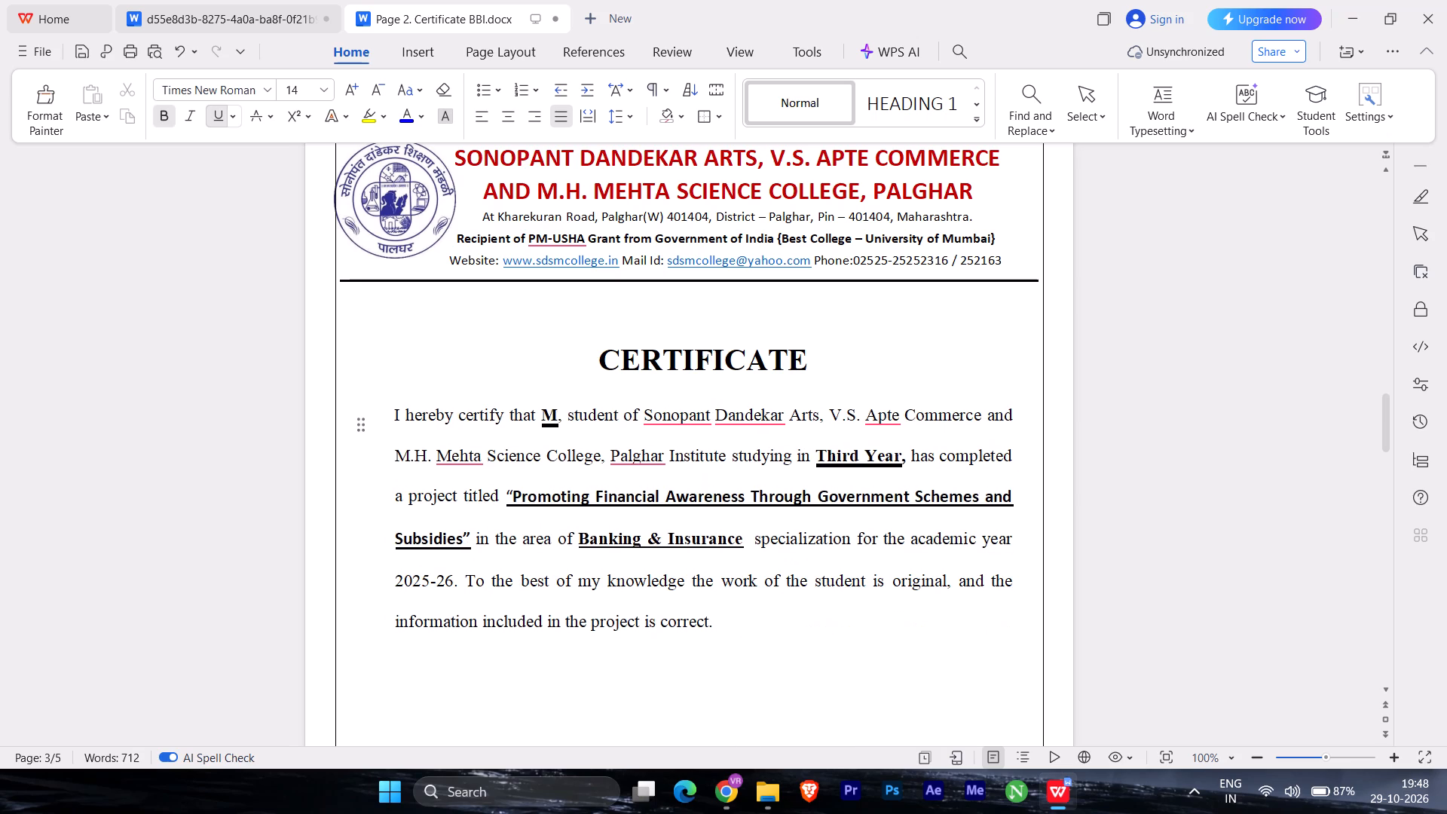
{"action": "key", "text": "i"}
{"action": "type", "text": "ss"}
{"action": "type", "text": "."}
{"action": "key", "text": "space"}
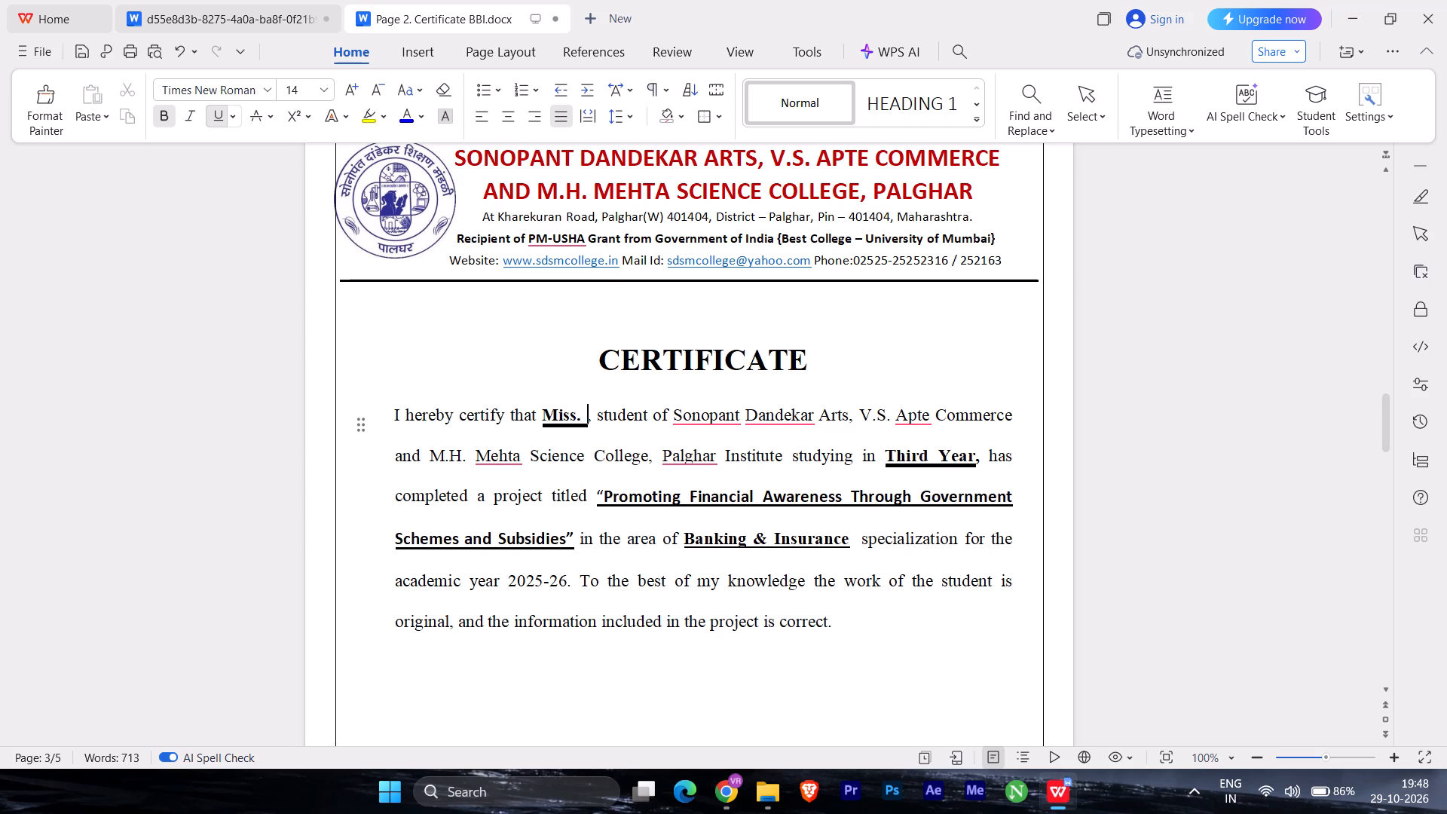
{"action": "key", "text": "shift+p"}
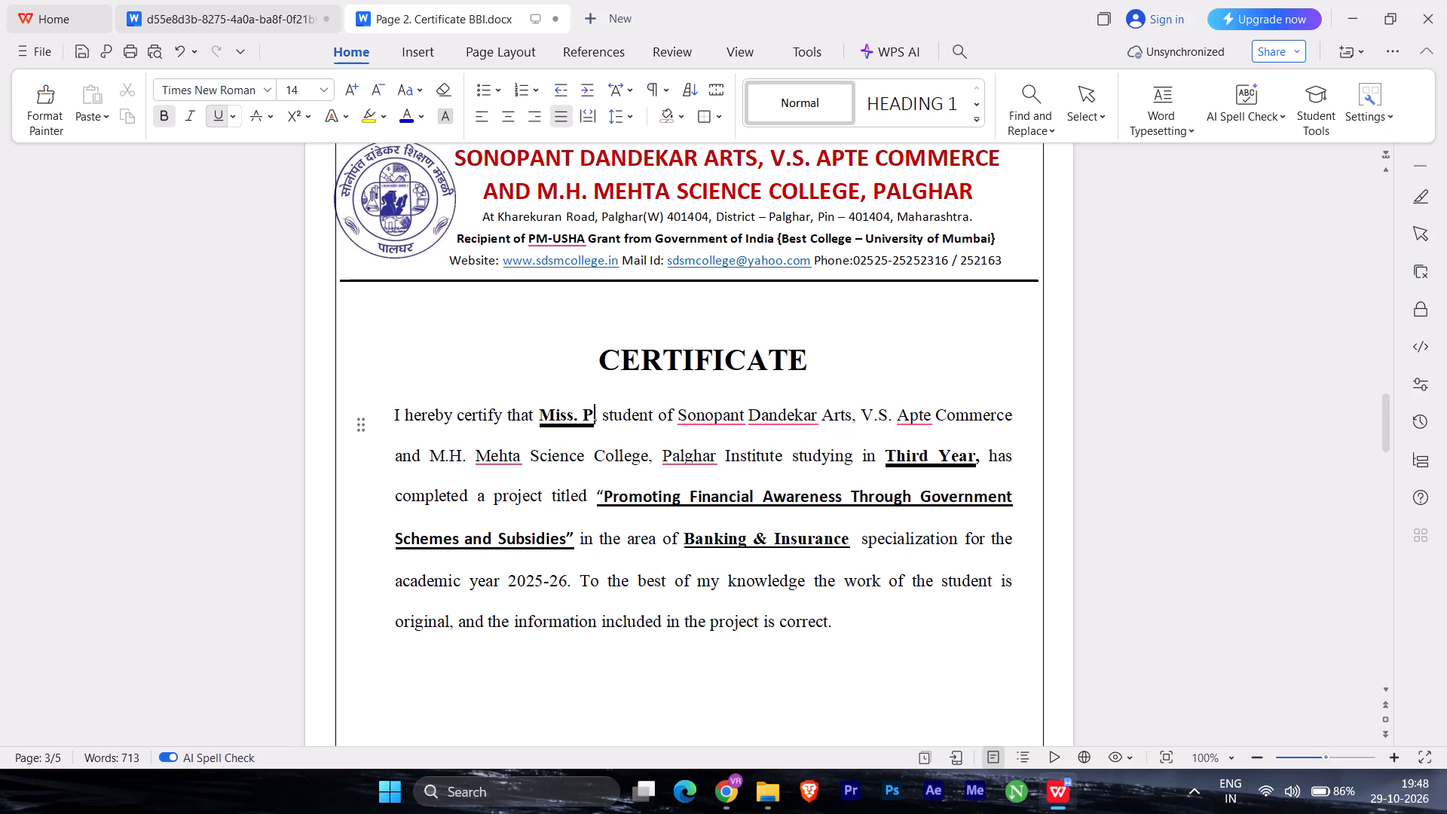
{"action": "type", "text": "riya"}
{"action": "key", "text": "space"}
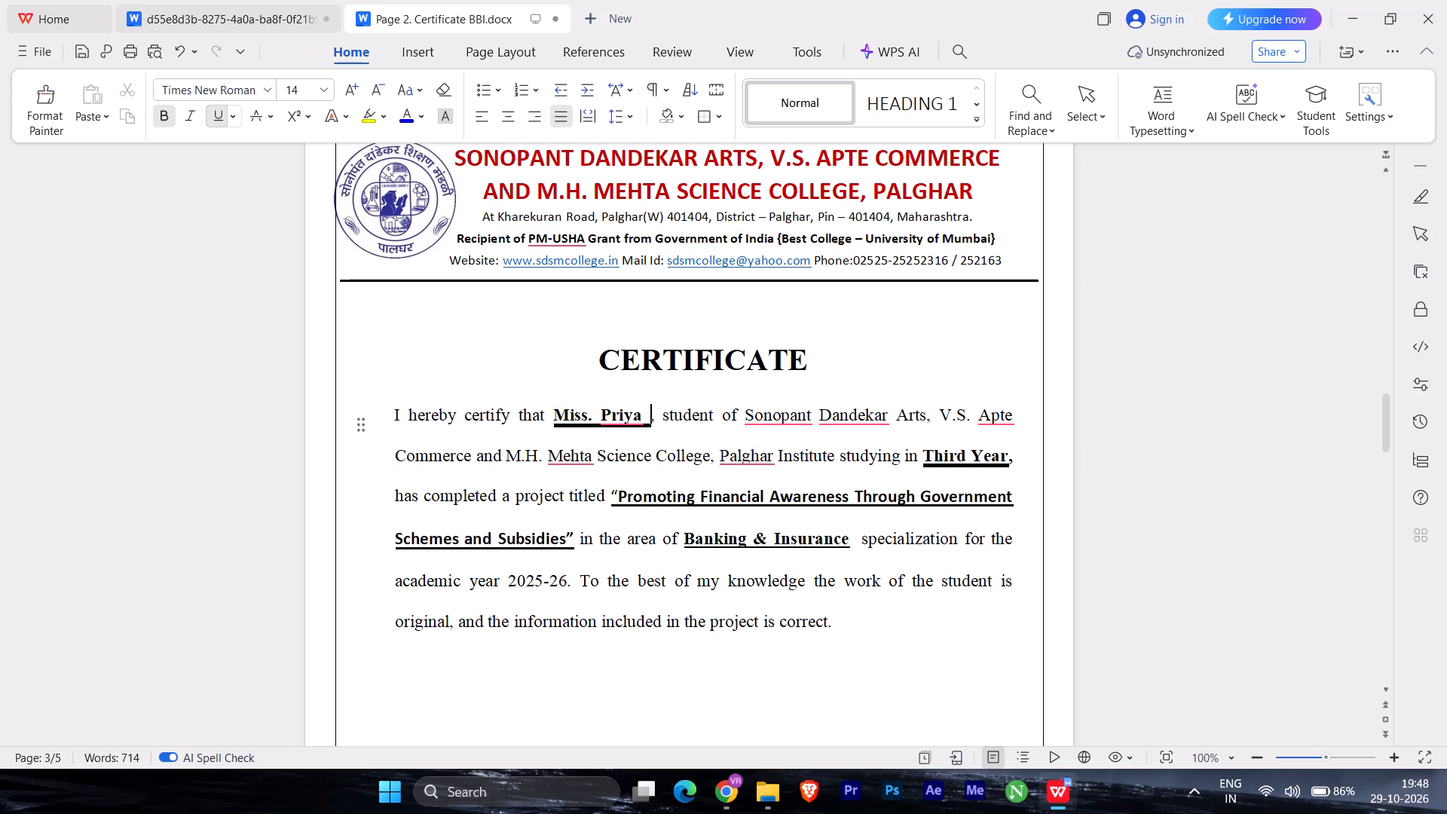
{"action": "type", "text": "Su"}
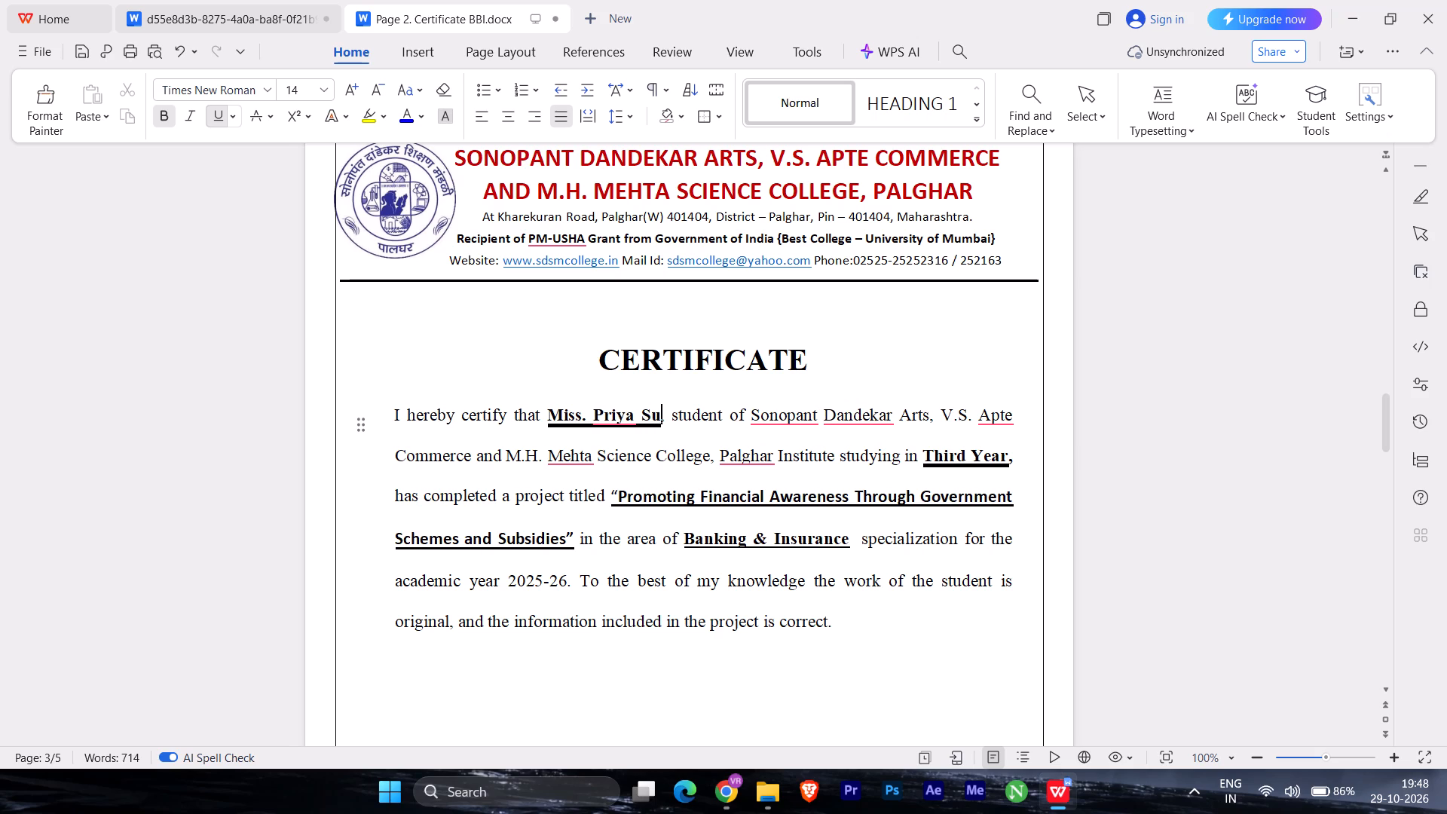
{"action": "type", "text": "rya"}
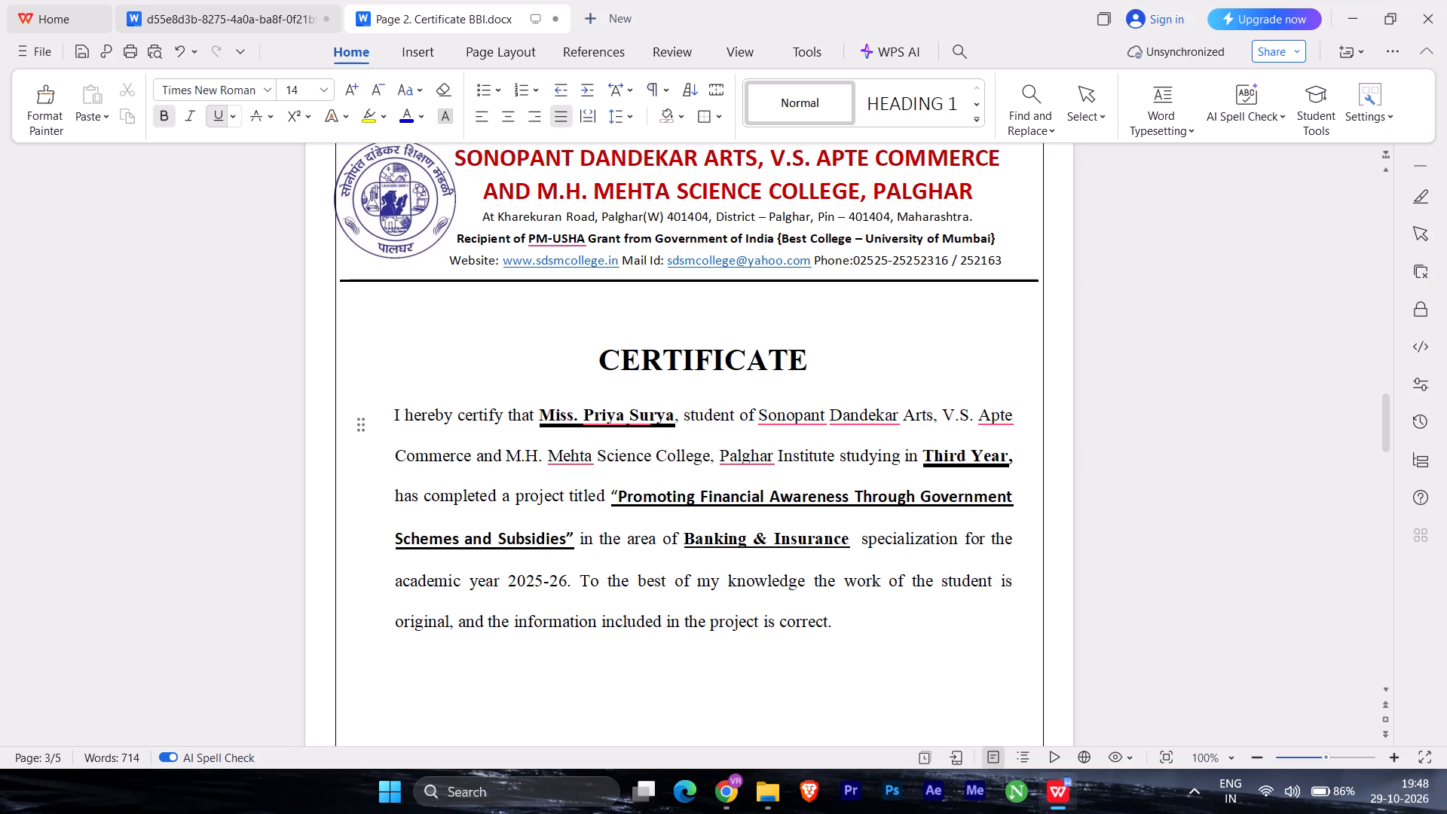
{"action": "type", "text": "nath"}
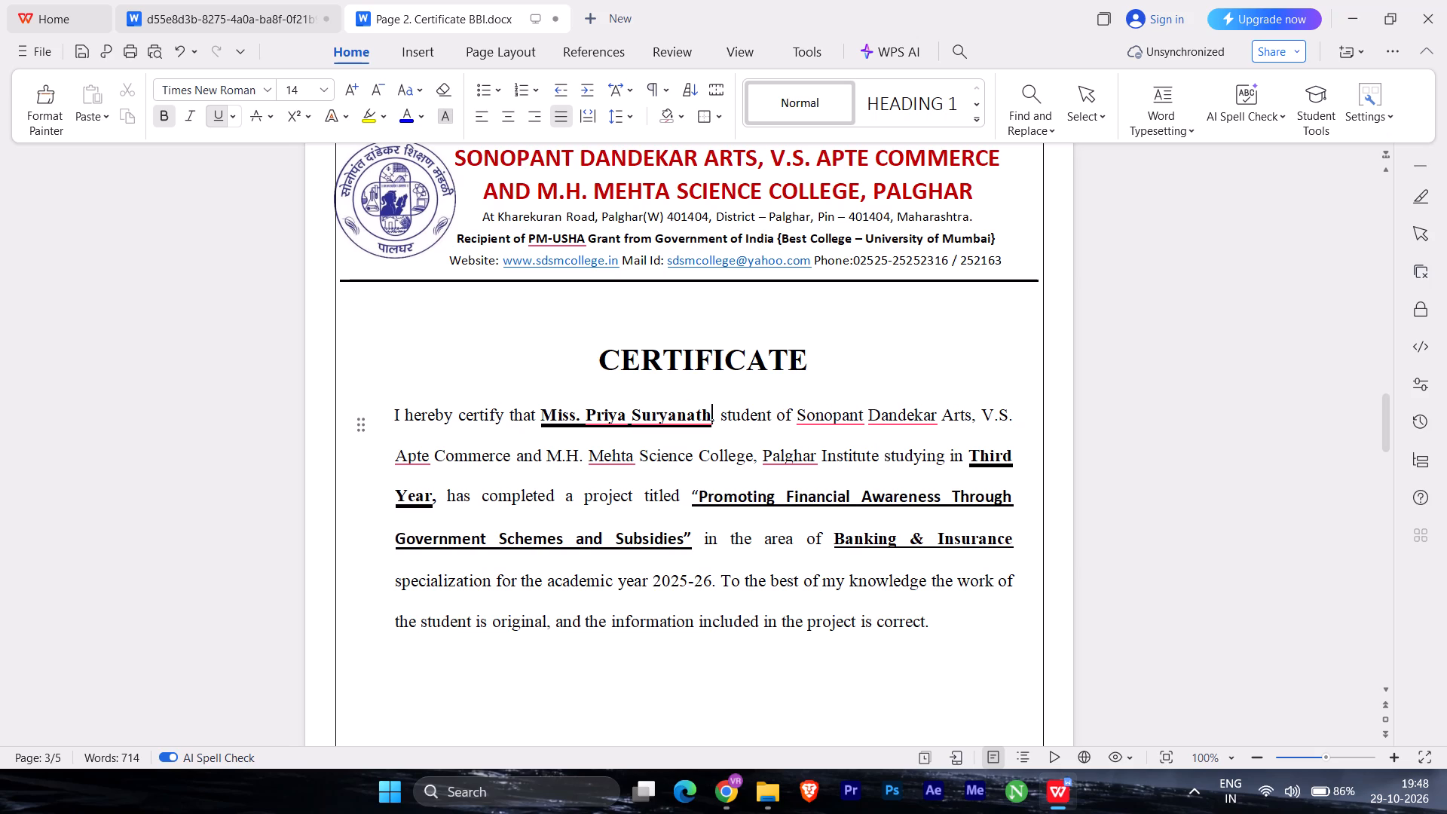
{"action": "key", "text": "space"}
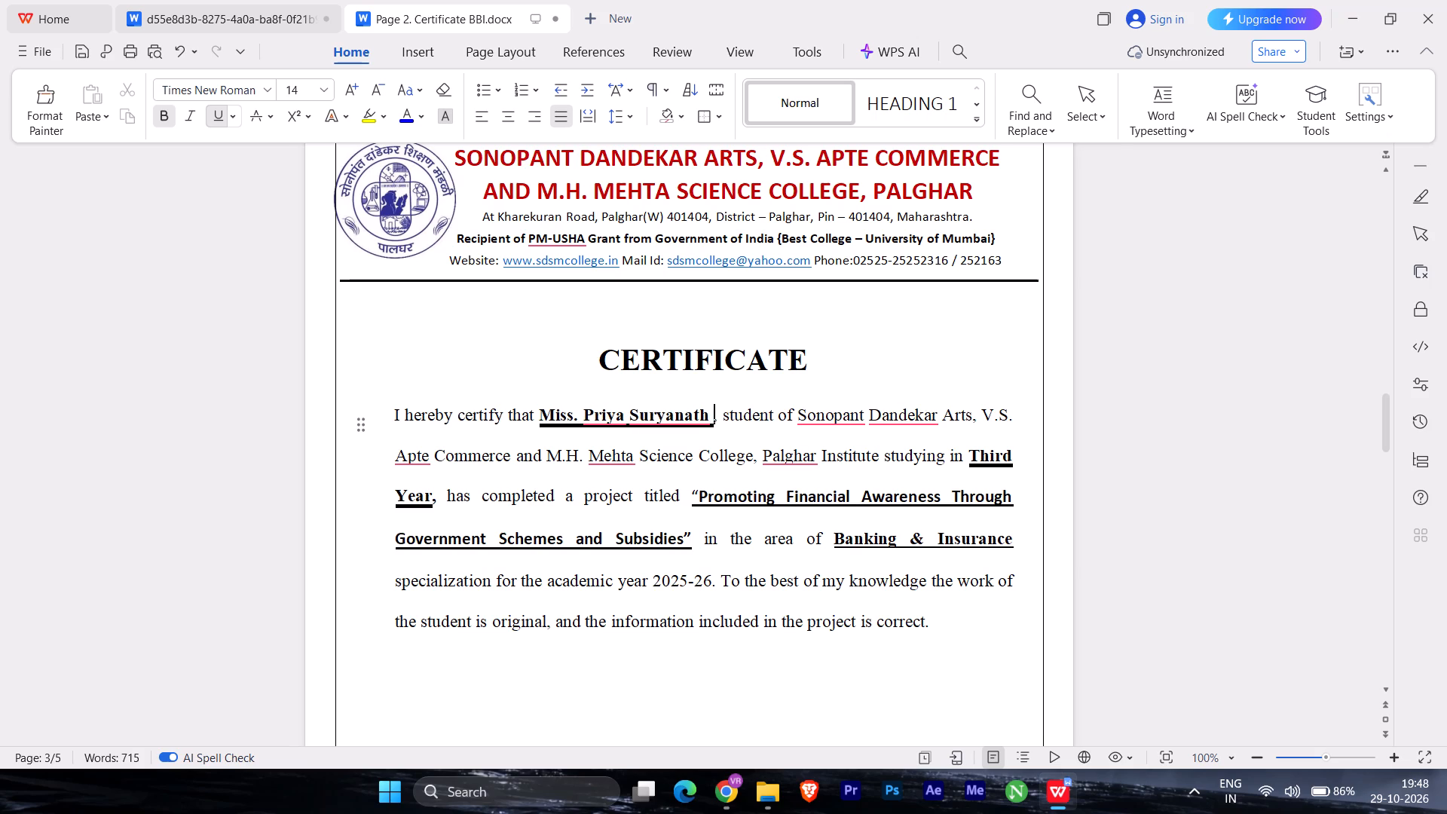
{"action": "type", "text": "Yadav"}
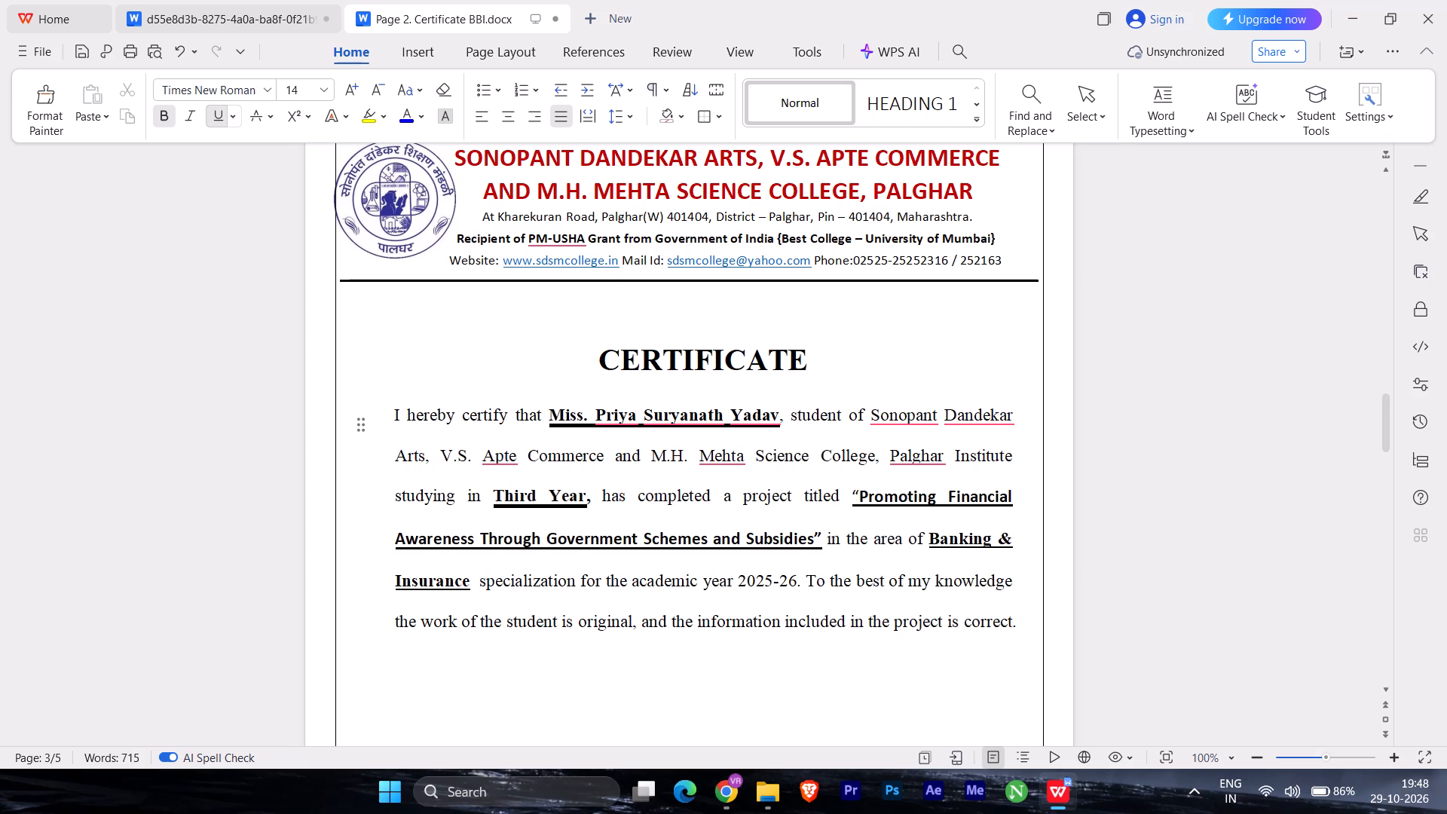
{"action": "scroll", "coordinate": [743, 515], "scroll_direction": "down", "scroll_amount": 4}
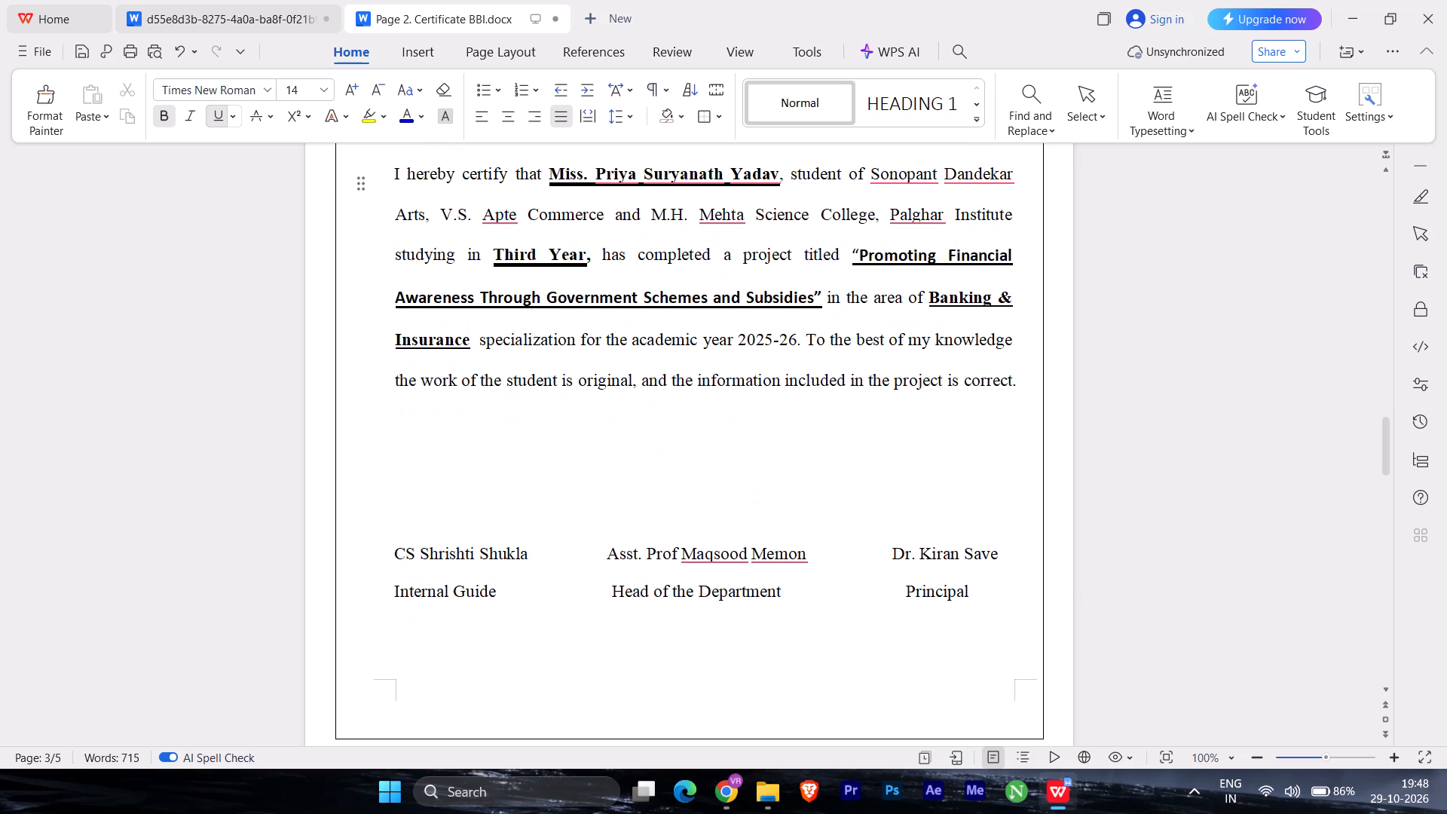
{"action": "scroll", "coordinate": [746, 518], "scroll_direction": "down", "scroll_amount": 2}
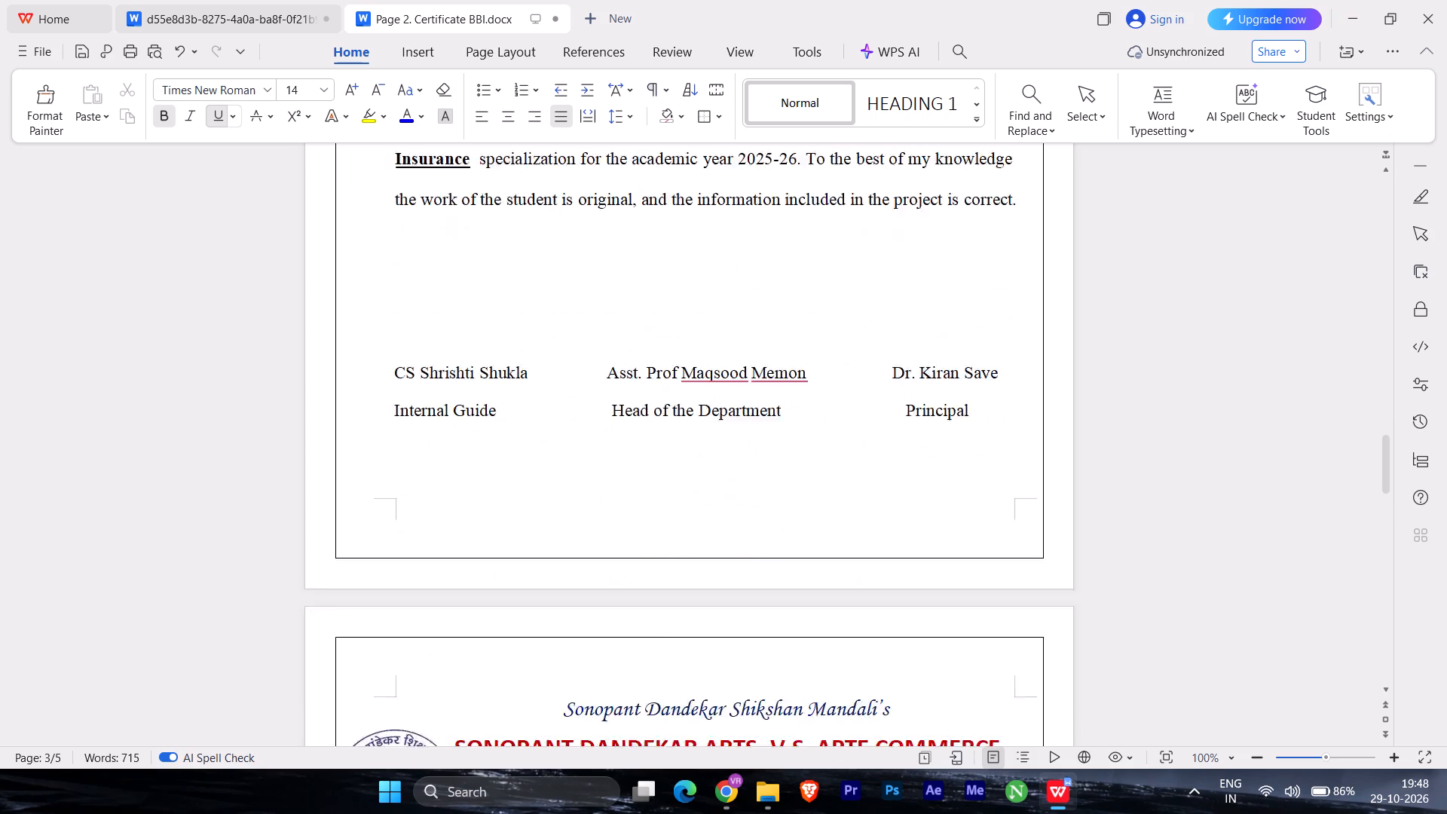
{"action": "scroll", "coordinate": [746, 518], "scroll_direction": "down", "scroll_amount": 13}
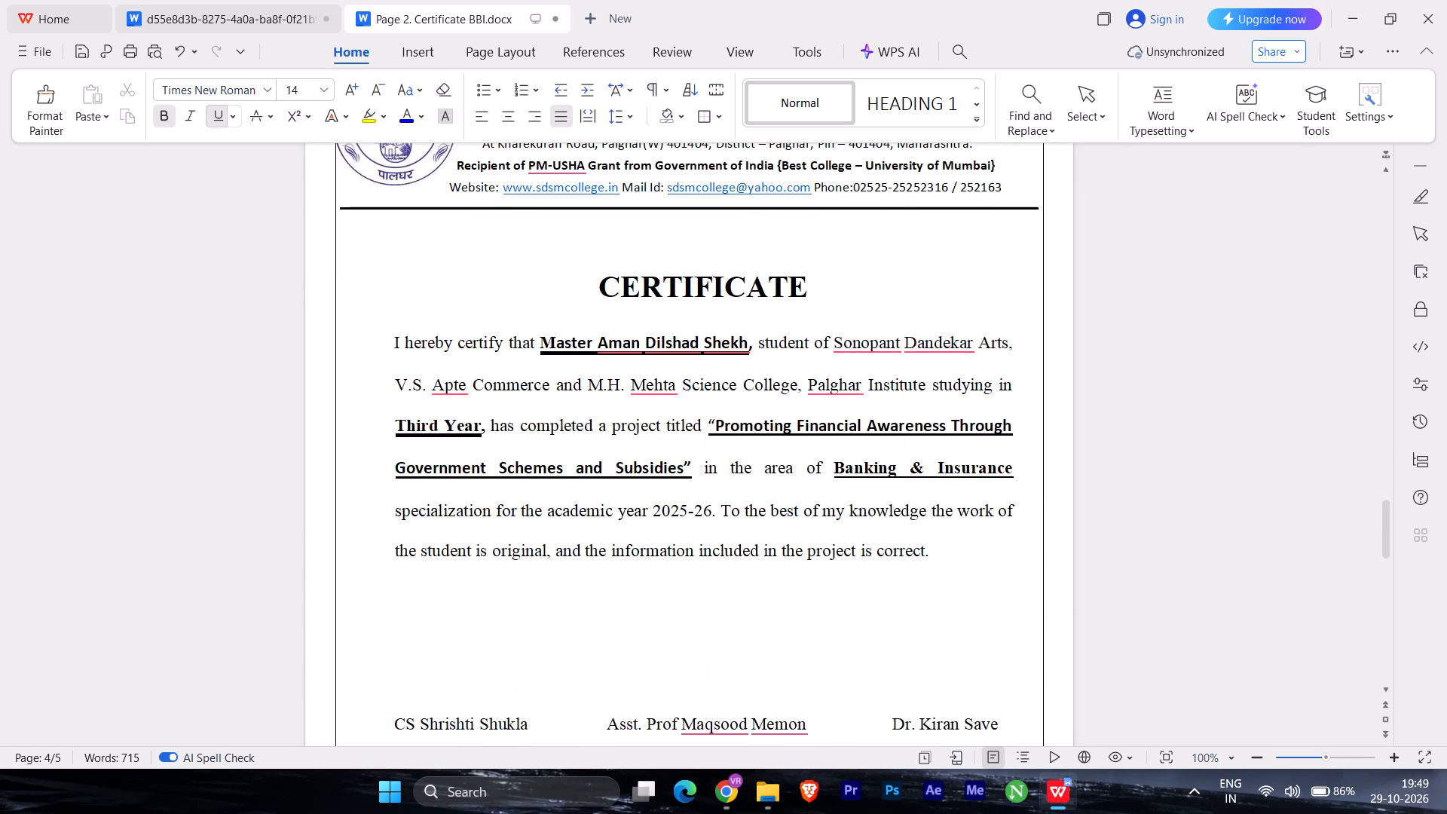
Replace the student's title and name on the fourth certificate with "Mr." and the new student's full name.
{"action": "left_click", "coordinate": [748, 338]}
{"action": "key", "text": "BackSpace"}
{"action": "key", "text": "BackSpace"}
{"action": "key", "text": "BackSpace"}
{"action": "key", "text": "BackSpace"}
{"action": "key", "text": "BackSpace"}
{"action": "key", "text": "BackSpace"}
{"action": "key", "text": "BackSpace"}
{"action": "key", "text": "BackSpace"}
{"action": "key", "text": "BackSpace"}
{"action": "key", "text": "BackSpace"}
{"action": "key", "text": "BackSpace"}
{"action": "key", "text": "BackSpace"}
{"action": "key", "text": "BackSpace"}
{"action": "key", "text": "BackSpace"}
{"action": "key", "text": "BackSpace"}
{"action": "key", "text": "BackSpace"}
{"action": "key", "text": "BackSpace"}
{"action": "key", "text": "BackSpace"}
{"action": "key", "text": "BackSpace"}
{"action": "key", "text": "BackSpace"}
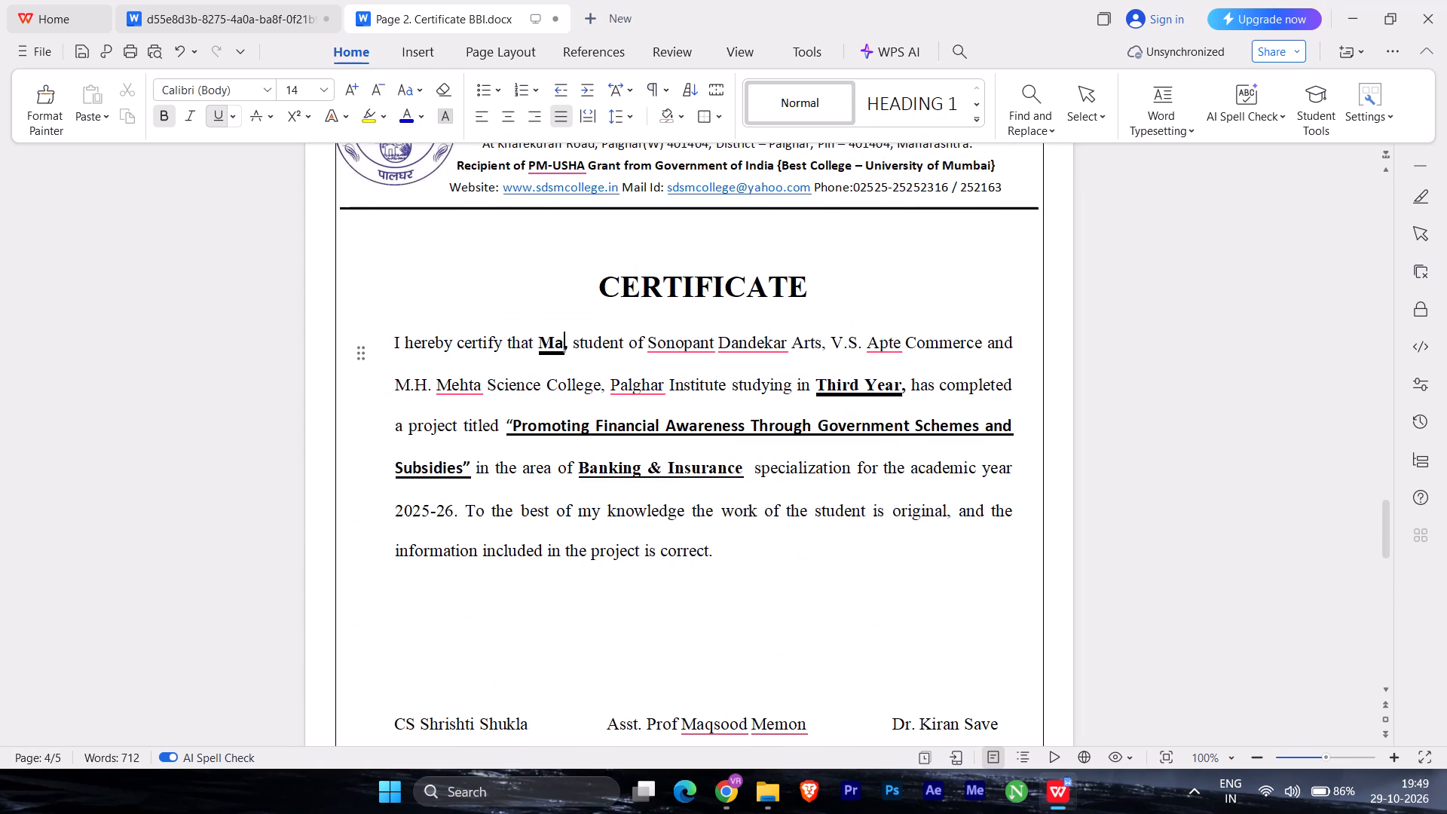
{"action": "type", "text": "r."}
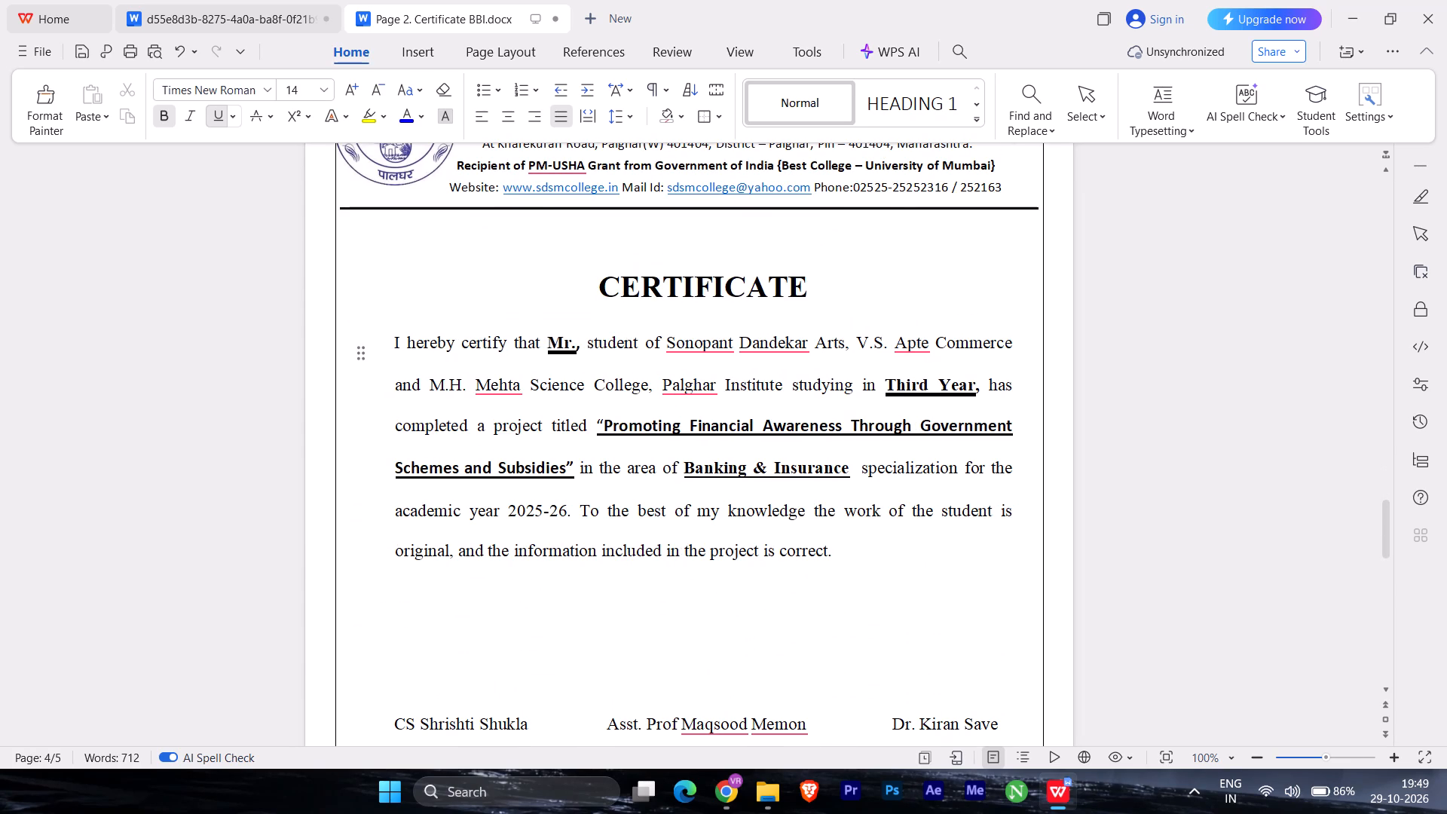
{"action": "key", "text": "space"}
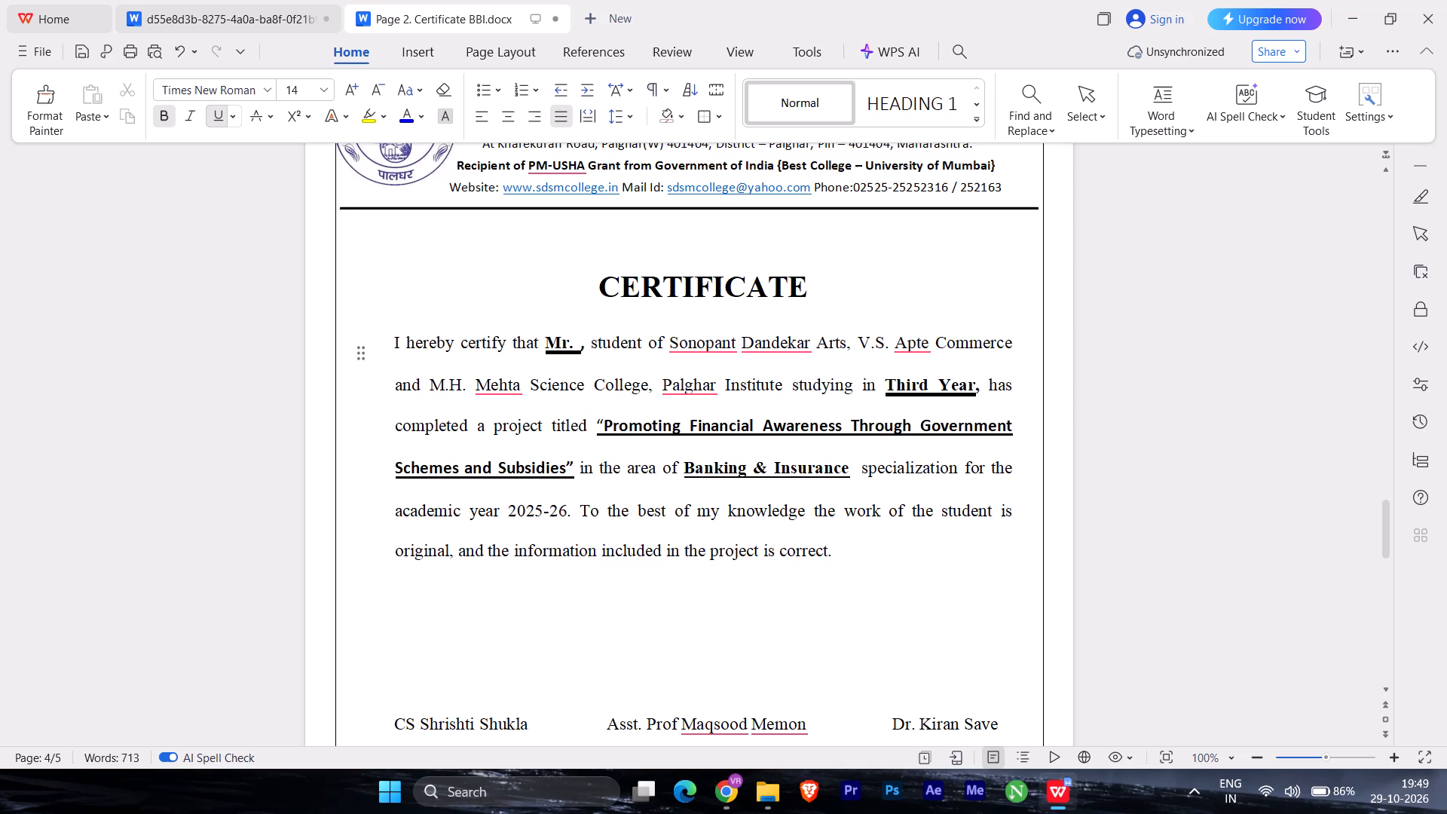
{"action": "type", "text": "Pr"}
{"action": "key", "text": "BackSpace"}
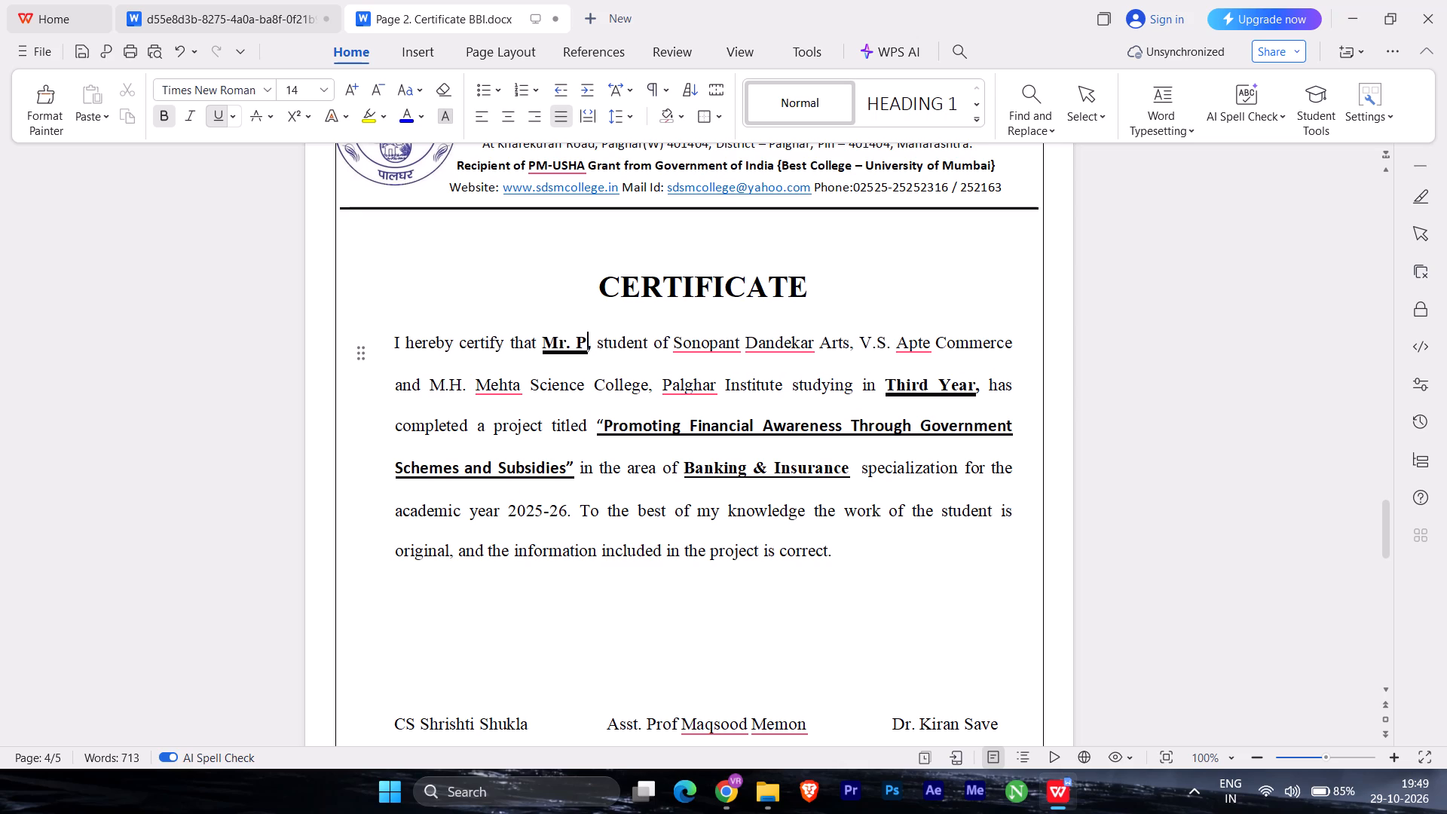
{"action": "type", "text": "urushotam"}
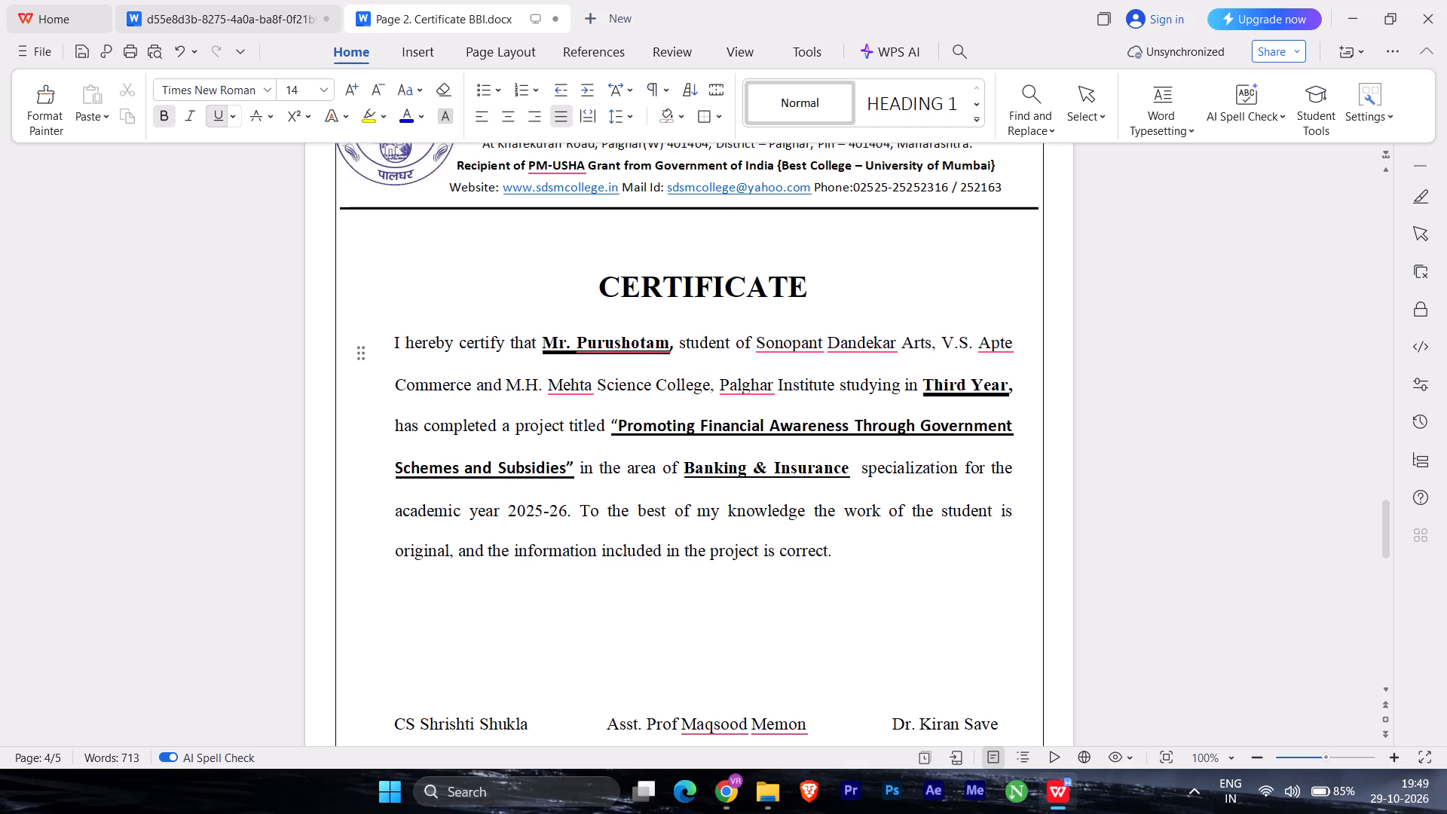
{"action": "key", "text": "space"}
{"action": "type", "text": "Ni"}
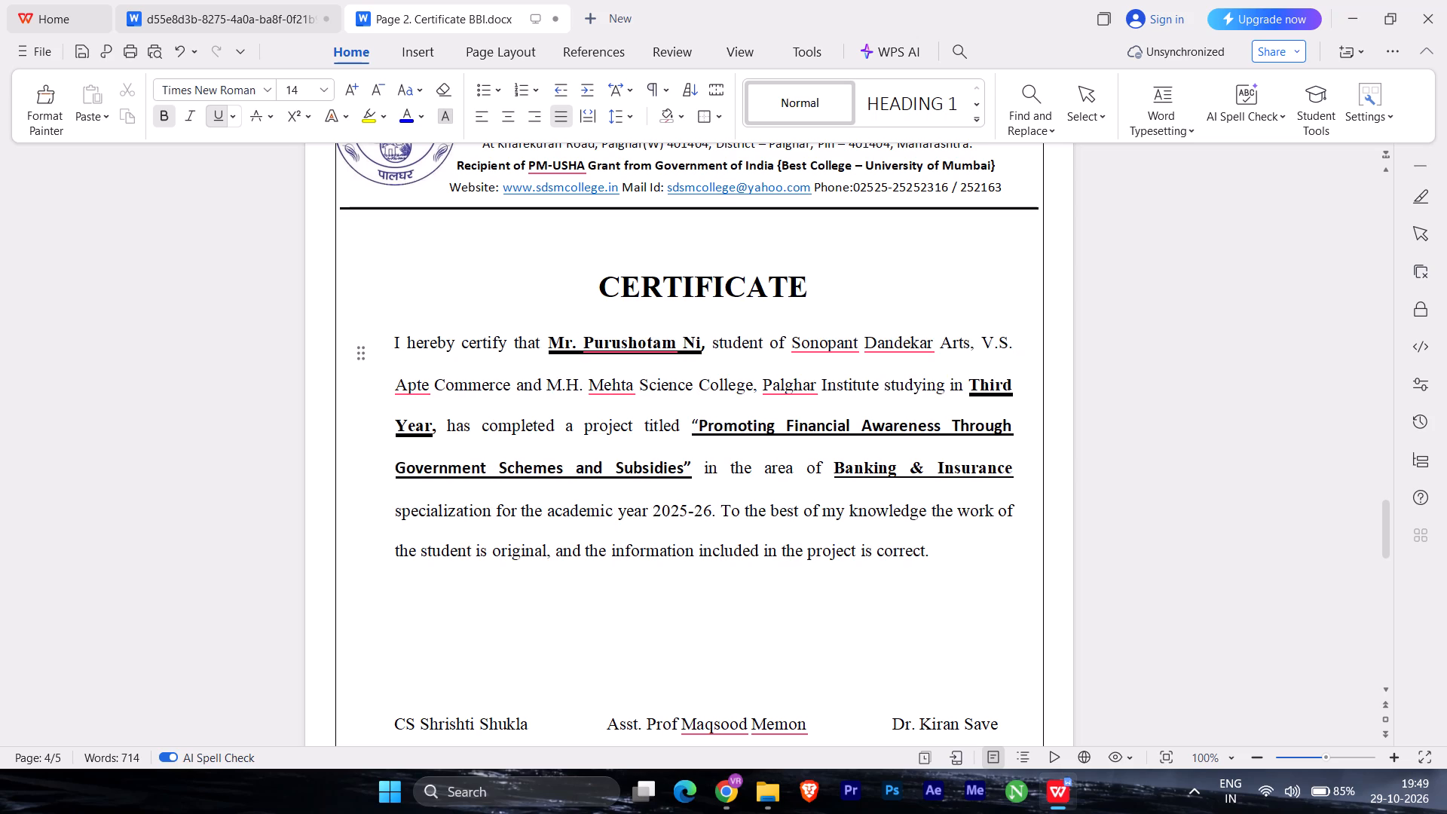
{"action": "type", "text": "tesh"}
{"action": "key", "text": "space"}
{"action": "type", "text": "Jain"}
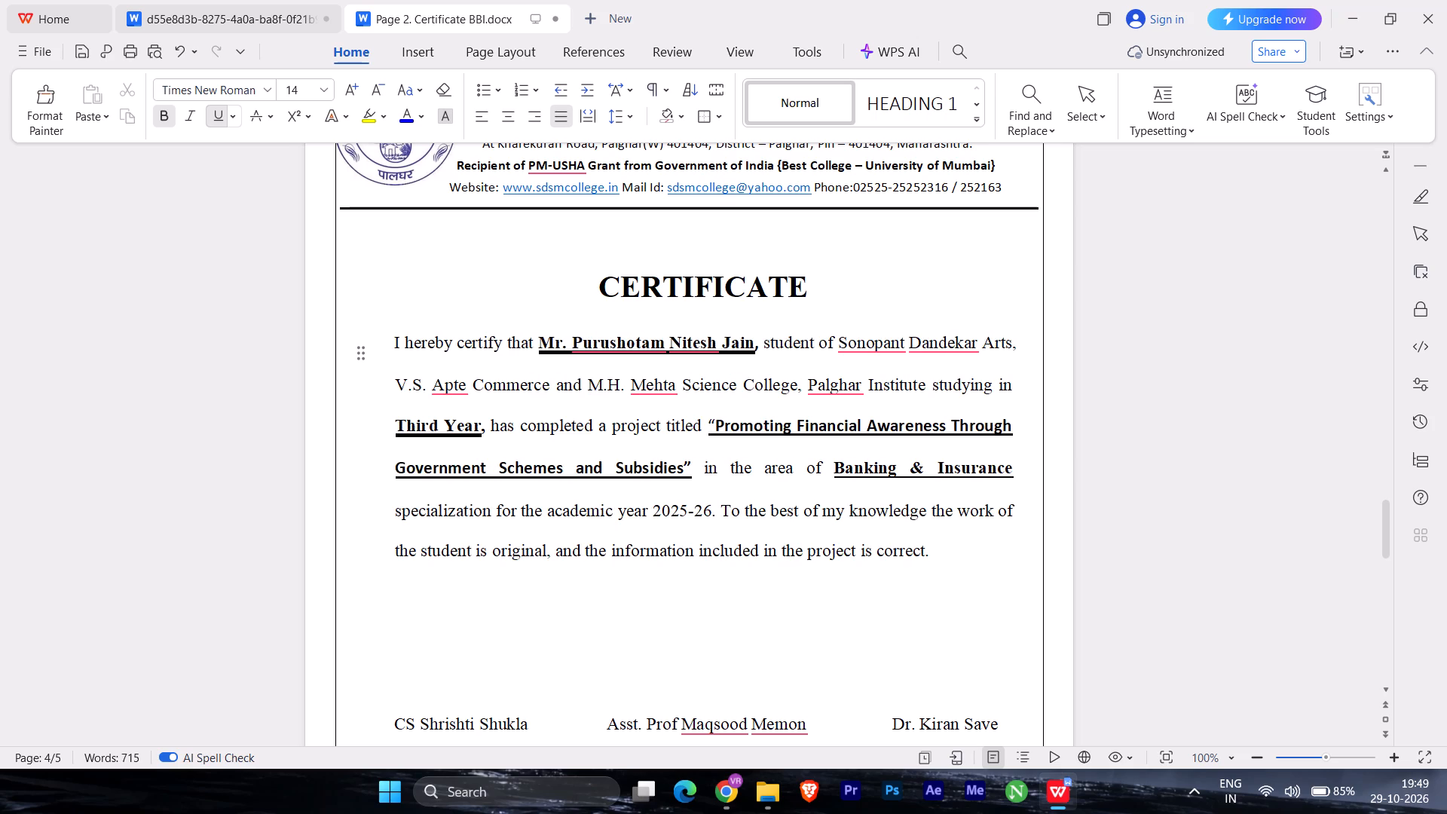
Replace the student's title and name on the fifth certificate with "Mr." and the new student's full name.
{"action": "scroll", "coordinate": [785, 488], "scroll_direction": "down", "scroll_amount": 5}
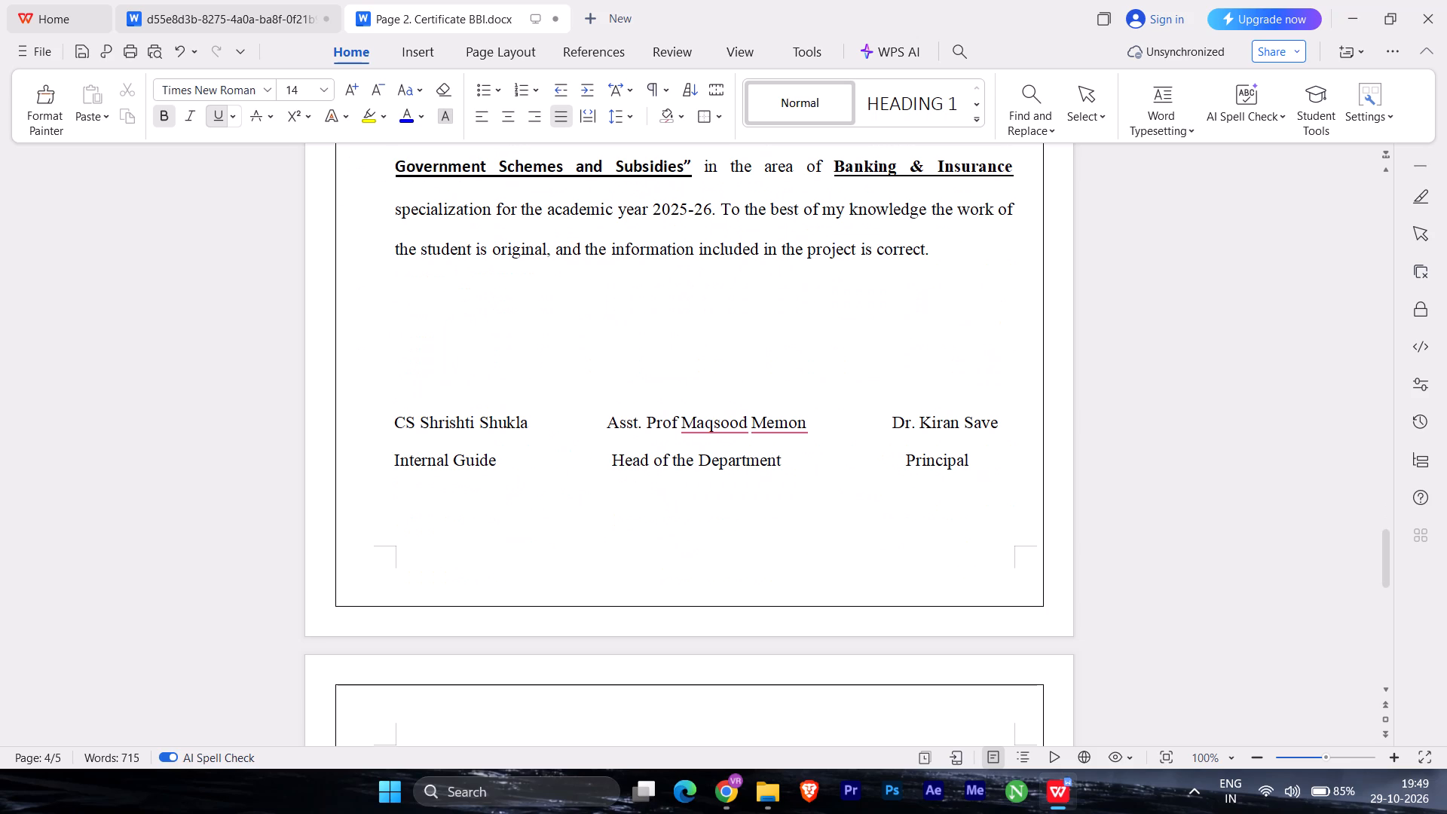
{"action": "scroll", "coordinate": [785, 488], "scroll_direction": "down", "scroll_amount": 12}
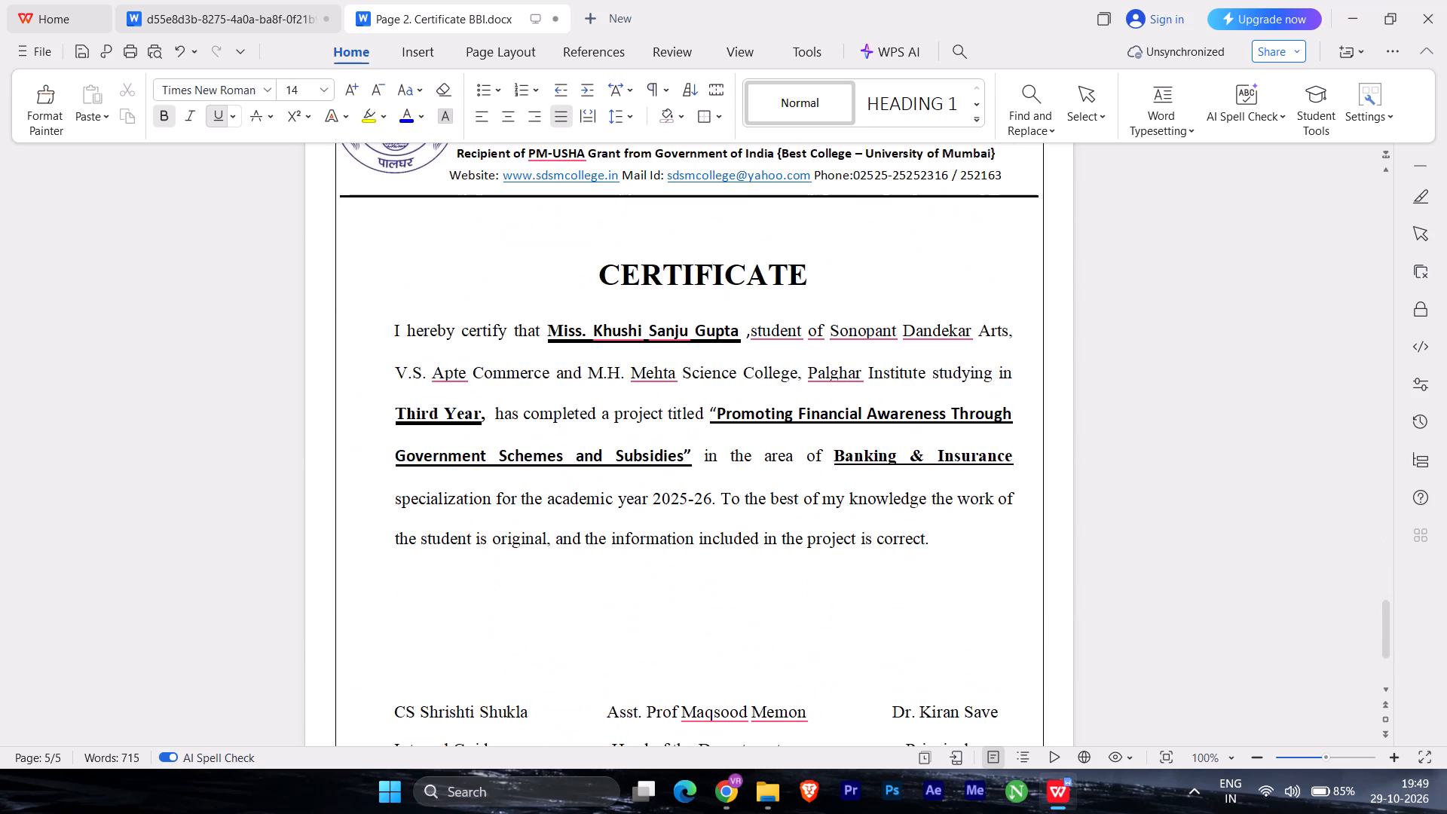
{"action": "left_click", "coordinate": [738, 331]}
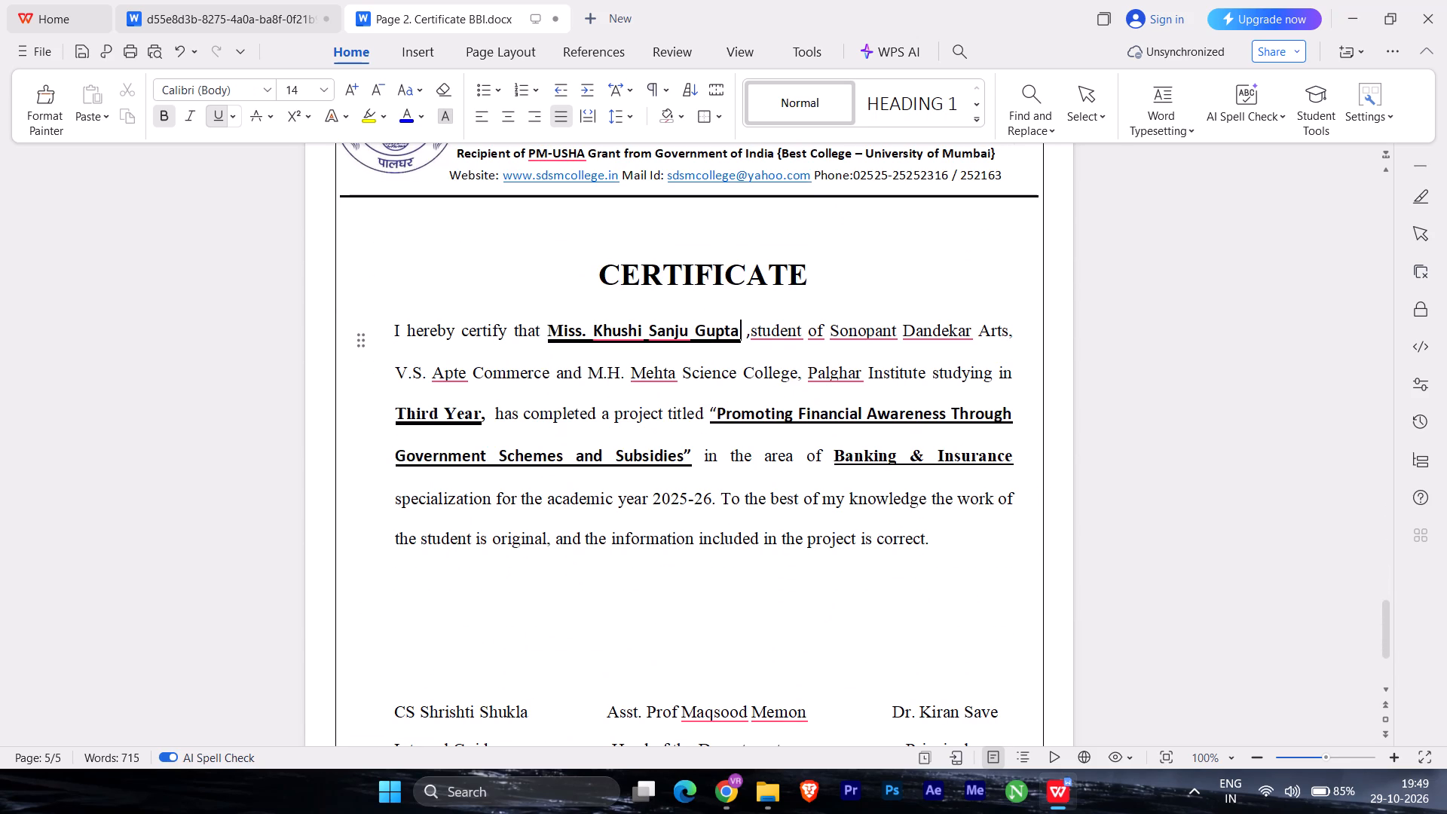
{"action": "key", "text": "BackSpace"}
{"action": "key", "text": "BackSpace"}
{"action": "key", "text": "BackSpace"}
{"action": "key", "text": "BackSpace"}
{"action": "key", "text": "BackSpace"}
{"action": "key", "text": "BackSpace"}
{"action": "key", "text": "BackSpace"}
{"action": "key", "text": "BackSpace"}
{"action": "key", "text": "BackSpace"}
{"action": "key", "text": "BackSpace"}
{"action": "key", "text": "BackSpace"}
{"action": "key", "text": "BackSpace"}
{"action": "key", "text": "BackSpace"}
{"action": "key", "text": "BackSpace"}
{"action": "key", "text": "BackSpace"}
{"action": "key", "text": "BackSpace"}
{"action": "key", "text": "BackSpace"}
{"action": "key", "text": "BackSpace"}
{"action": "key", "text": "BackSpace"}
{"action": "key", "text": "BackSpace"}
{"action": "key", "text": "BackSpace"}
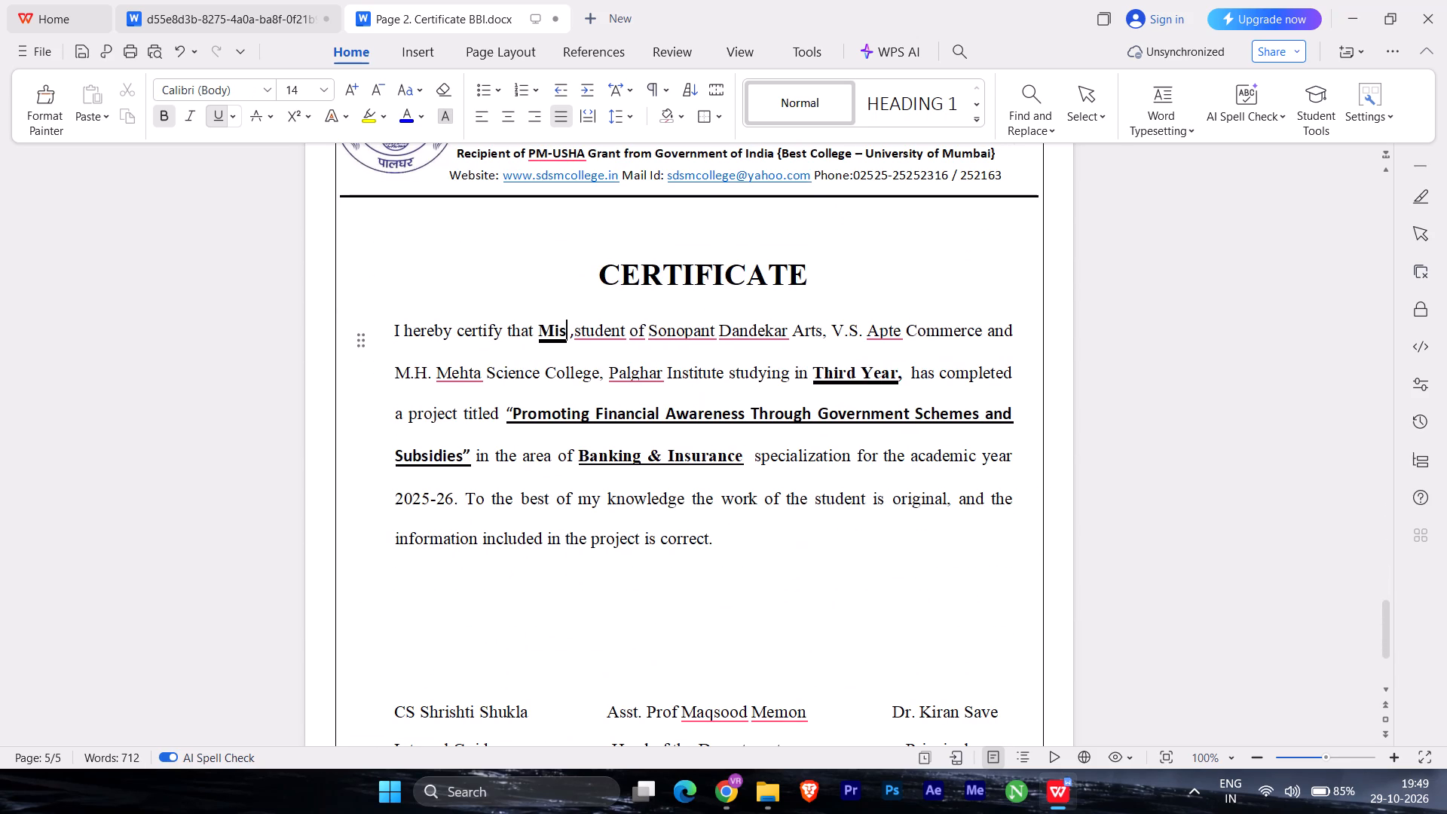
{"action": "key", "text": "BackSpace"}
{"action": "key", "text": "BackSpace"}
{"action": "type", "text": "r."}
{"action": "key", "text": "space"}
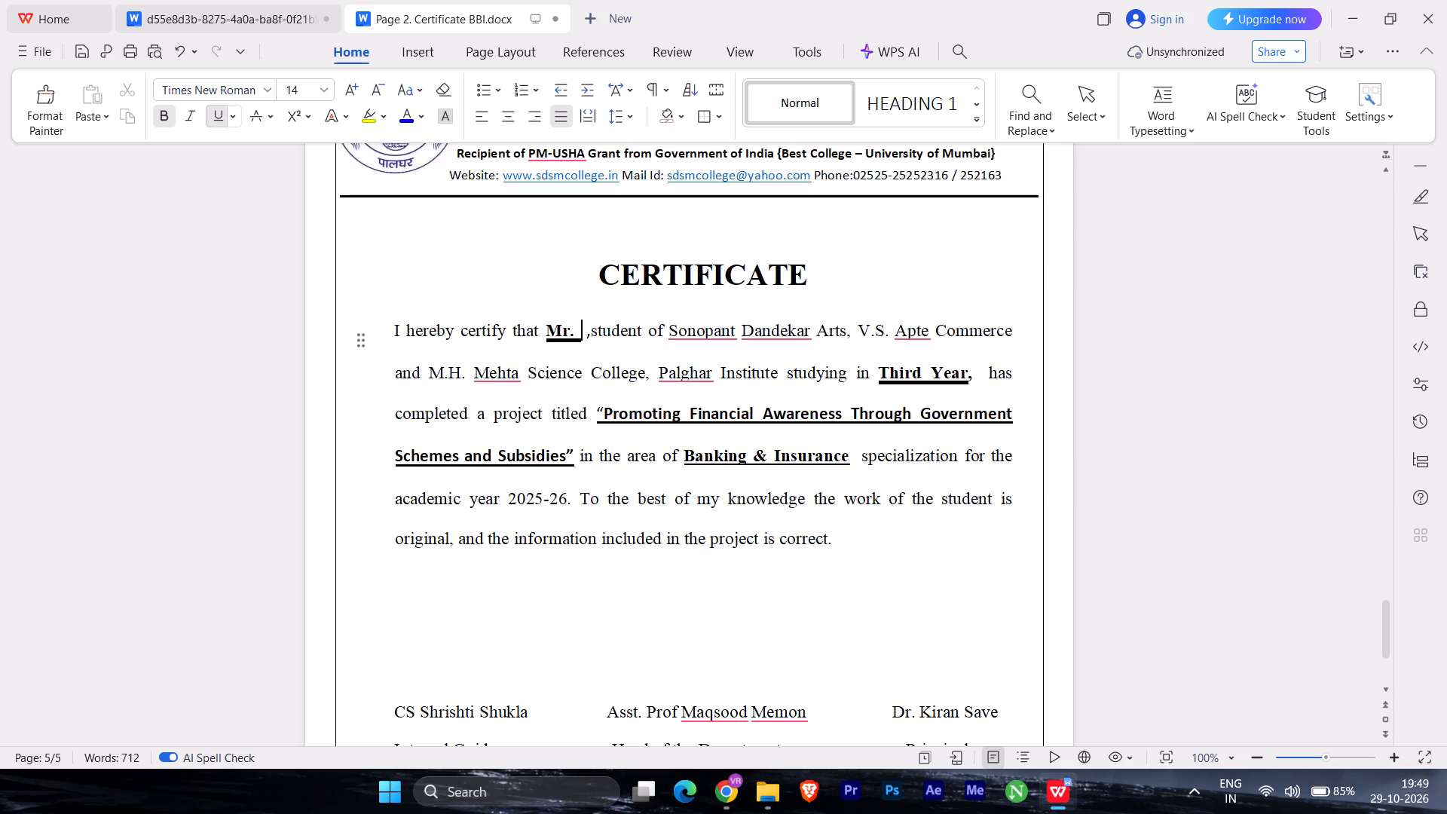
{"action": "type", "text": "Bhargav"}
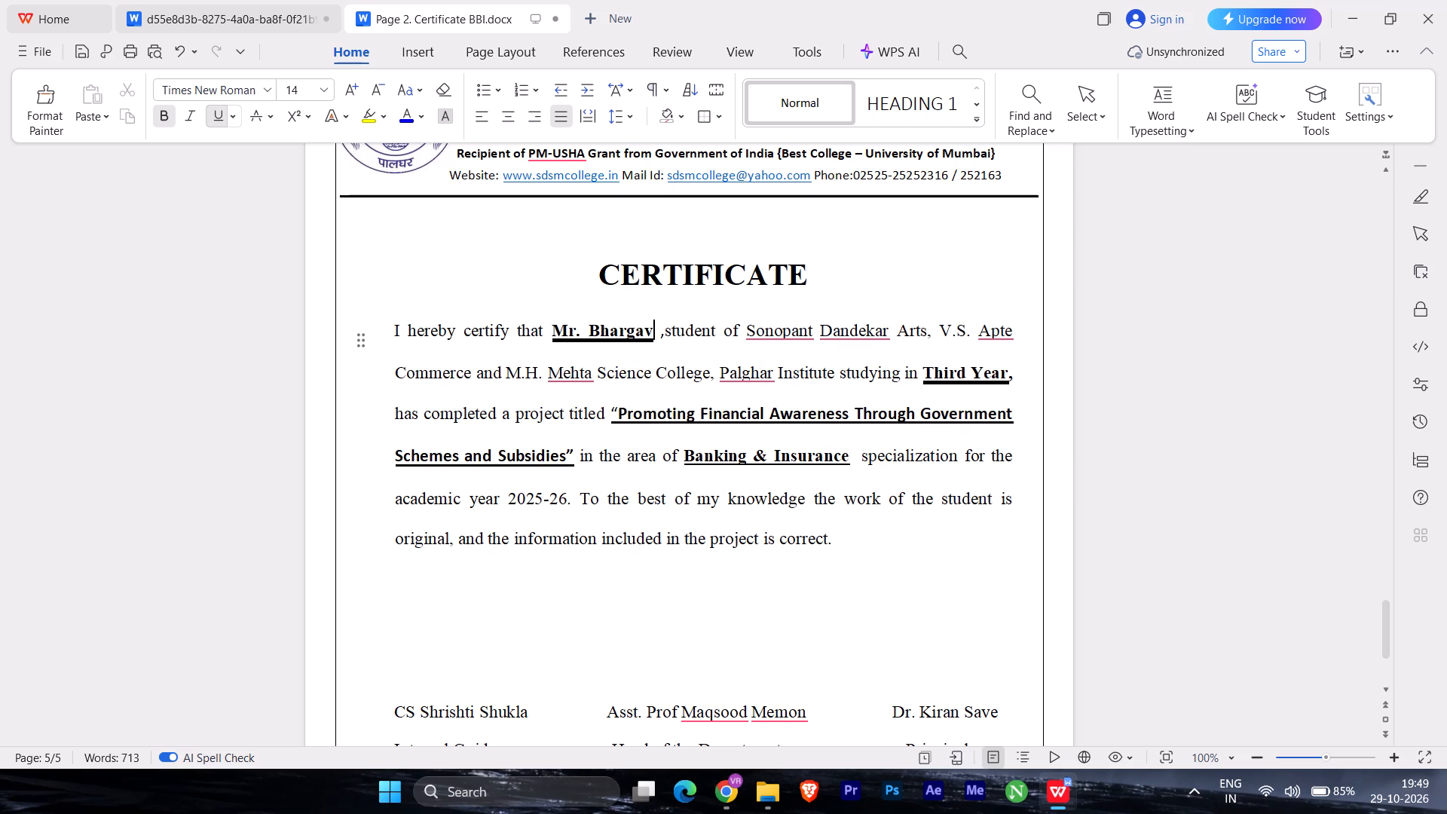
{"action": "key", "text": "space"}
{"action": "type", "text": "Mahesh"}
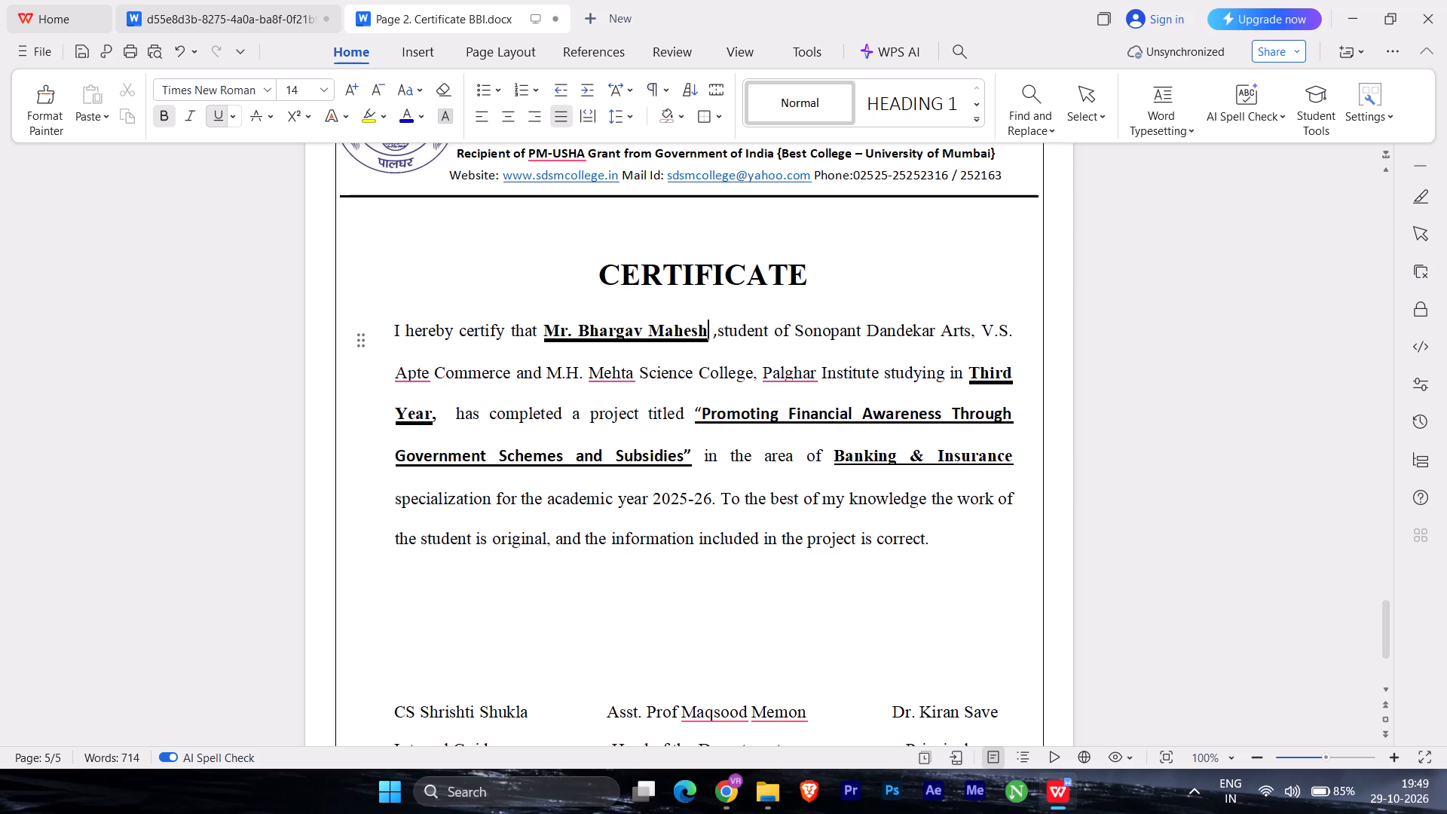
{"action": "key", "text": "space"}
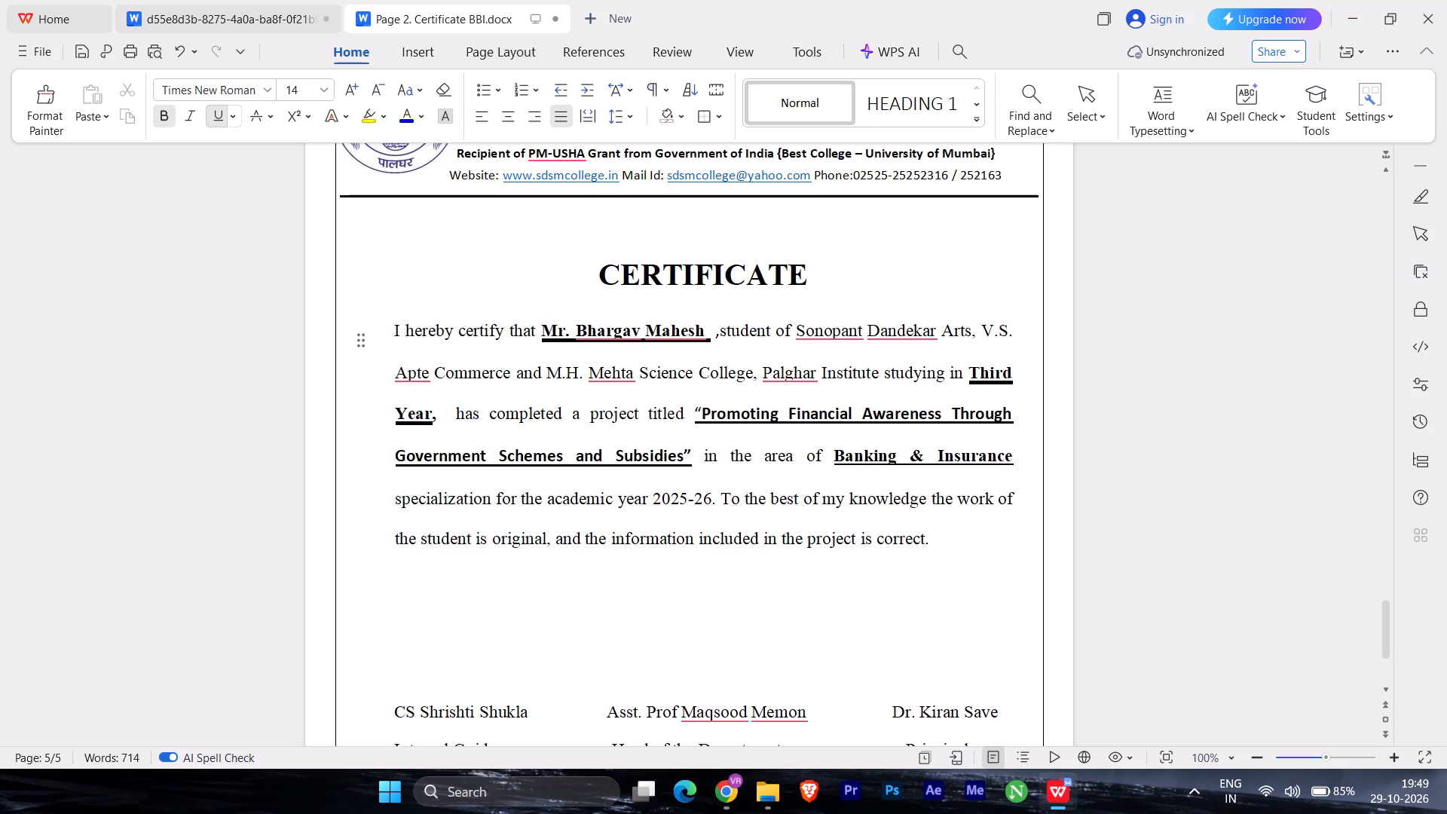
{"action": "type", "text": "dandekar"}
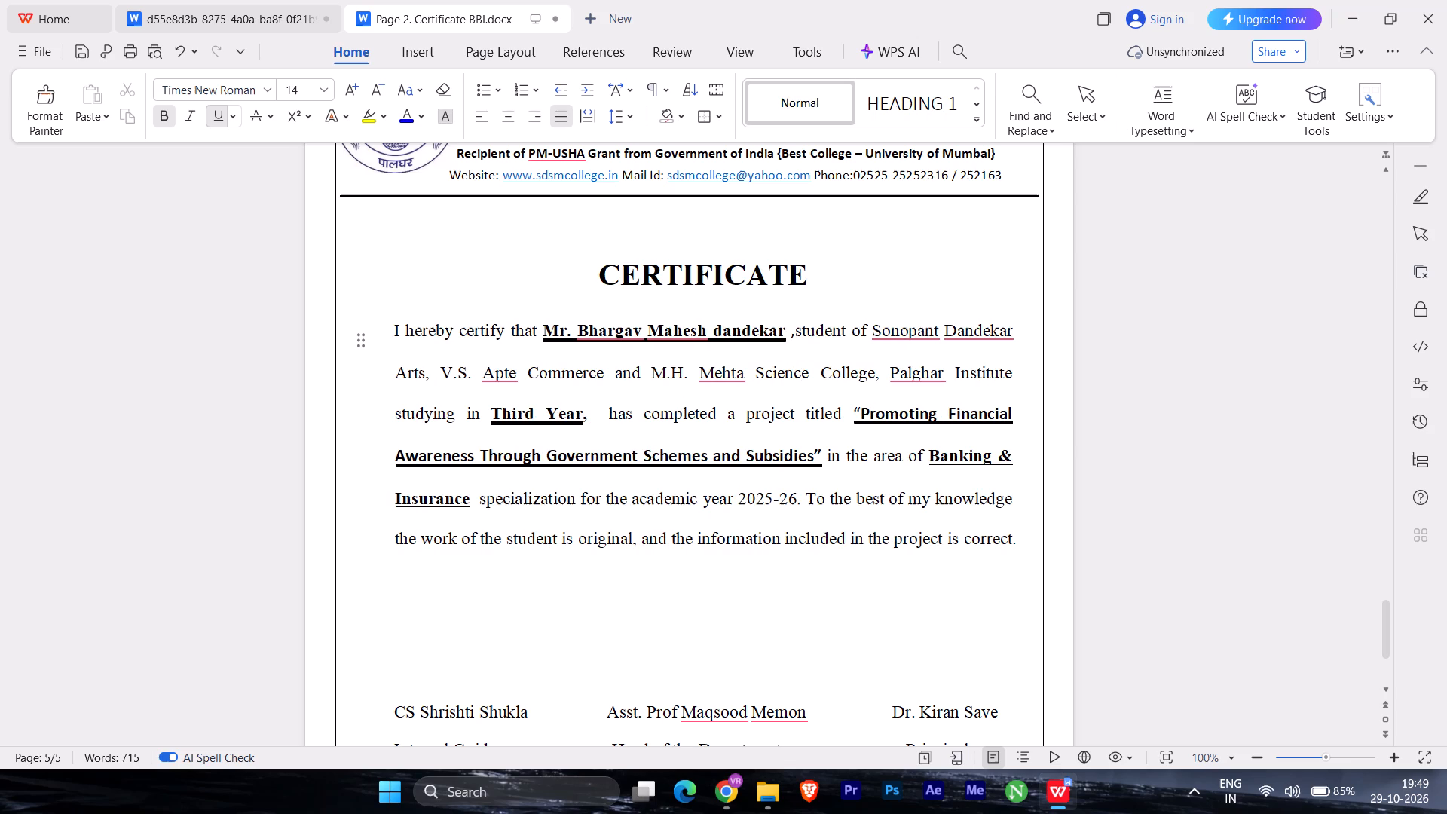
Capitalize the first letter of the new student's surname on the fifth certificate.
{"action": "left_click", "coordinate": [723, 326]}
{"action": "key", "text": "BackSpace"}
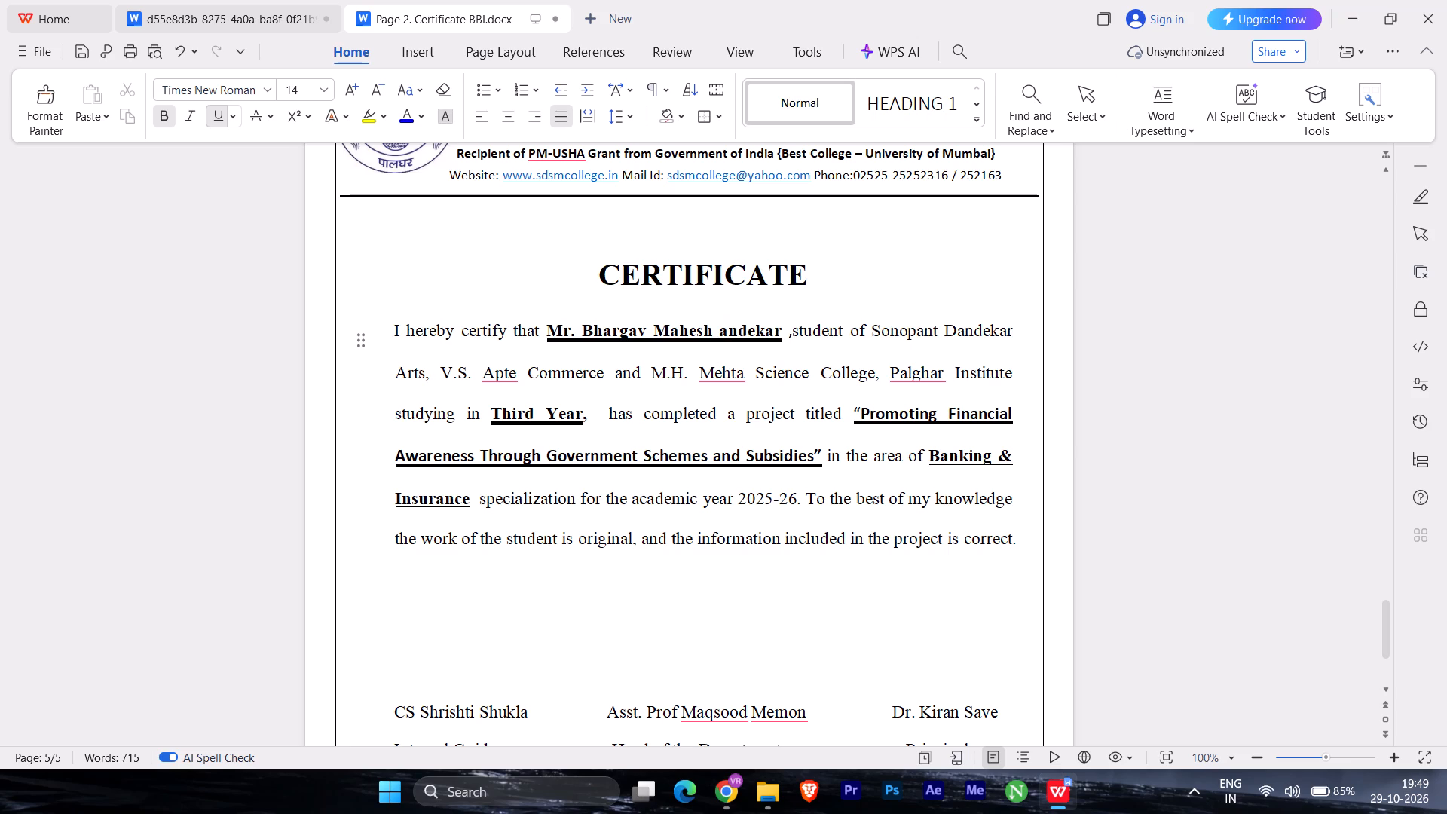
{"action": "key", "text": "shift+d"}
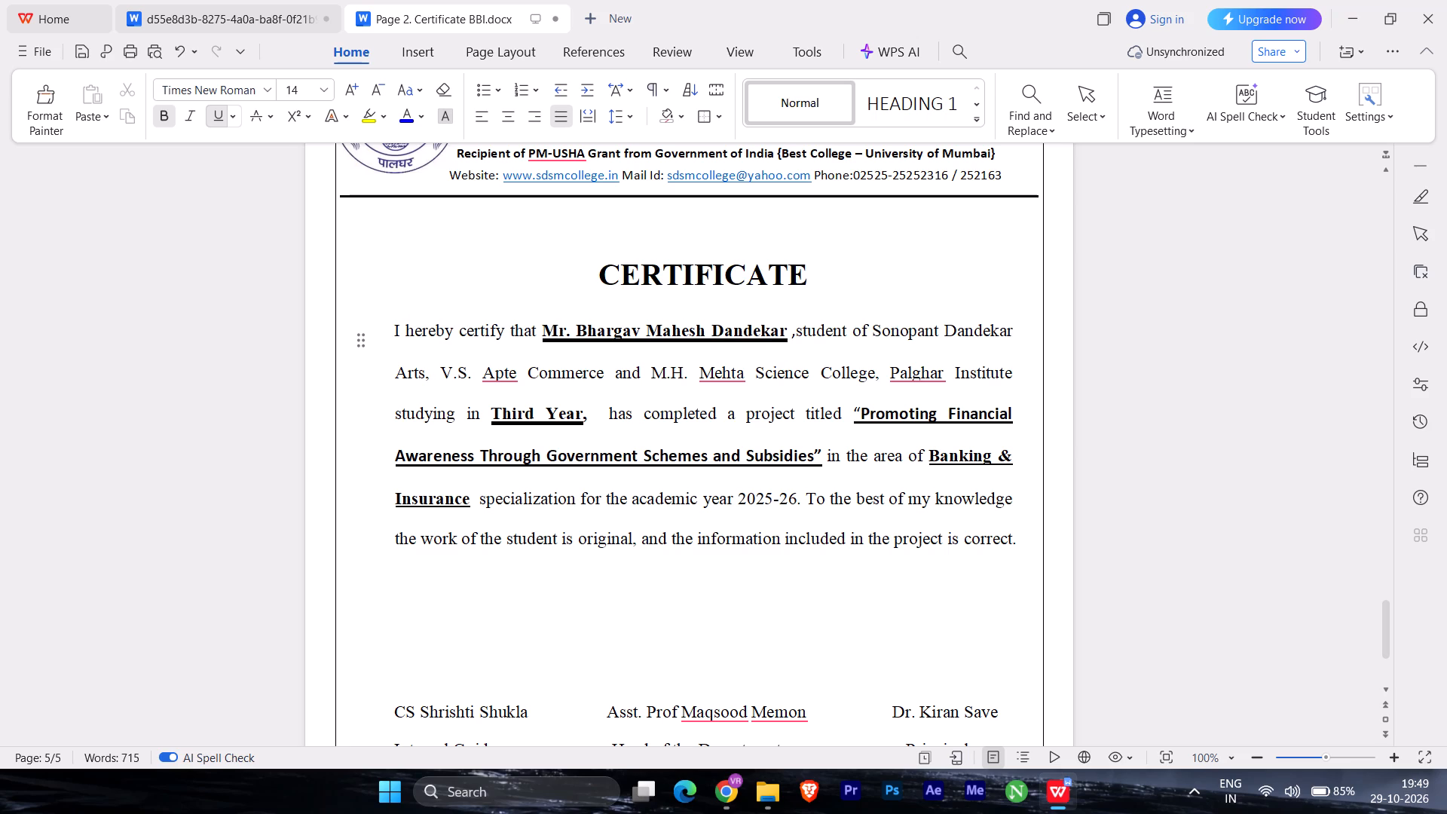
Switch to the other open document, the project report, and look back through its final pages.
{"action": "scroll", "coordinate": [644, 563], "scroll_direction": "down", "scroll_amount": 14}
{"action": "scroll", "coordinate": [696, 595], "scroll_direction": "up", "scroll_amount": 3}
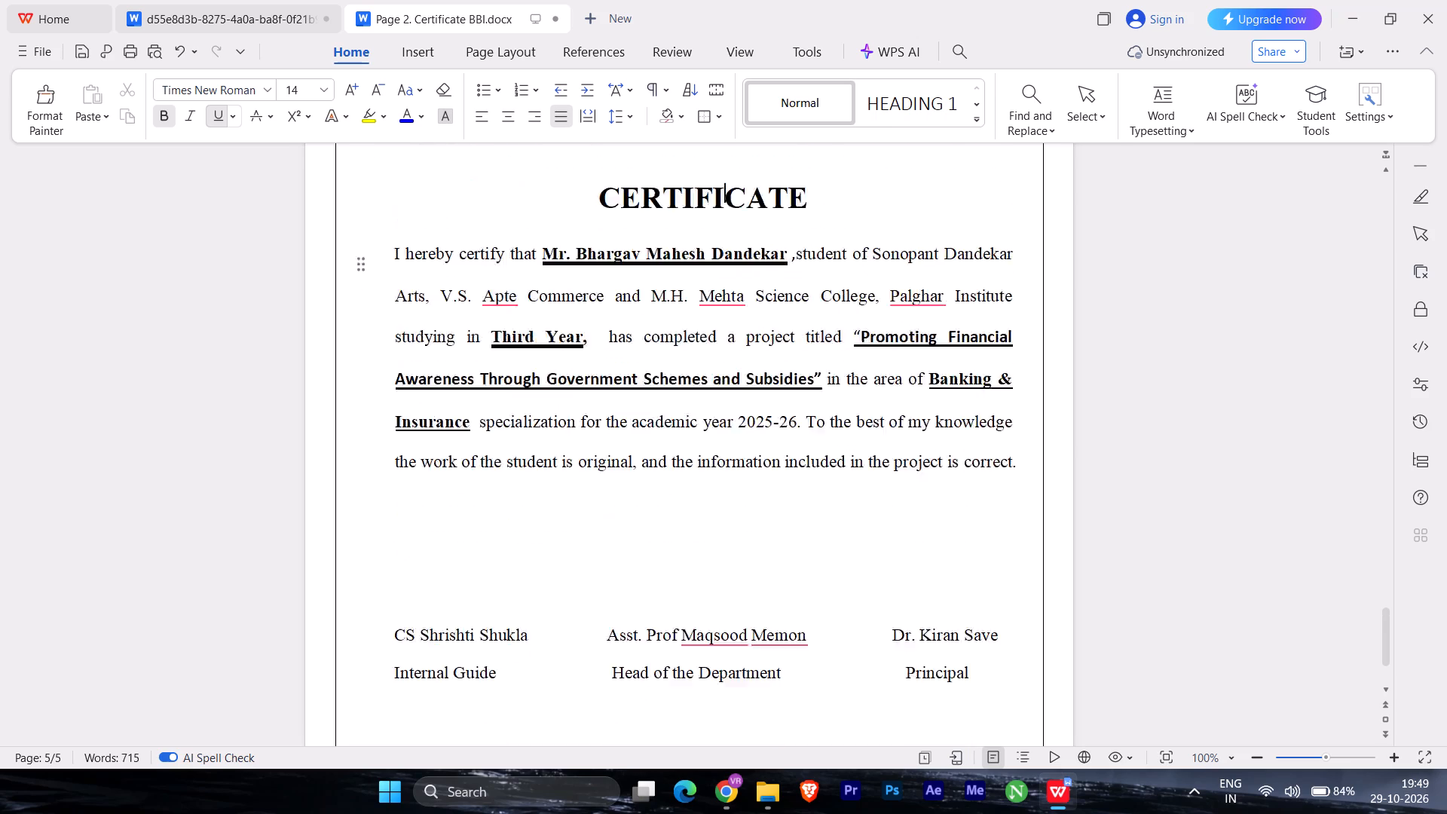
{"action": "scroll", "coordinate": [696, 595], "scroll_direction": "up", "scroll_amount": 13}
{"action": "scroll", "coordinate": [690, 592], "scroll_direction": "up", "scroll_amount": 13}
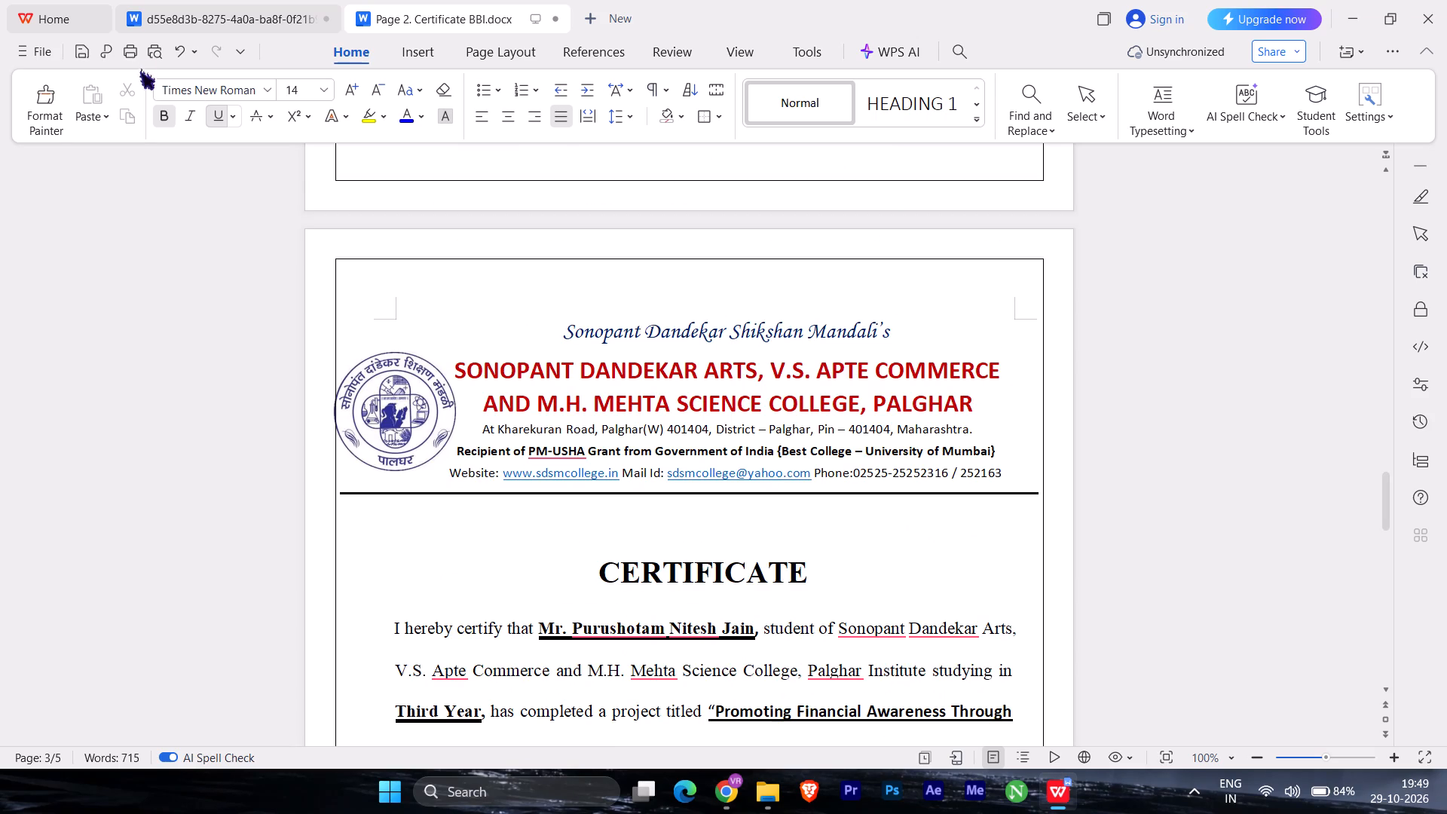
{"action": "left_click", "coordinate": [194, 23]}
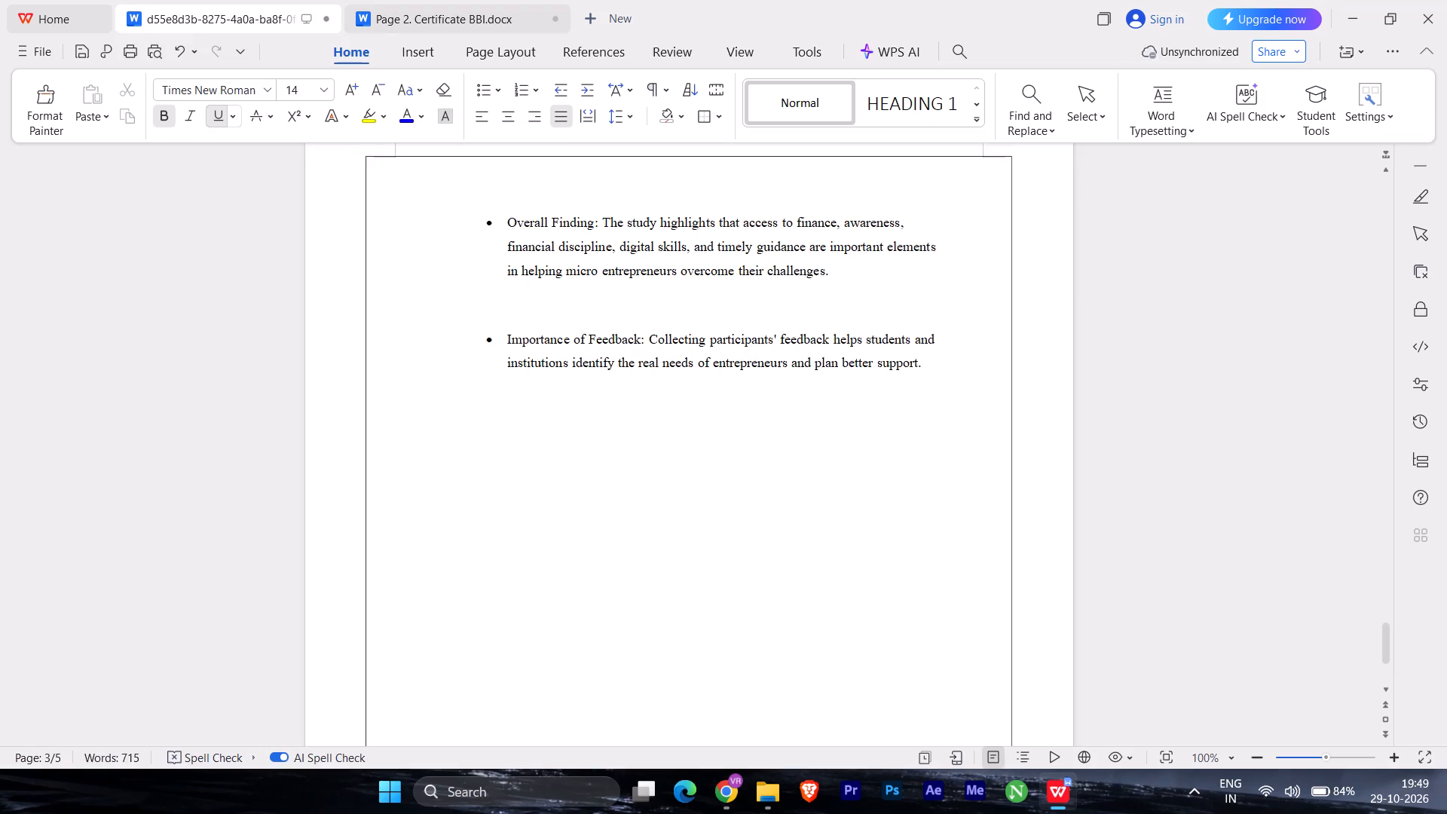
{"action": "scroll", "coordinate": [590, 384], "scroll_direction": "up", "scroll_amount": 4}
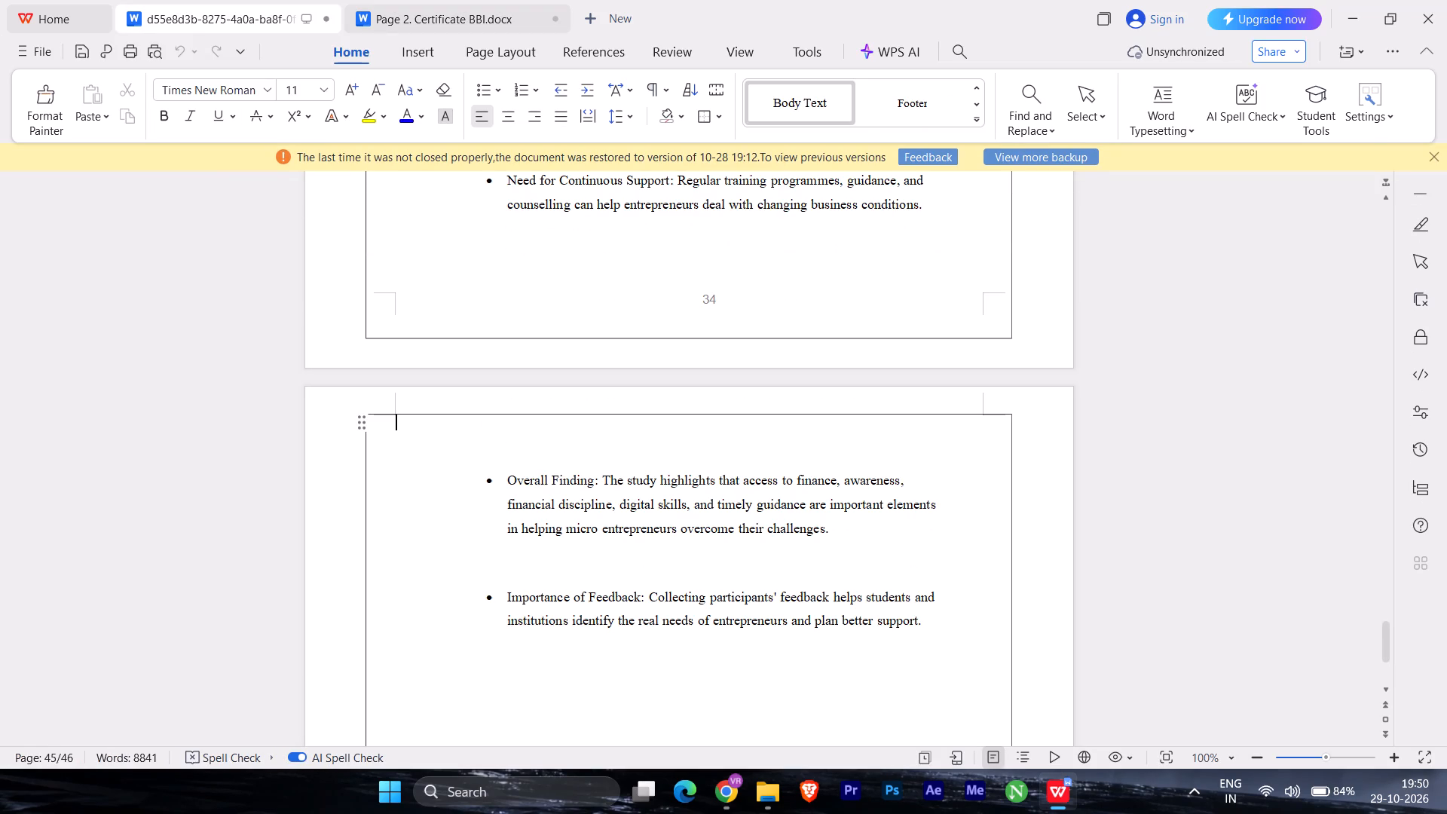
Copy the project title "A STUDY ON CHALLENGES FACED BY MICRO ENTREPRENEURS" from the first page of the community engagement project report.
{"action": "scroll", "coordinate": [1171, 530], "scroll_direction": "up", "scroll_amount": 3}
{"action": "left_click_drag", "start_coordinate": [1382, 640], "coordinate": [1386, 635]}
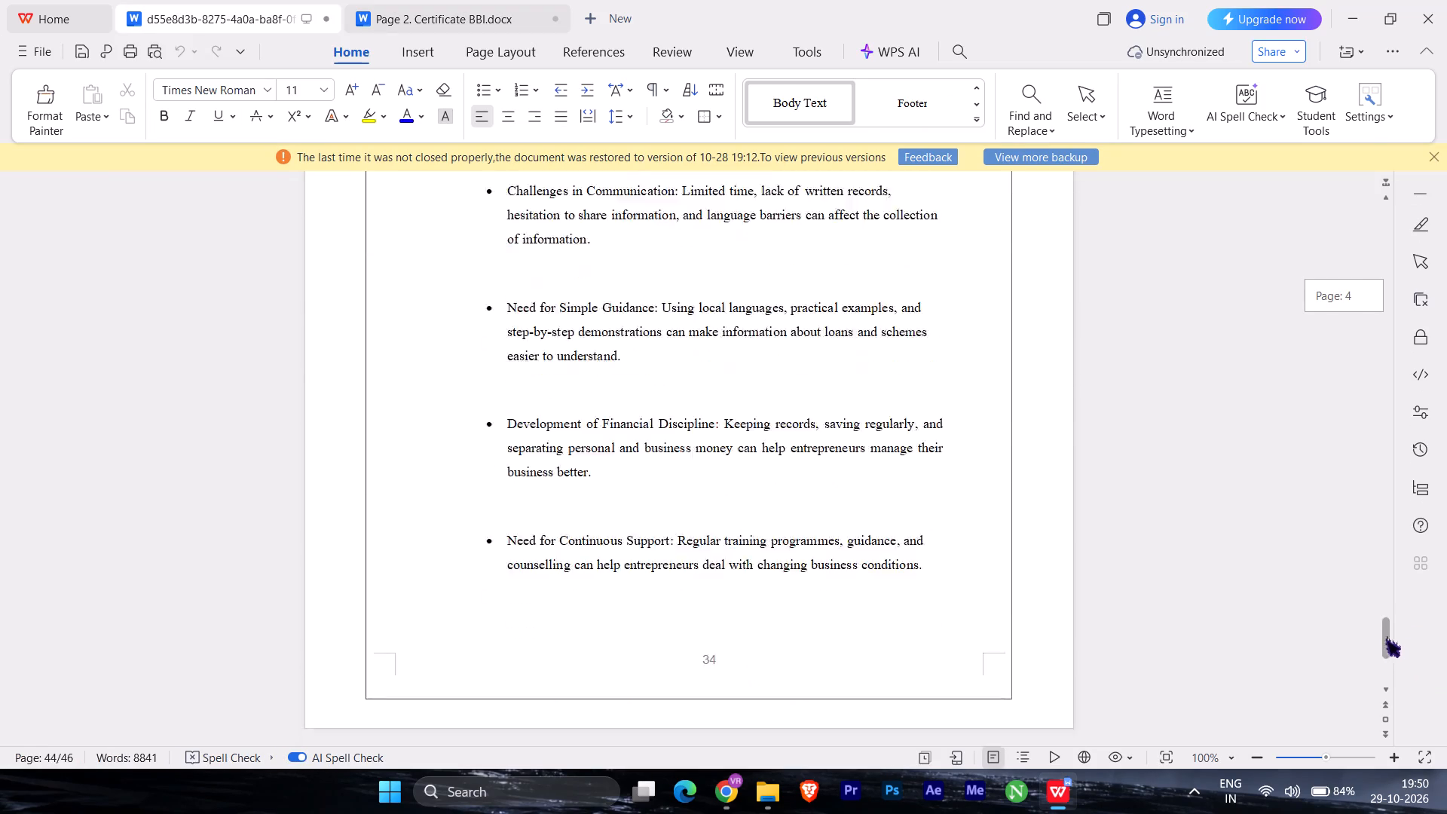
{"action": "left_click_drag", "start_coordinate": [1386, 635], "coordinate": [1415, 0]}
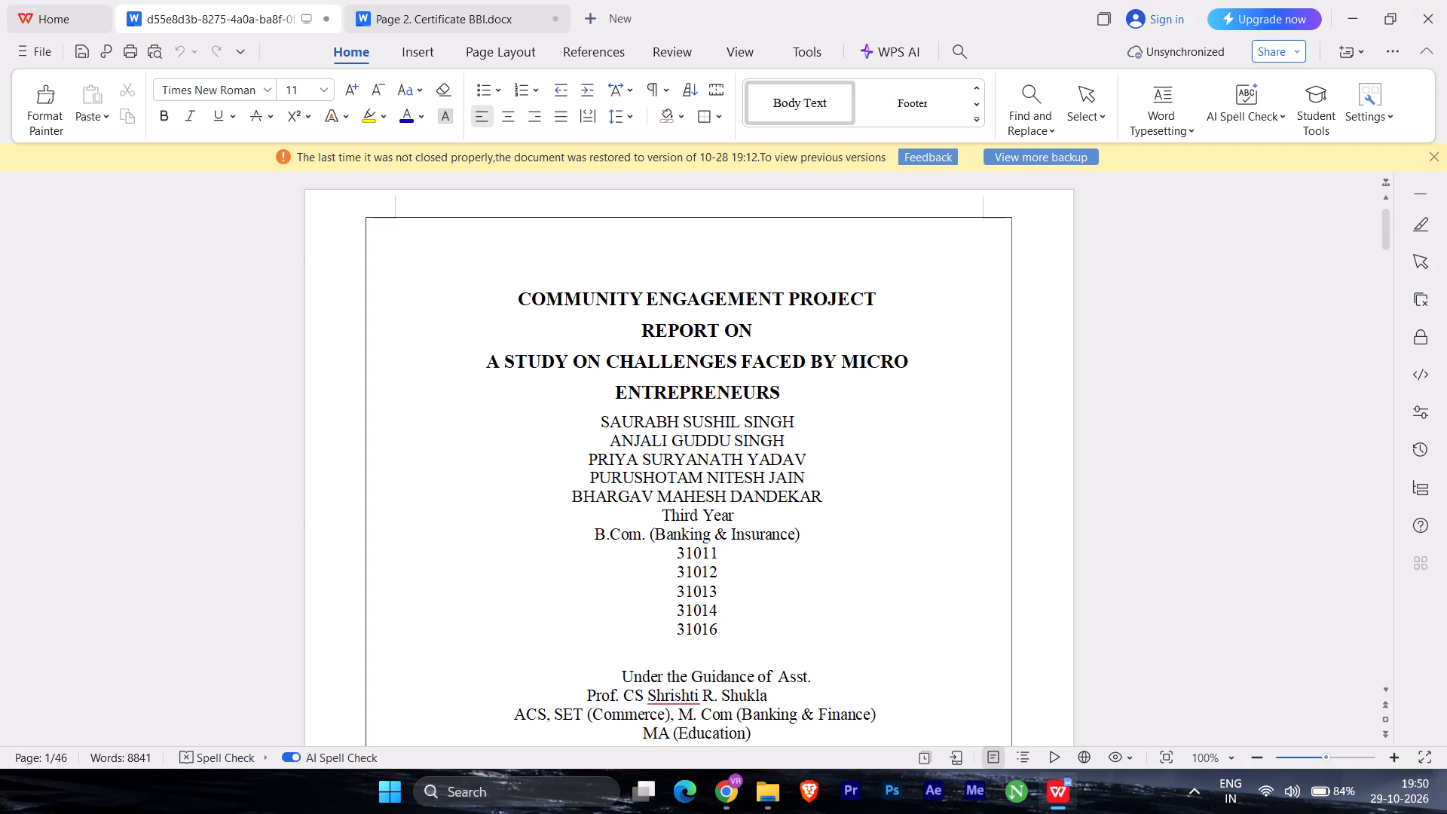
{"action": "left_click_drag", "start_coordinate": [486, 363], "coordinate": [760, 385]}
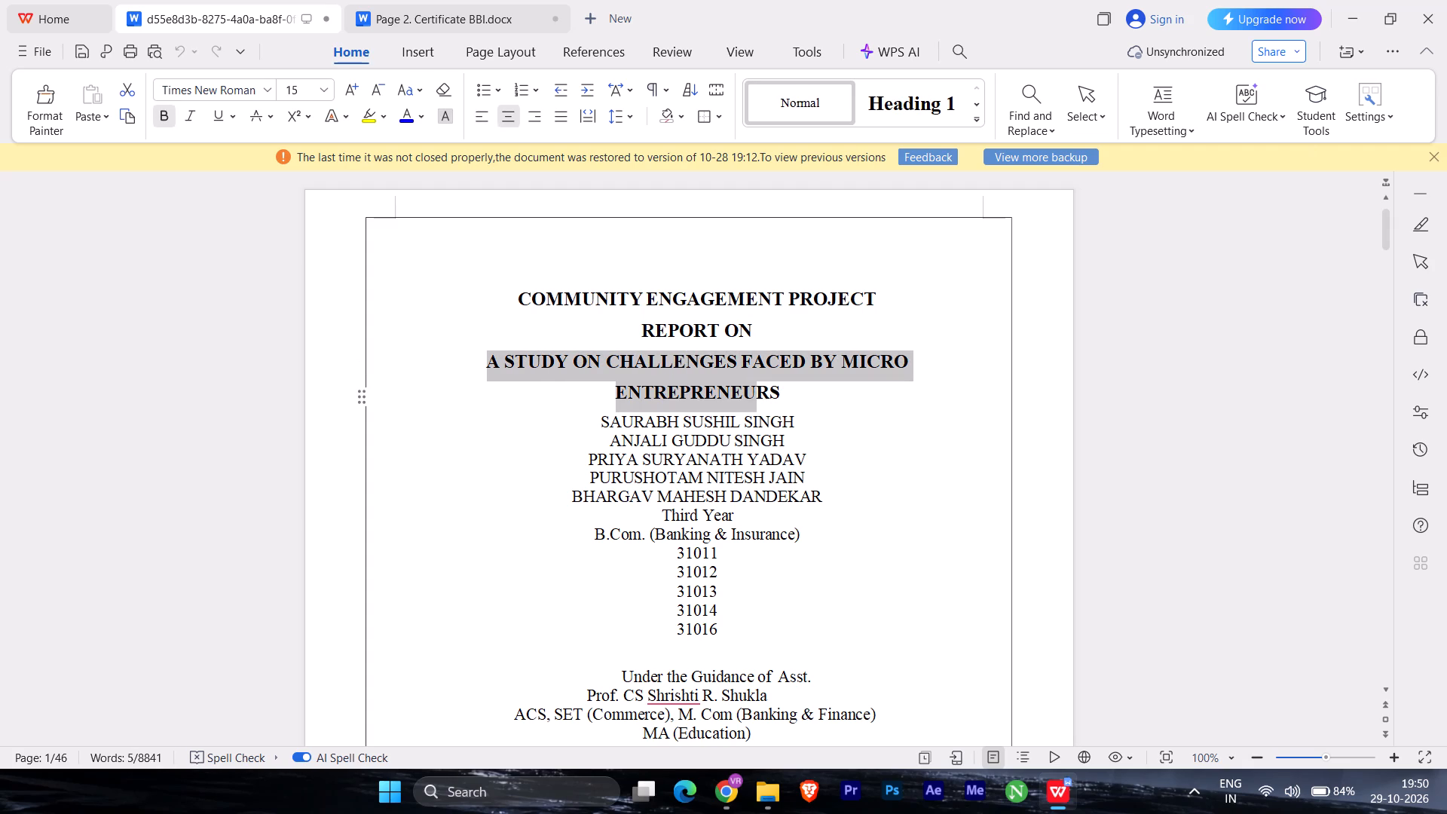
{"action": "left_click_drag", "start_coordinate": [760, 385], "coordinate": [779, 393]}
{"action": "key", "text": "ctrl+c"}
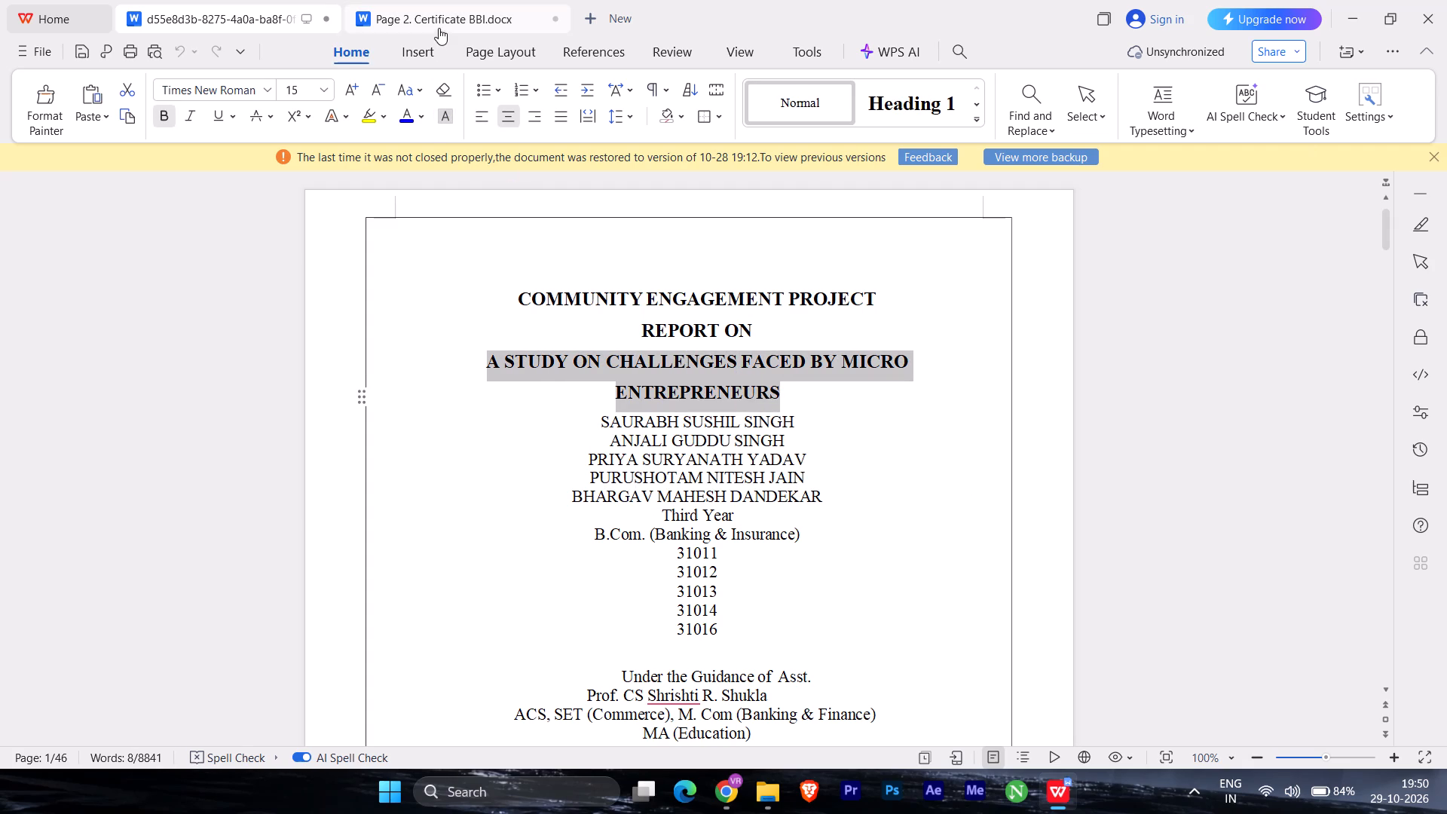
In the certificate document, replace the first certificate's project title after the opening quotation mark with the copied "A STUDY ON CHALLENGES FACED BY MICRO ENTREPRENEURS".
{"action": "left_click", "coordinate": [439, 22]}
{"action": "scroll", "coordinate": [669, 516], "scroll_direction": "up", "scroll_amount": 4}
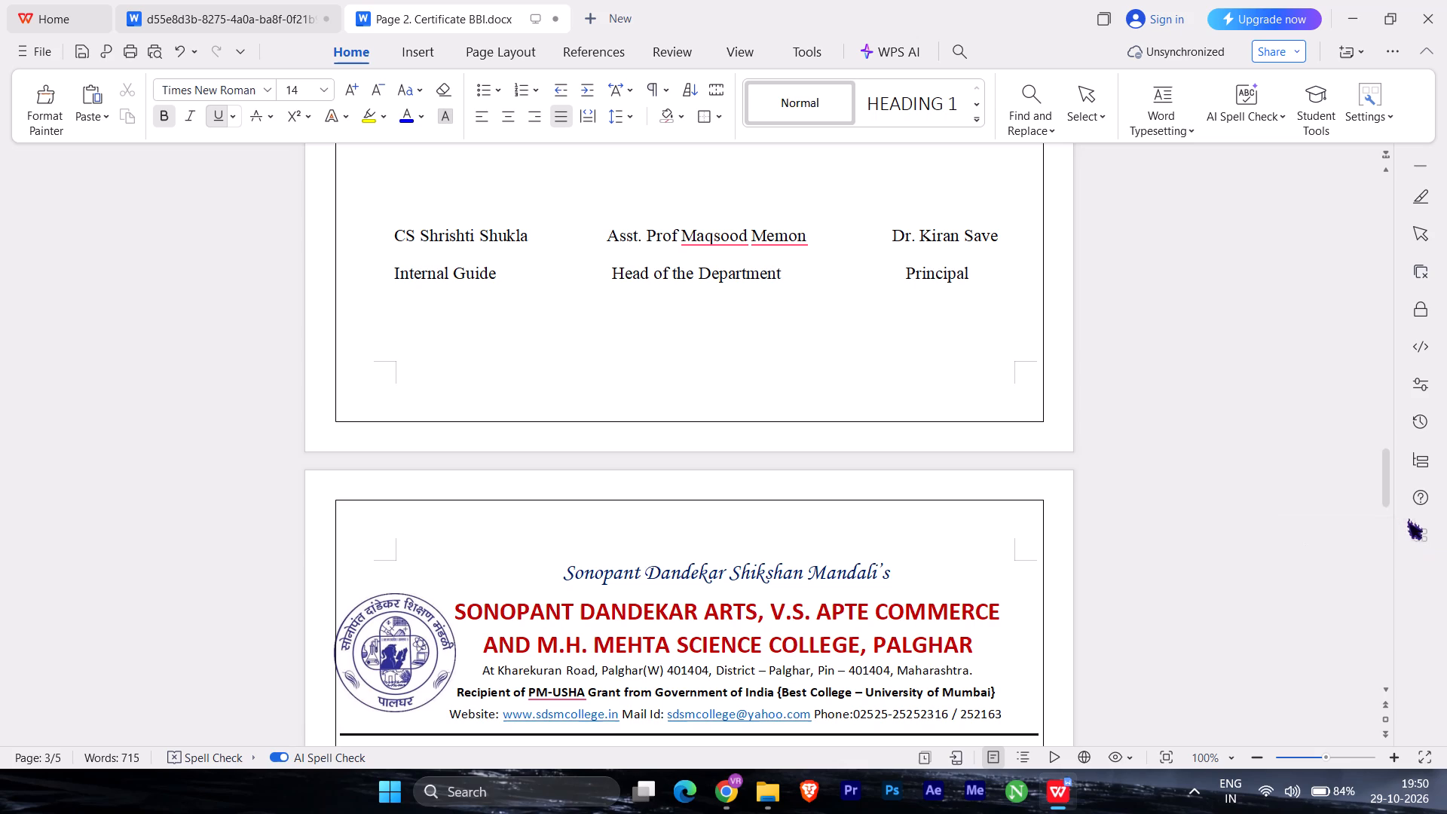
{"action": "left_click_drag", "start_coordinate": [1386, 487], "coordinate": [1348, 161]}
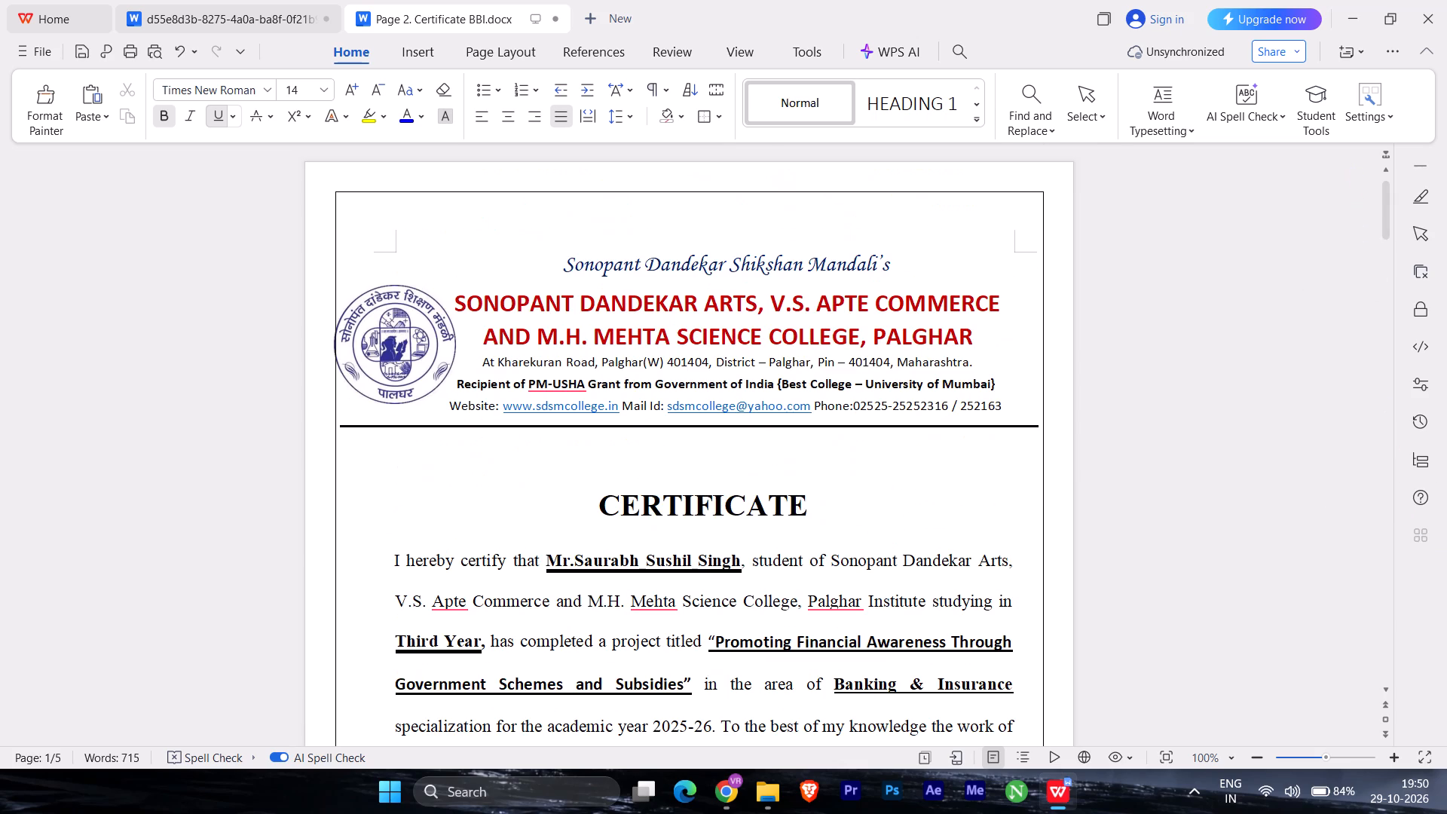
{"action": "scroll", "coordinate": [699, 695], "scroll_direction": "down", "scroll_amount": 3}
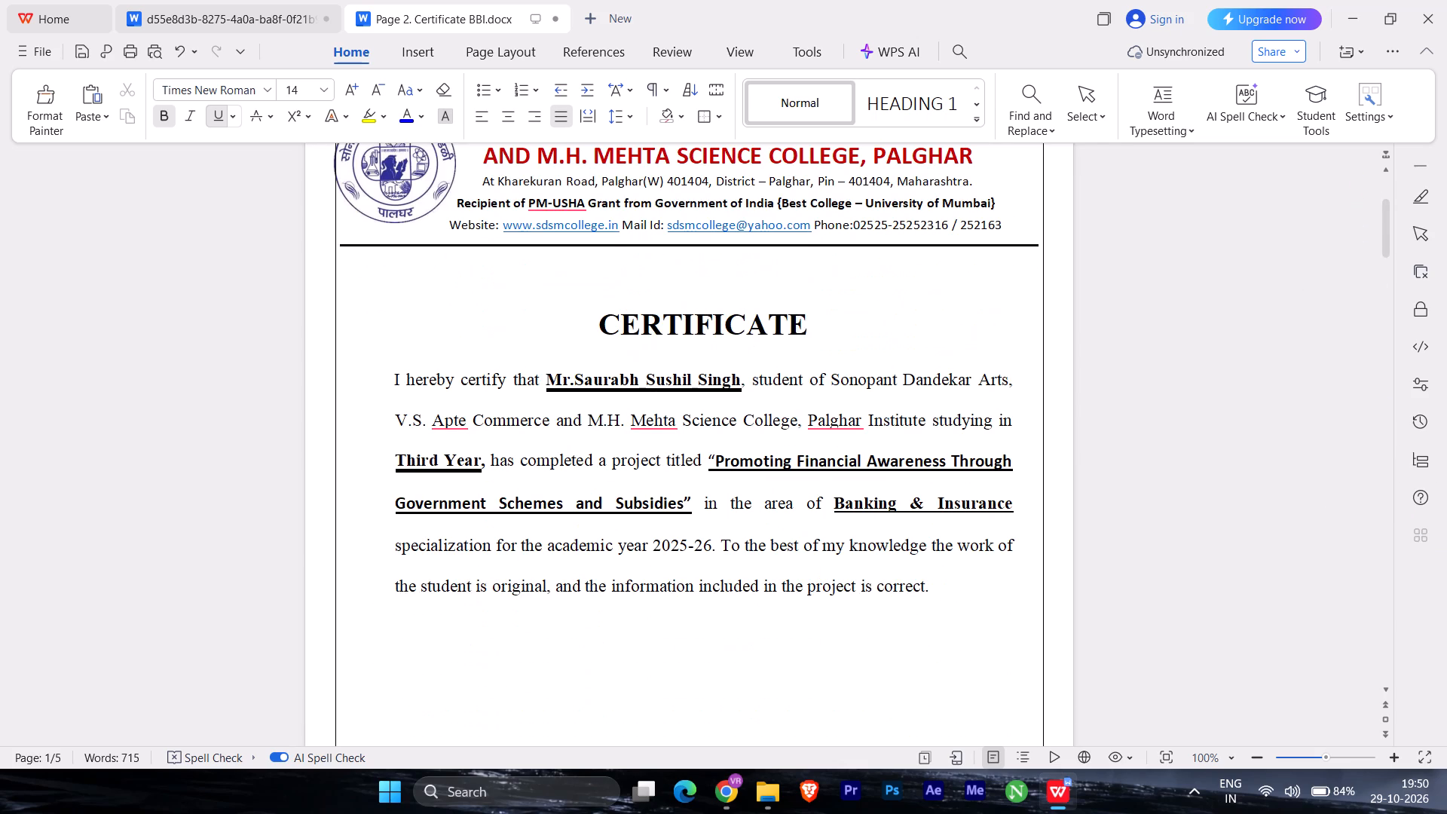
{"action": "left_click", "coordinate": [735, 457]}
{"action": "left_click_drag", "start_coordinate": [732, 457], "coordinate": [776, 454]}
{"action": "left_click", "coordinate": [852, 453]}
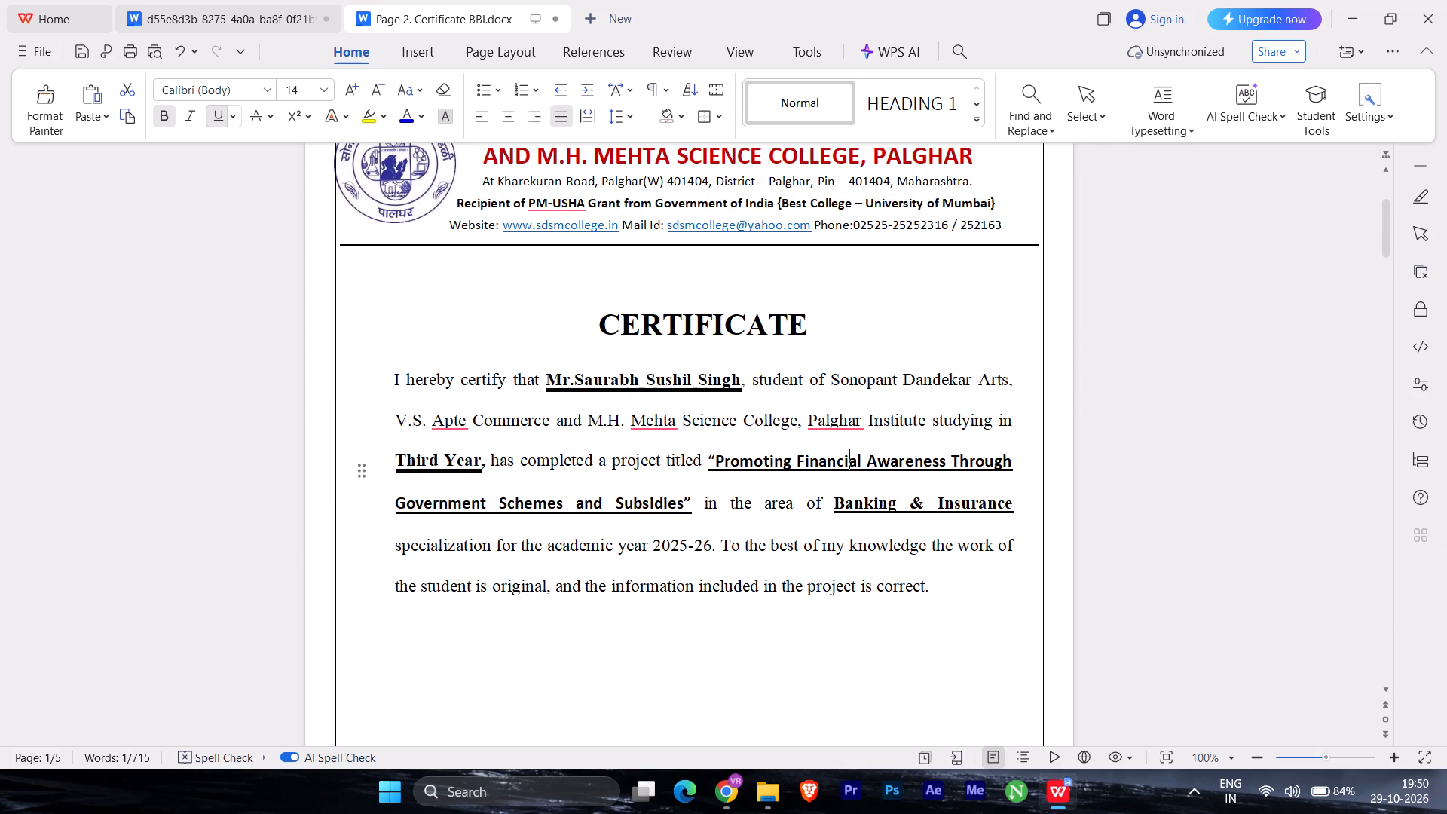
{"action": "left_click_drag", "start_coordinate": [710, 456], "coordinate": [766, 445]}
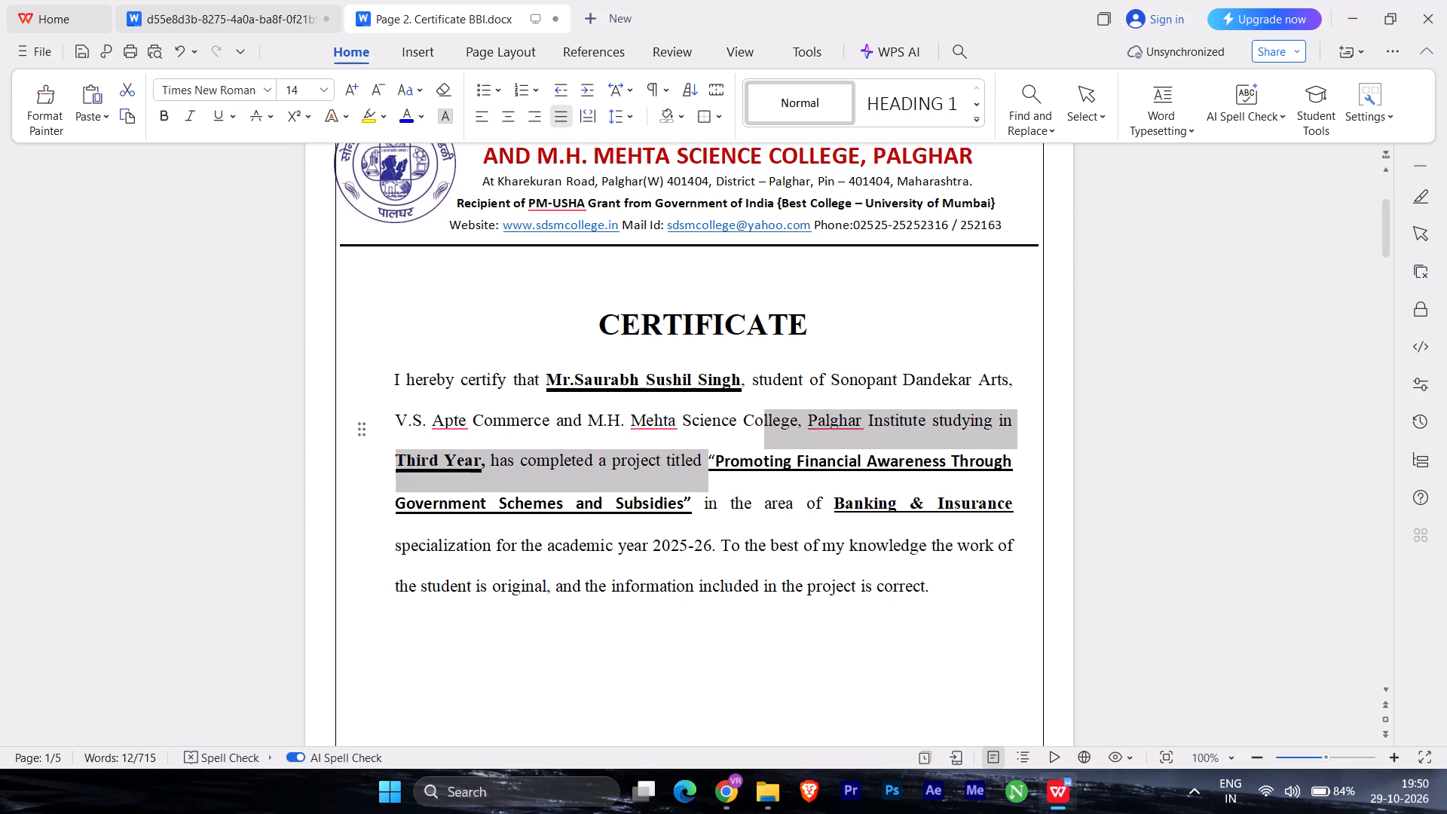
{"action": "left_click_drag", "start_coordinate": [766, 445], "coordinate": [1009, 462]}
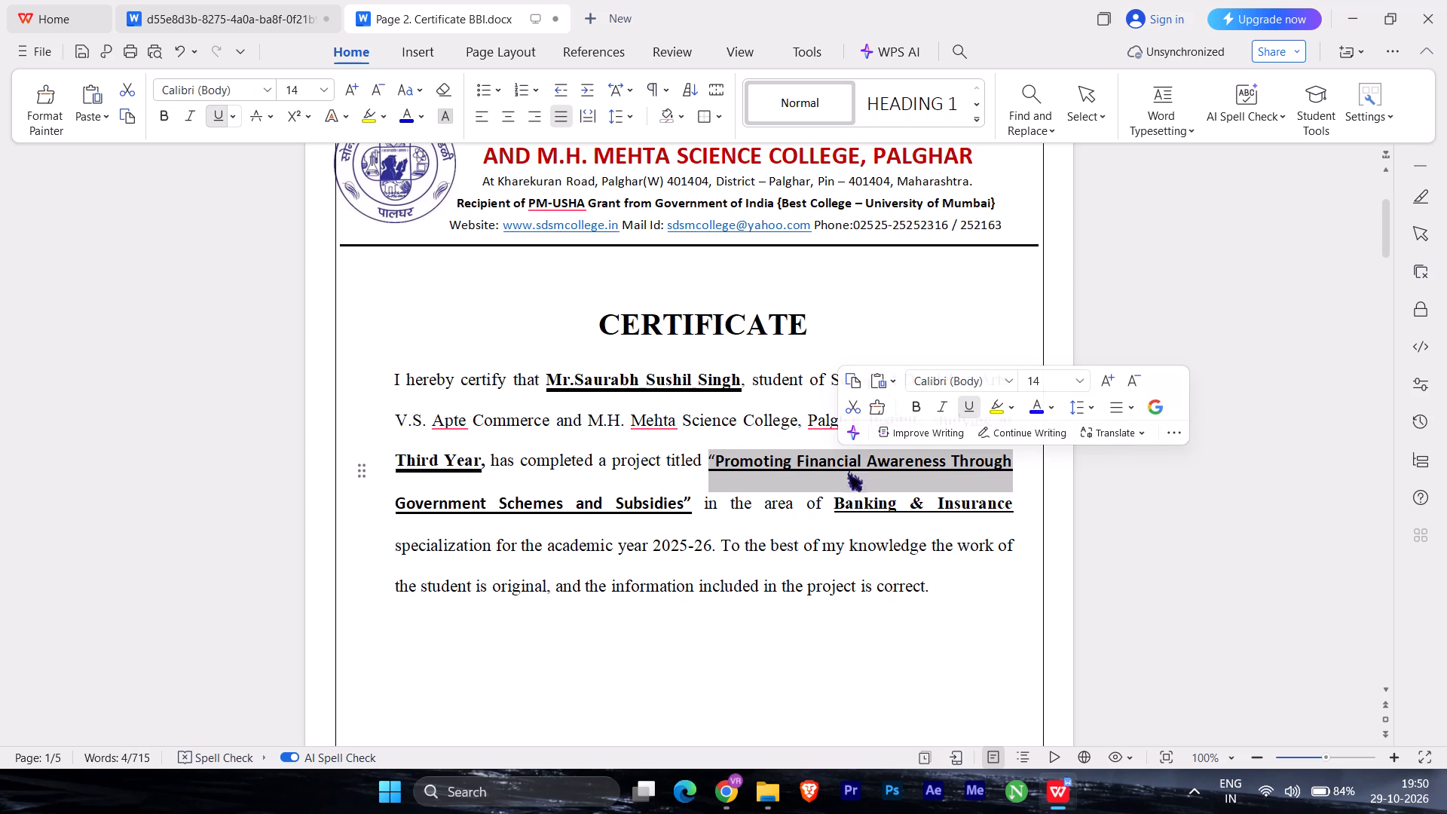
{"action": "left_click", "coordinate": [689, 497]}
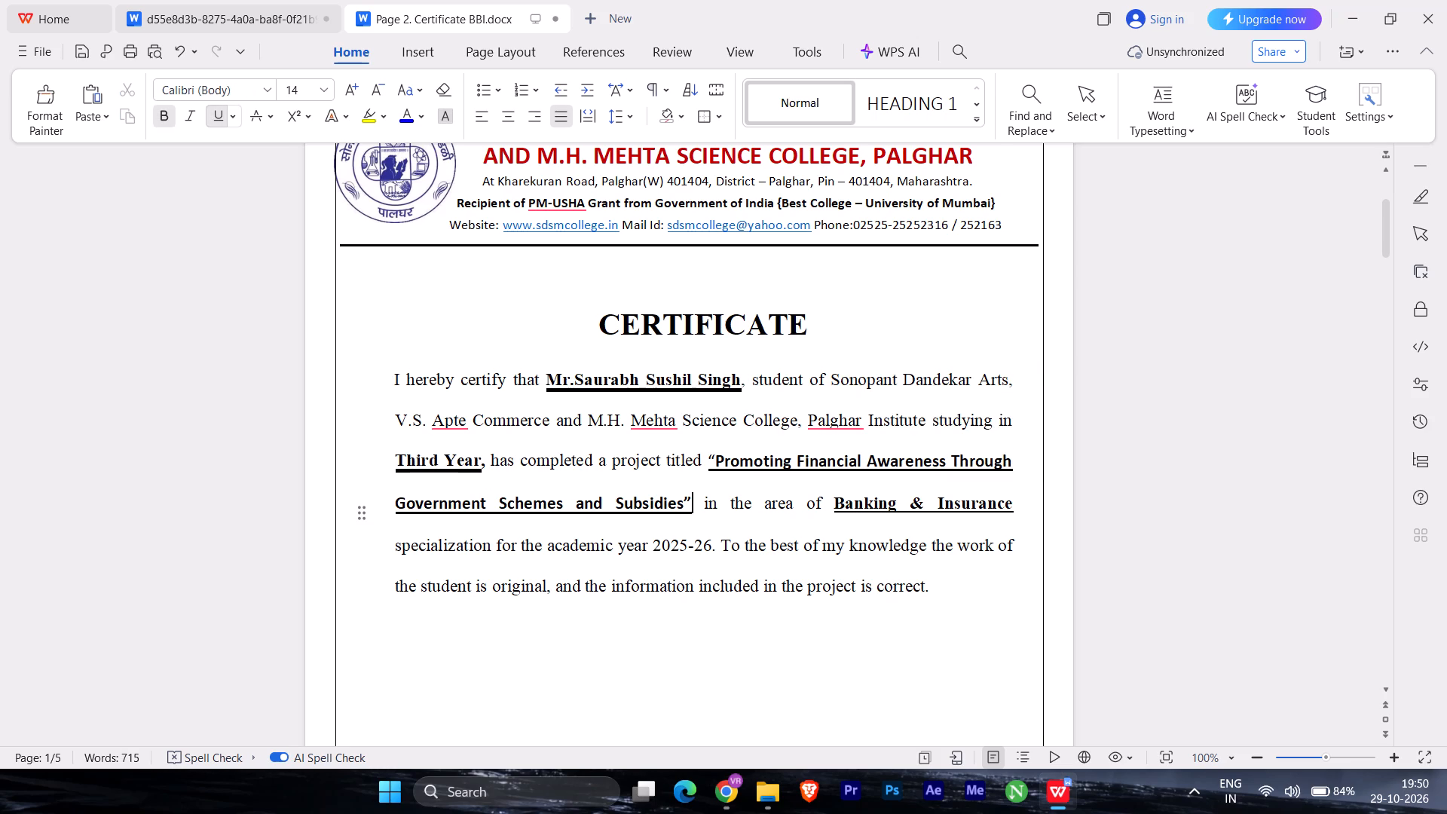
{"action": "key", "text": "BackSpace"}
{"action": "key", "text": "BackSpace"}
{"action": "key", "text": "BackSpace"}
{"action": "key", "text": "BackSpace"}
{"action": "key", "text": "BackSpace"}
{"action": "key", "text": "BackSpace"}
{"action": "key", "text": "BackSpace"}
{"action": "key", "text": "BackSpace"}
{"action": "key", "text": "BackSpace"}
{"action": "key", "text": "BackSpace"}
{"action": "key", "text": "BackSpace"}
{"action": "key", "text": "BackSpace"}
{"action": "key", "text": "BackSpace"}
{"action": "key", "text": "BackSpace"}
{"action": "key", "text": "BackSpace"}
{"action": "key", "text": "BackSpace"}
{"action": "key", "text": "BackSpace"}
{"action": "key", "text": "BackSpace"}
{"action": "key", "text": "BackSpace"}
{"action": "key", "text": "BackSpace"}
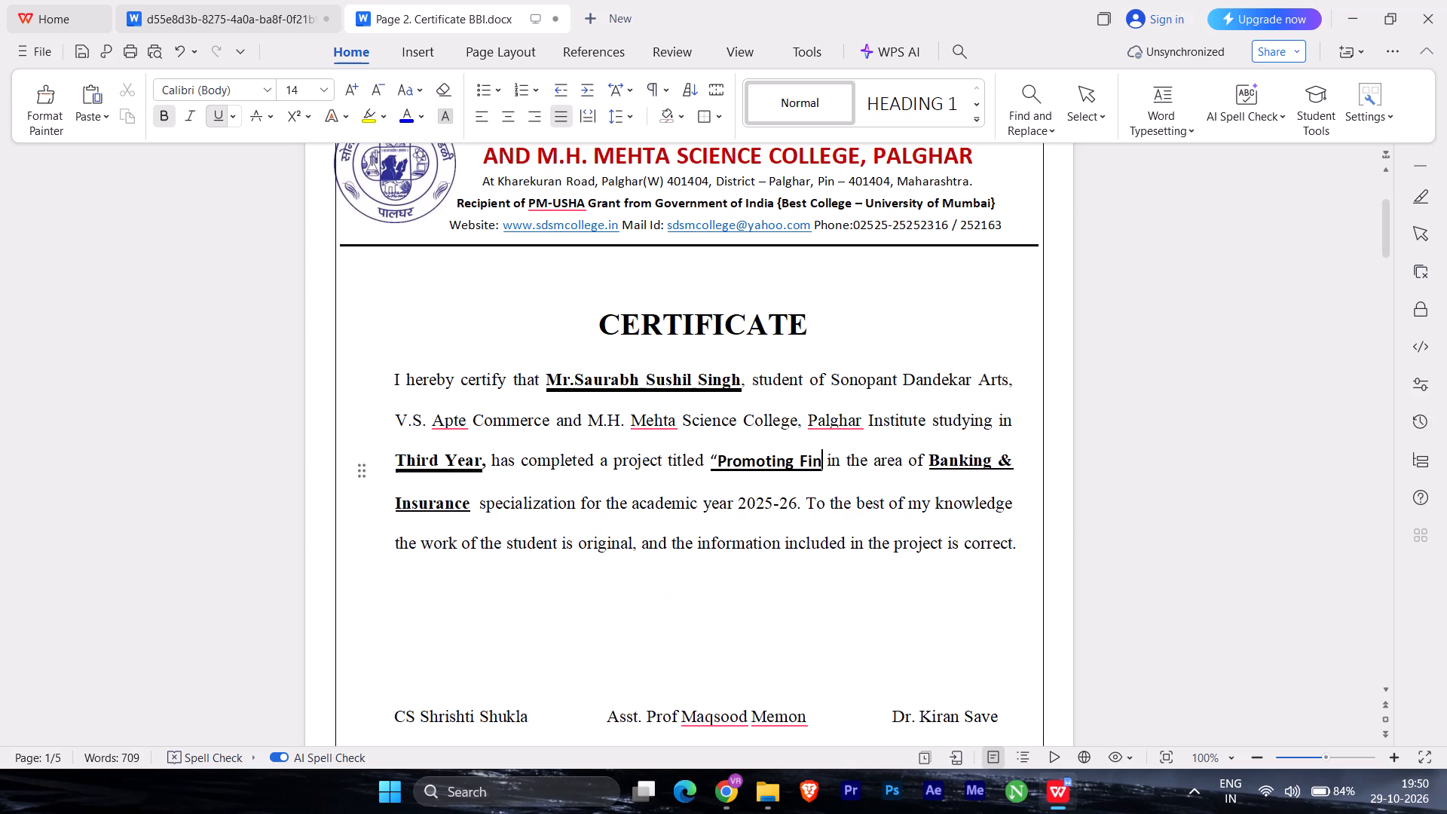
{"action": "key", "text": "BackSpace"}
{"action": "key", "text": "BackSpace"}
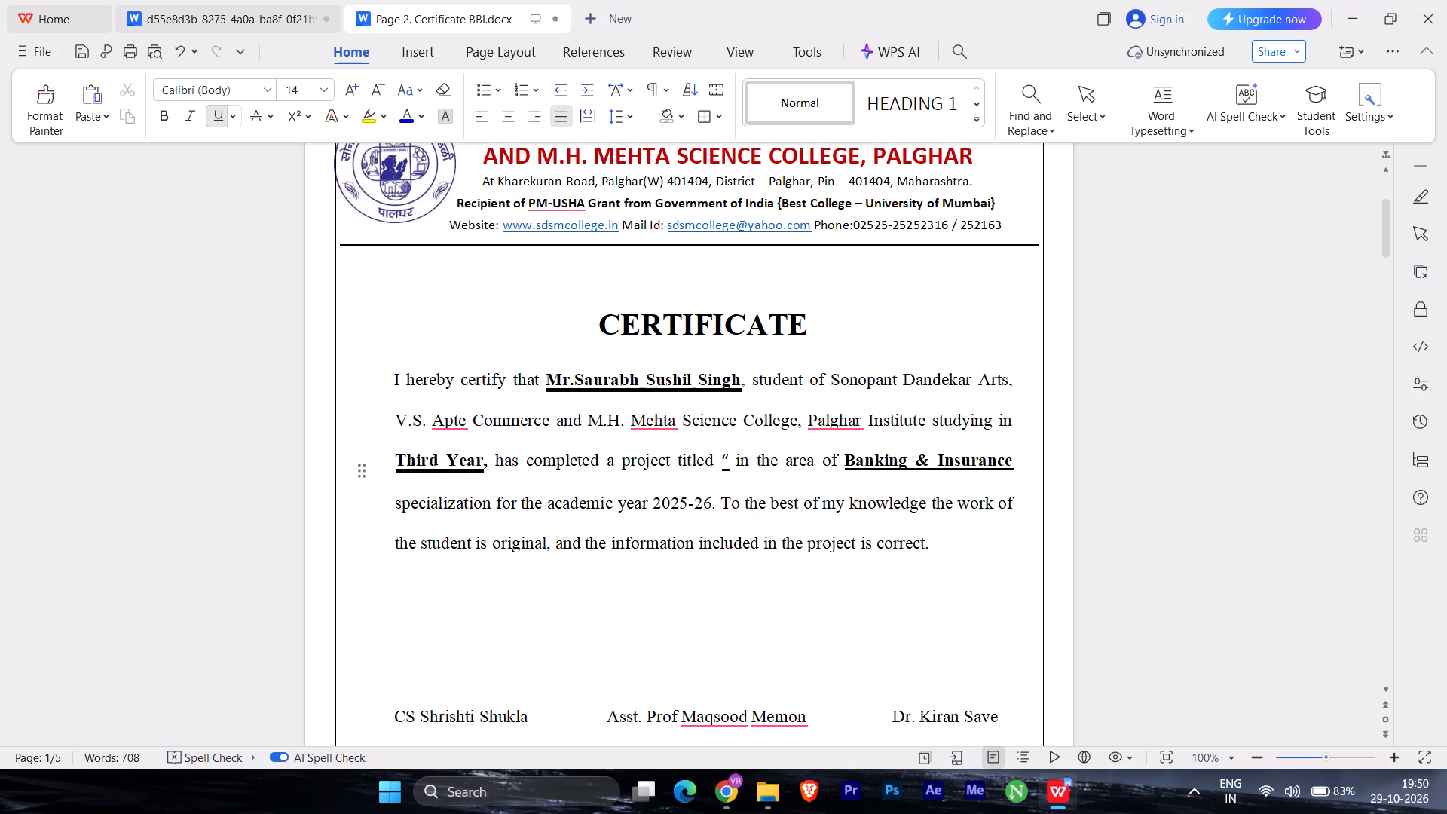
{"action": "key", "text": "ctrl+v"}
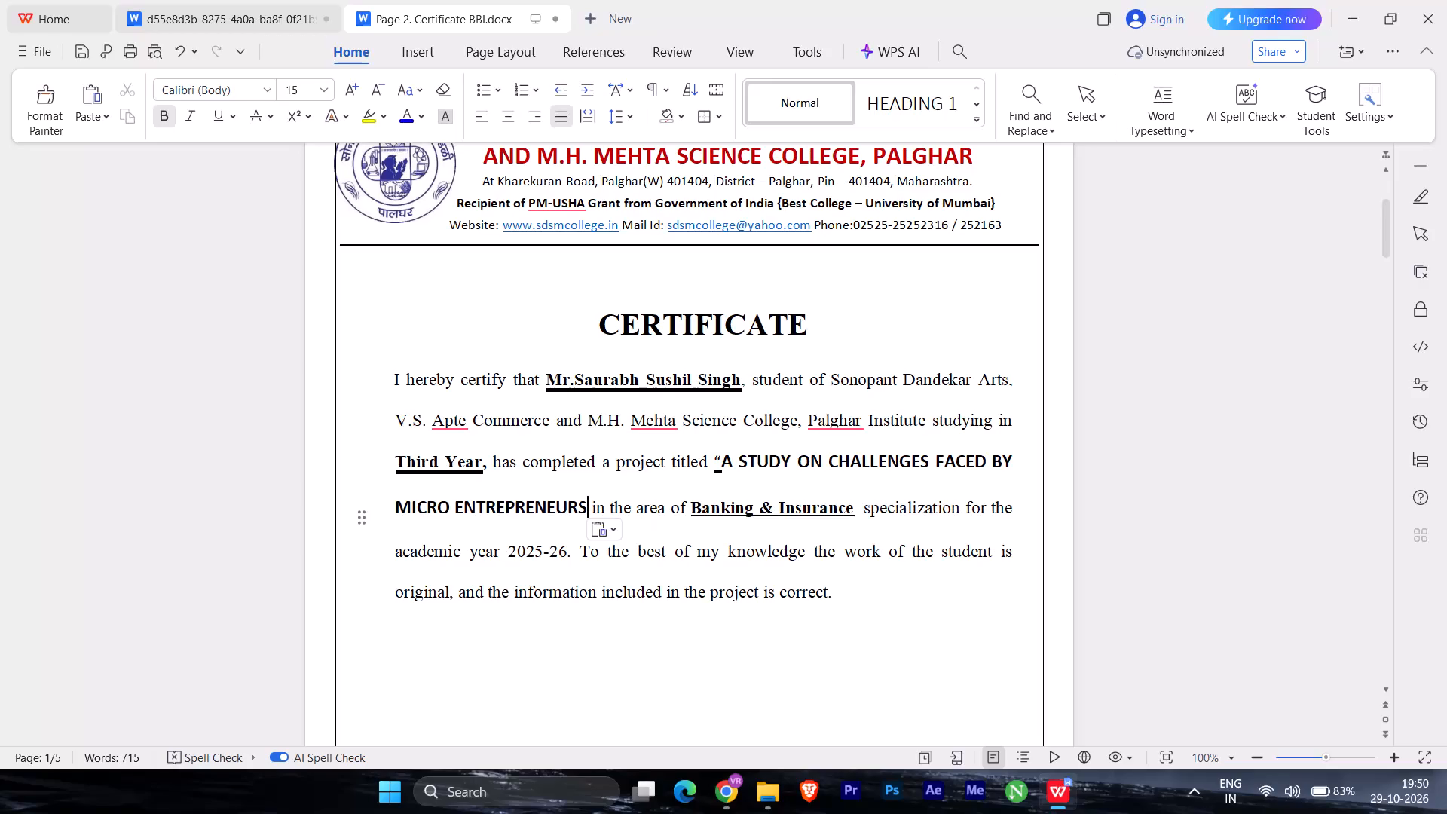
Change the first certificate's project title, including its opening quotation mark, to the Times New Roman font.
{"action": "left_click_drag", "start_coordinate": [721, 455], "coordinate": [1011, 468]}
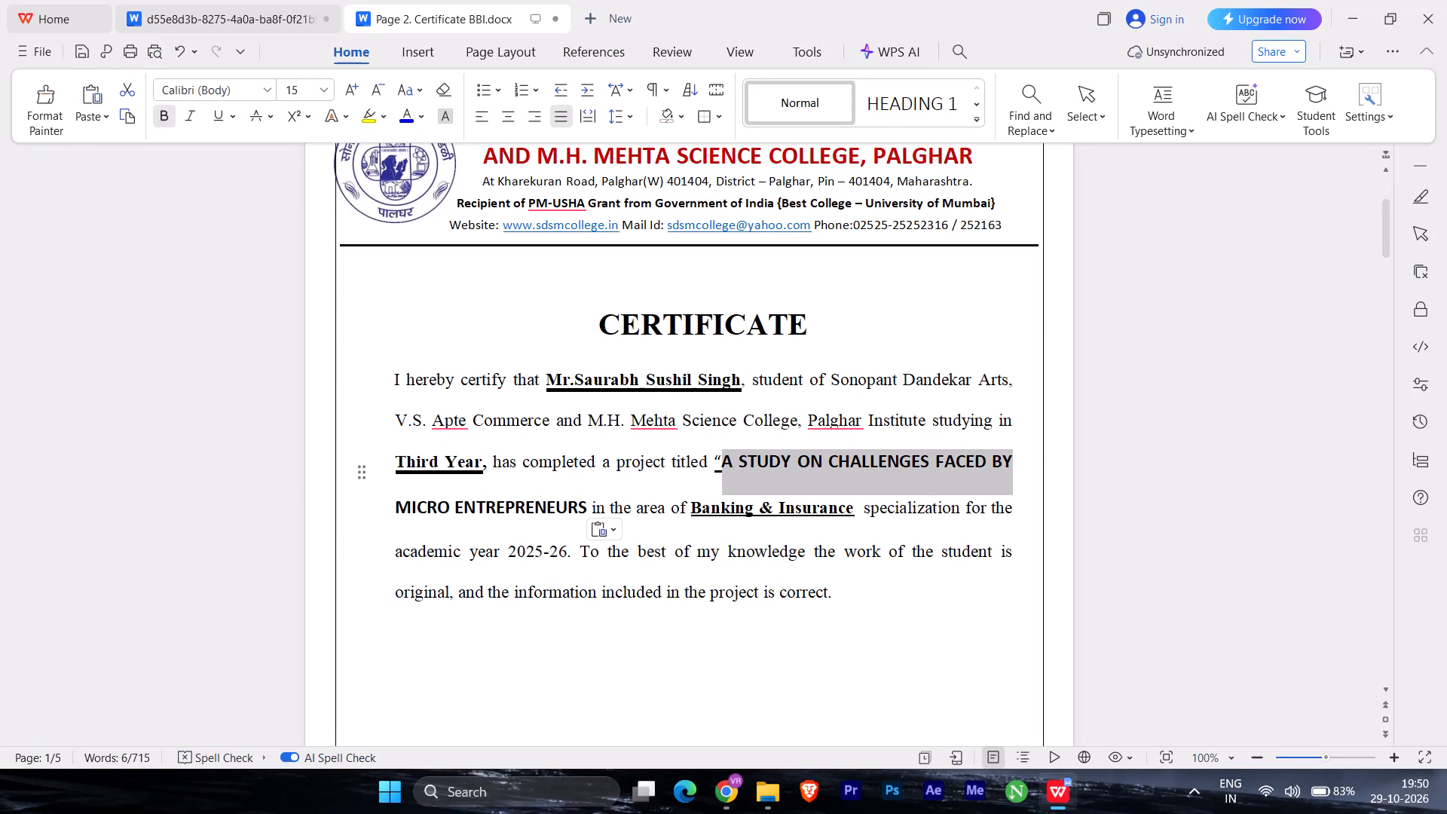
{"action": "left_click_drag", "start_coordinate": [1011, 468], "coordinate": [599, 513]}
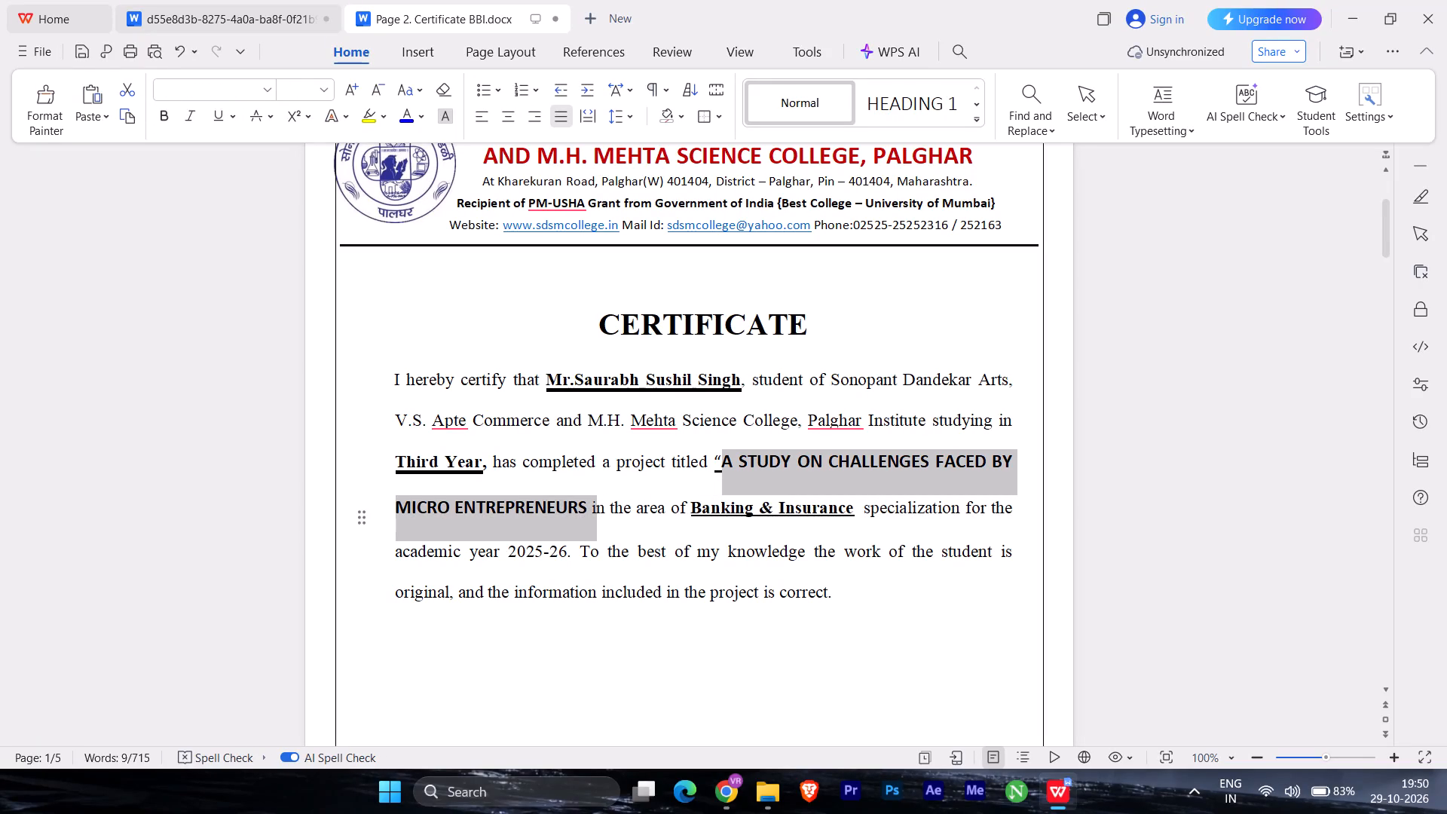
{"action": "left_click_drag", "start_coordinate": [599, 513], "coordinate": [587, 516]}
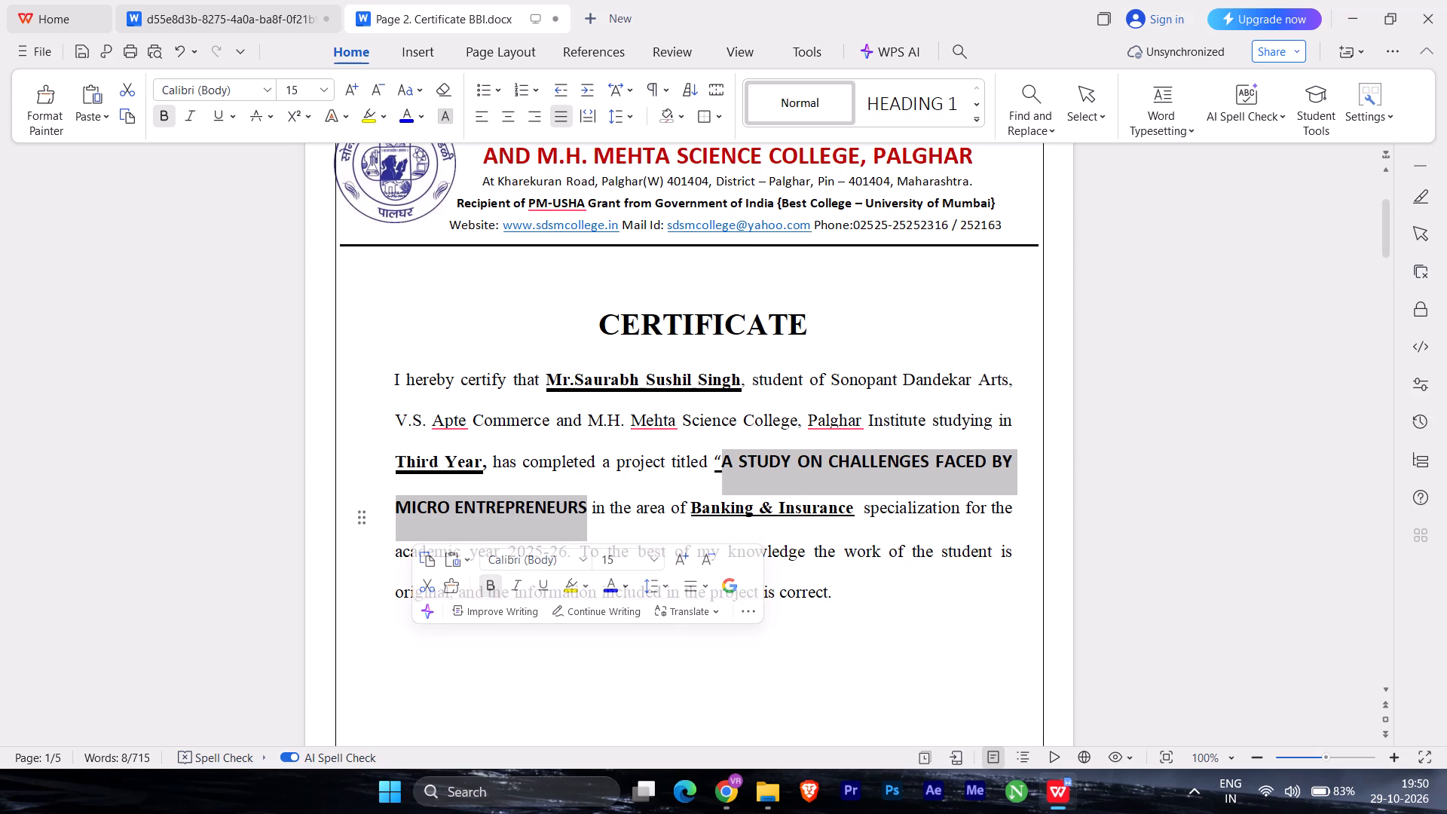
{"action": "left_click", "coordinate": [638, 468]}
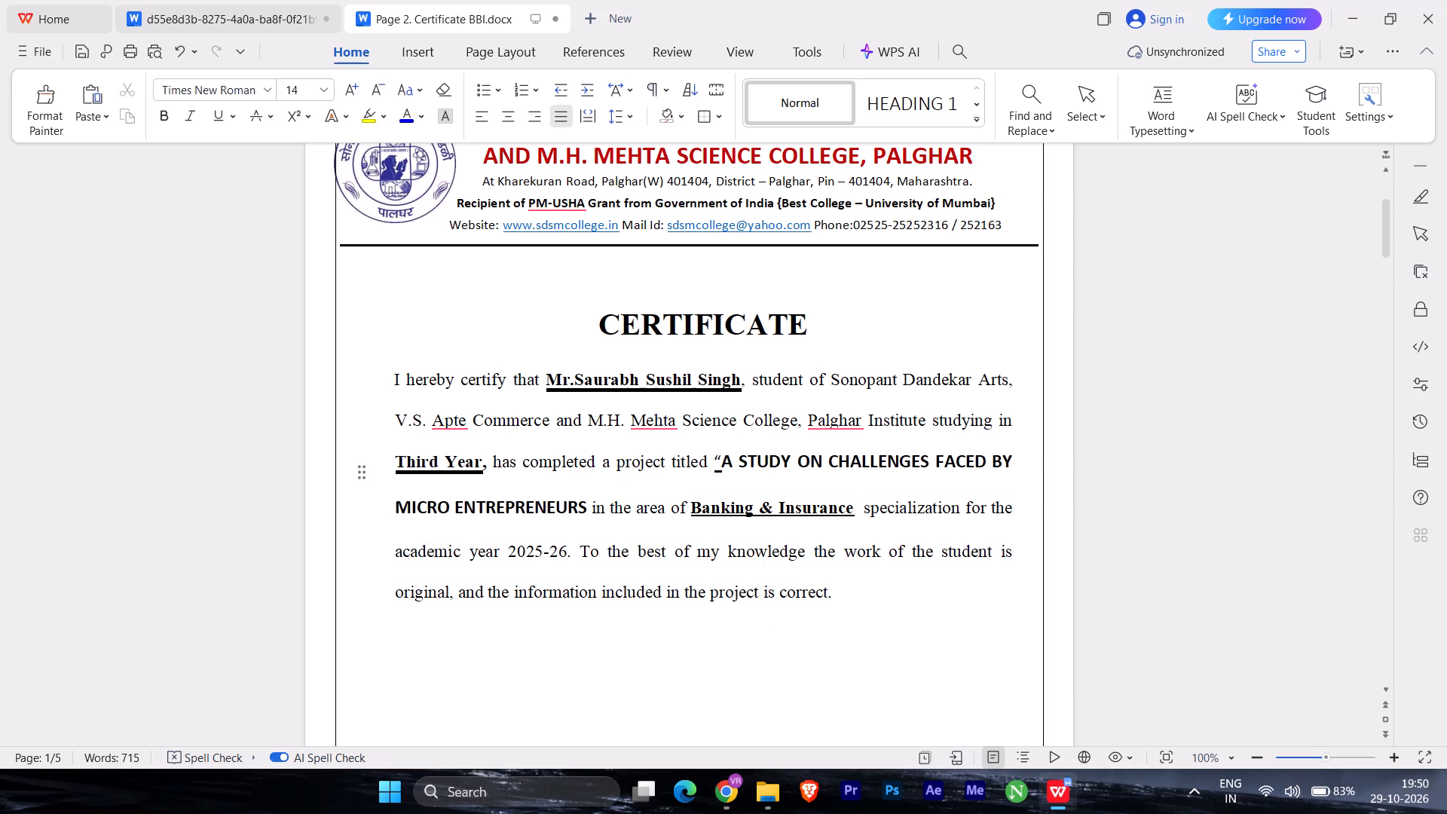
{"action": "left_click_drag", "start_coordinate": [689, 504], "coordinate": [768, 504]}
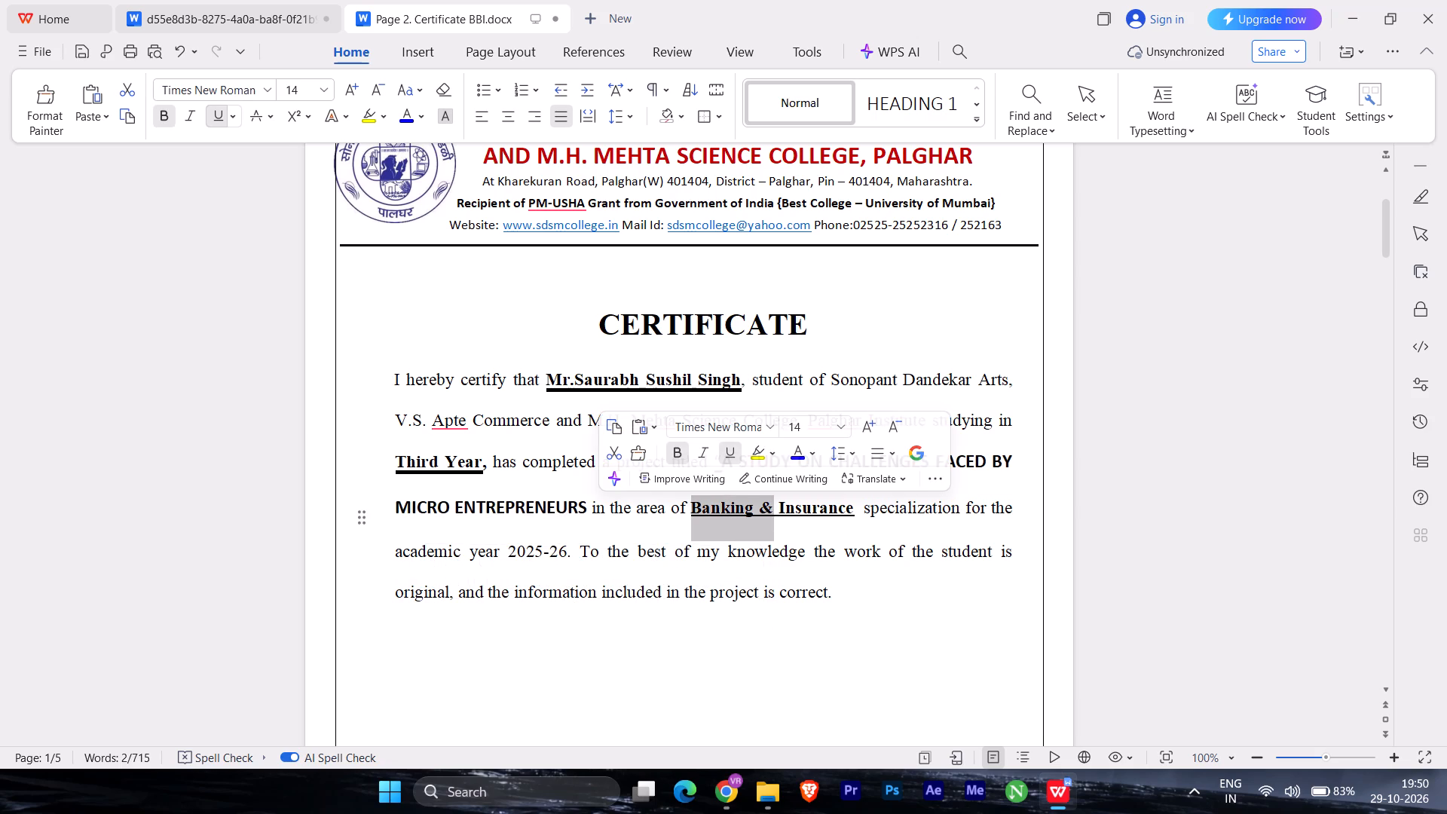
{"action": "left_click", "coordinate": [791, 523]}
{"action": "left_click_drag", "start_coordinate": [714, 456], "coordinate": [751, 466]}
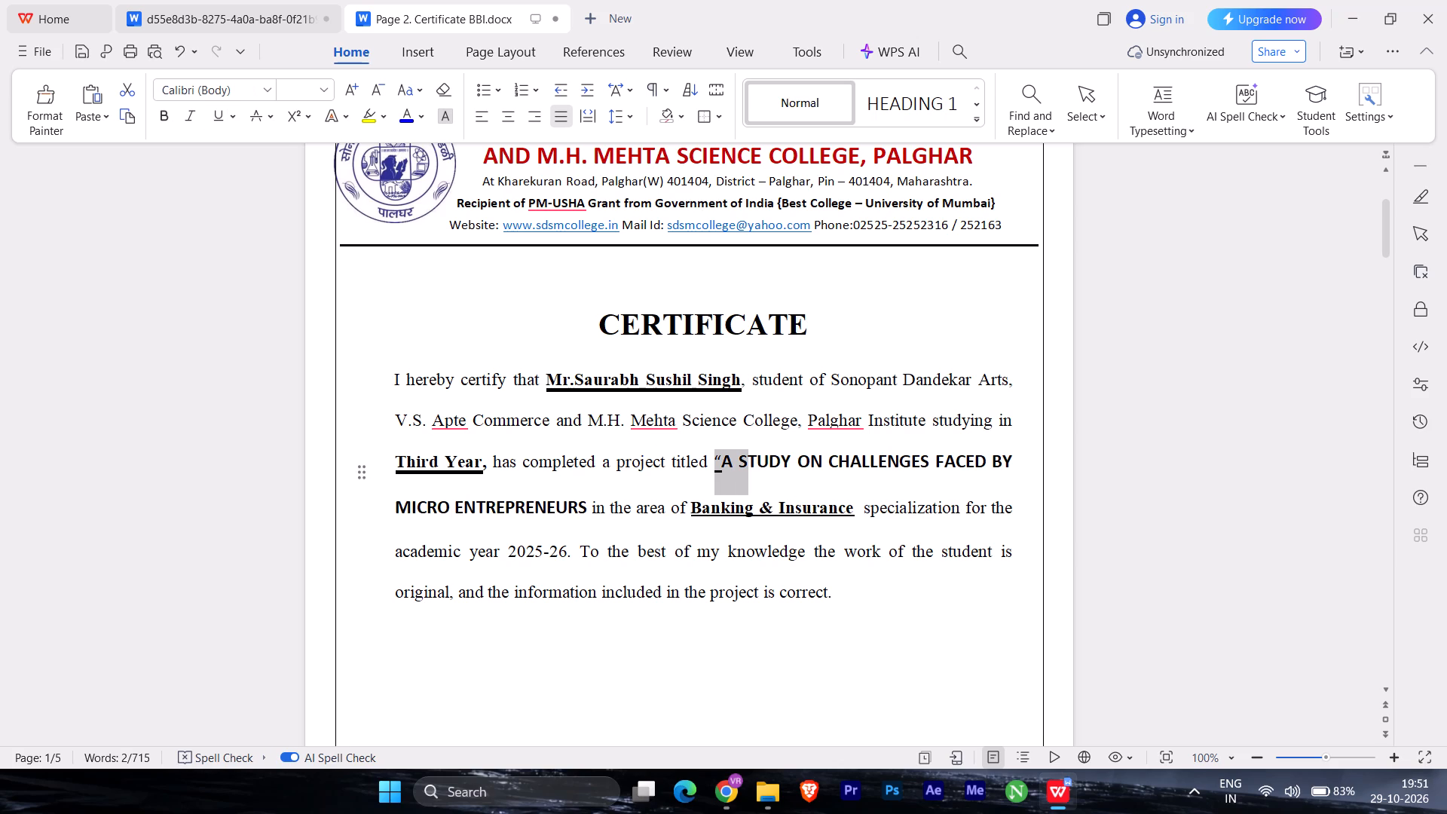
{"action": "left_click_drag", "start_coordinate": [751, 466], "coordinate": [588, 506]}
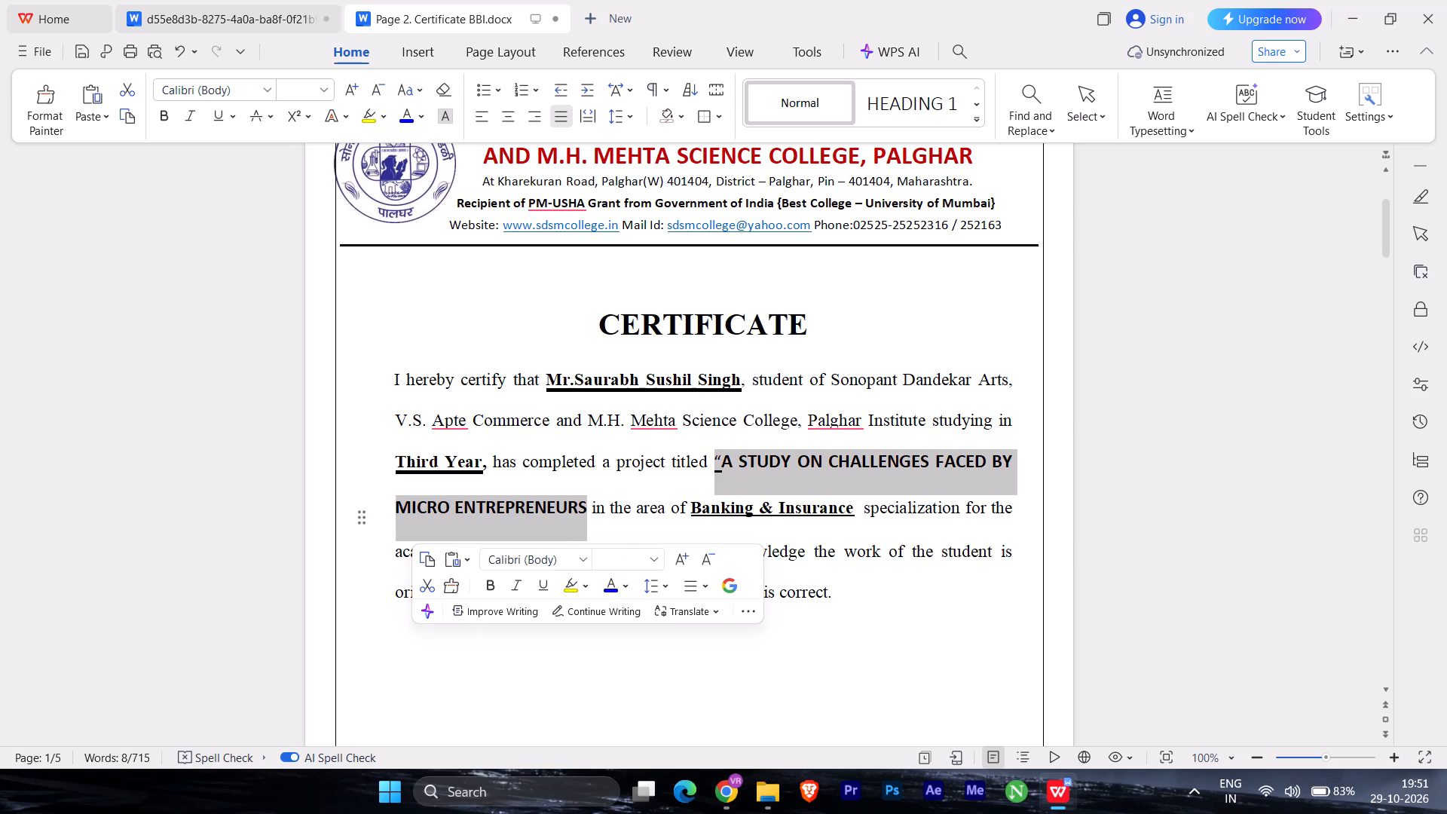
{"action": "left_click", "coordinate": [577, 555]}
{"action": "left_click", "coordinate": [571, 555]}
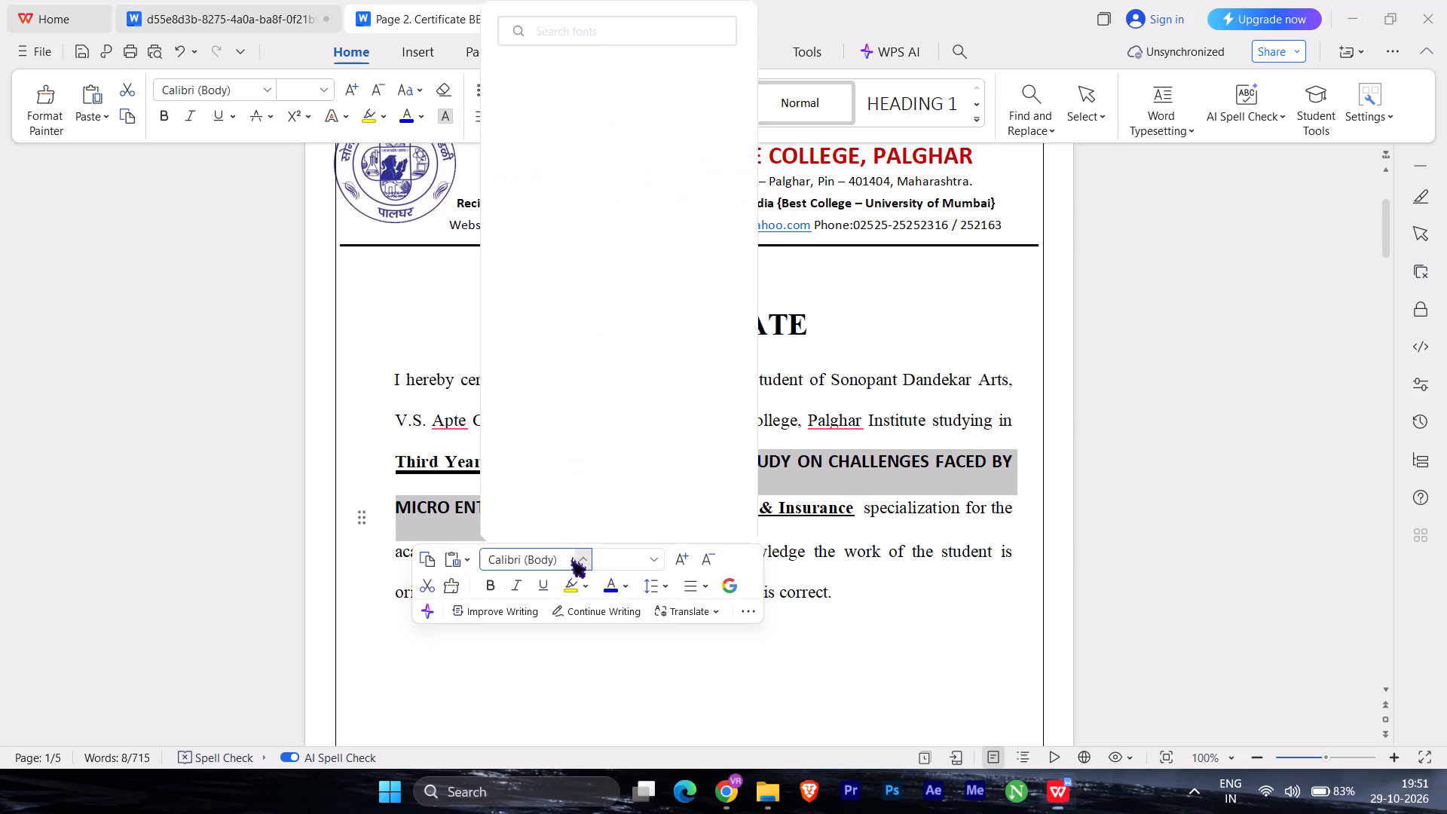
{"action": "left_click", "coordinate": [555, 562]}
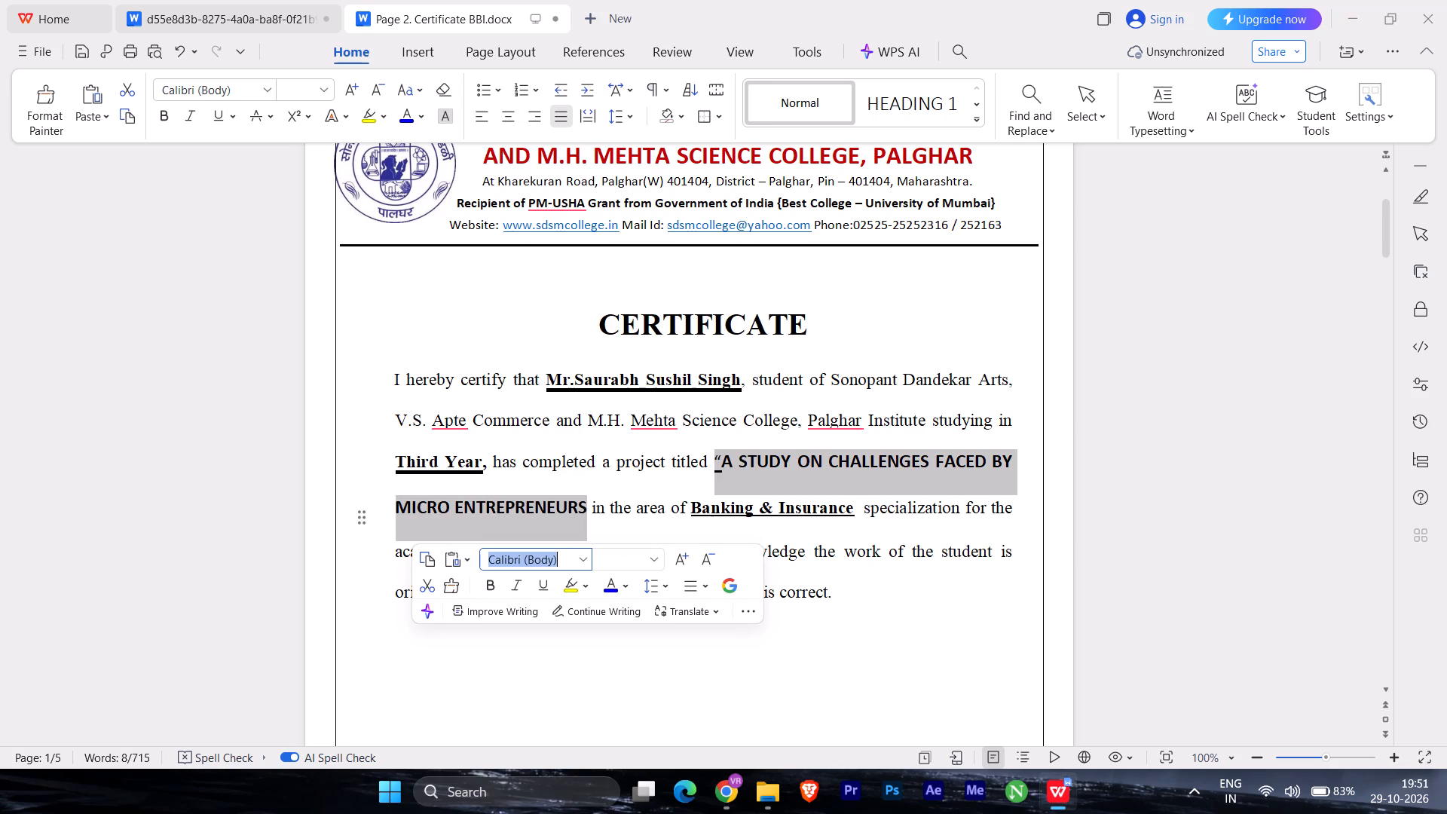
{"action": "left_click", "coordinate": [580, 559]}
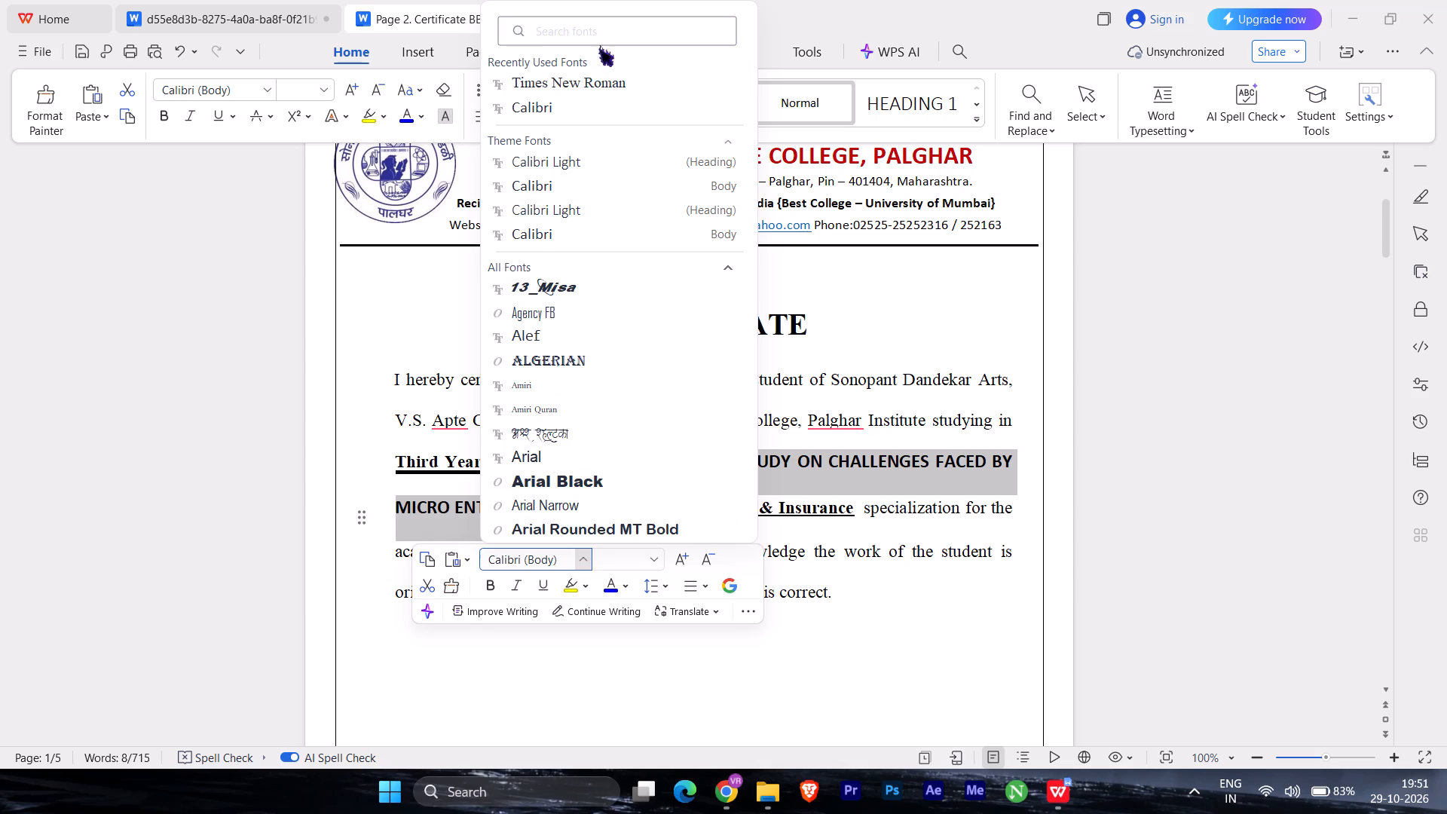
{"action": "left_click", "coordinate": [599, 78]}
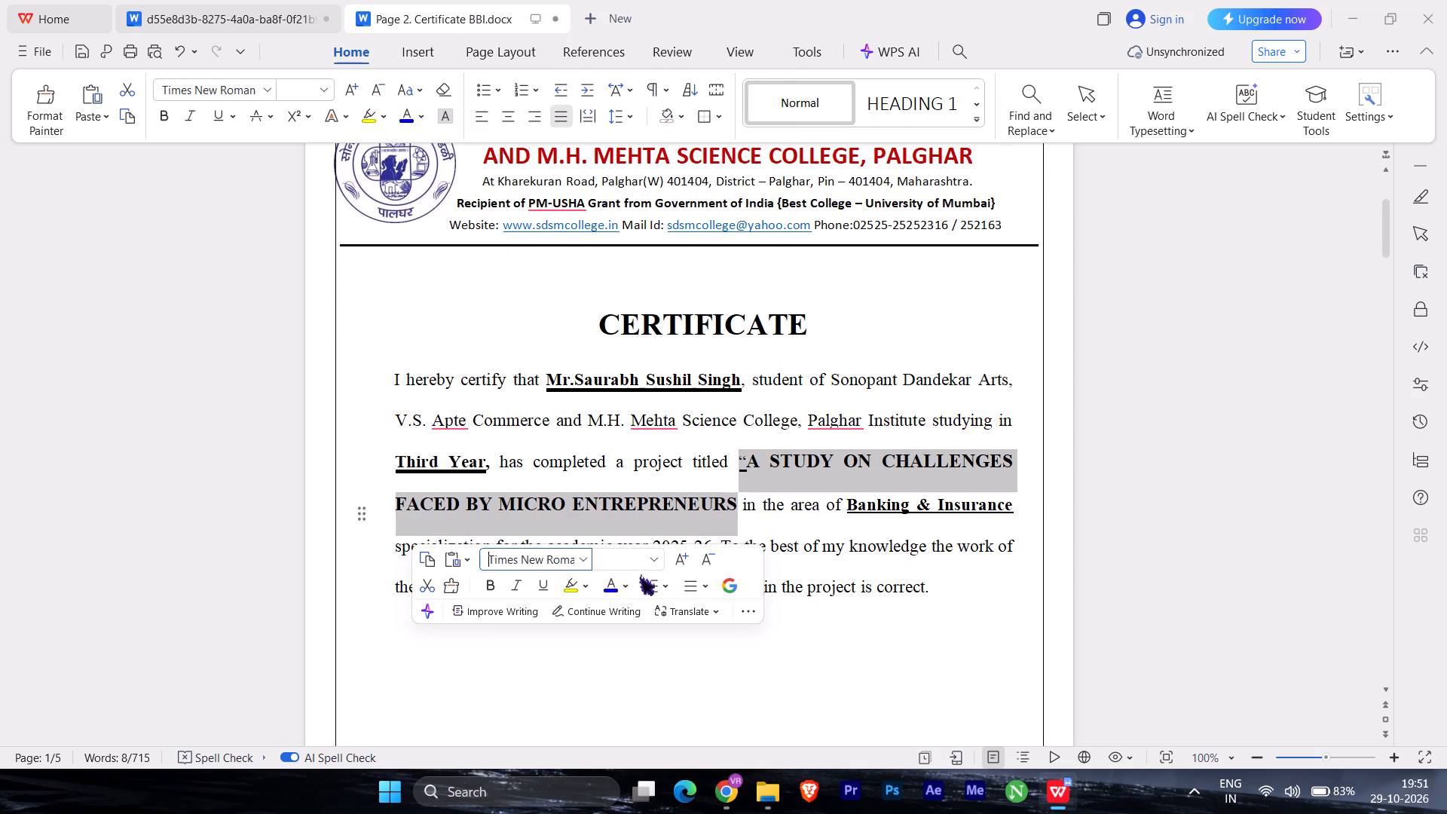
Set the font size of the first certificate's project title and opening quotation mark to 12.
{"action": "left_click", "coordinate": [707, 557]}
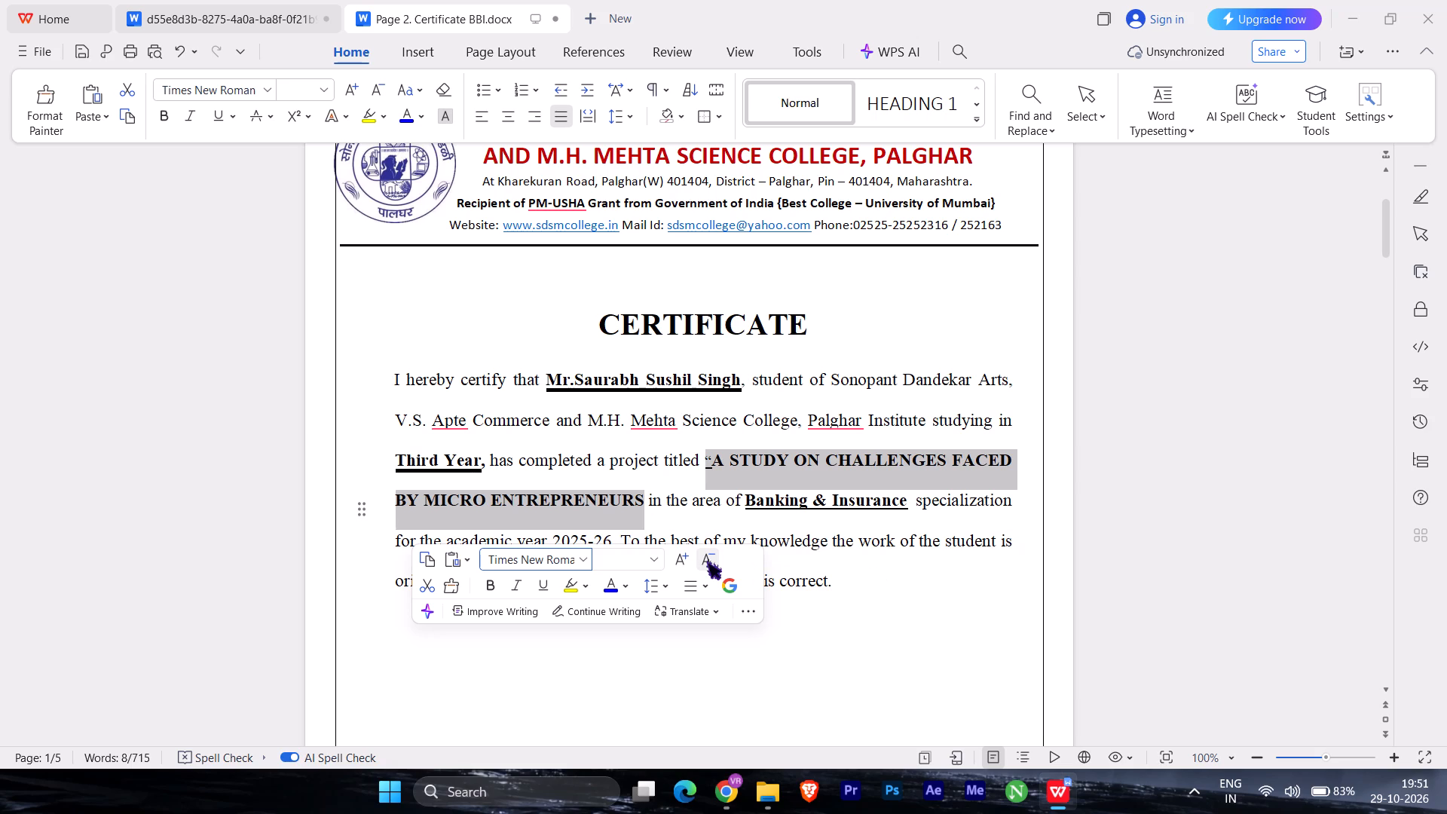
{"action": "left_click", "coordinate": [707, 557]}
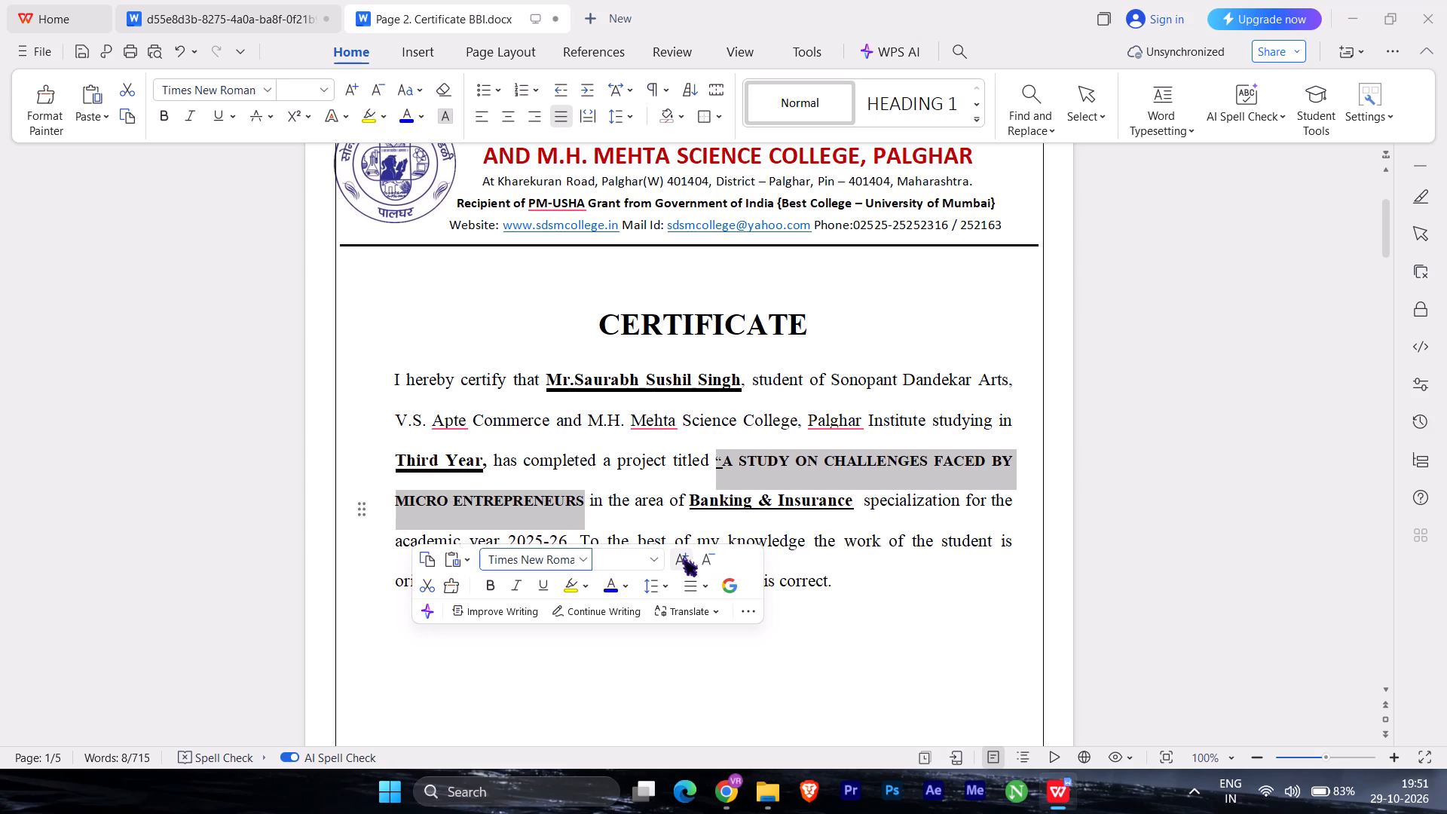
{"action": "left_click", "coordinate": [683, 554]}
{"action": "left_click", "coordinate": [683, 554]}
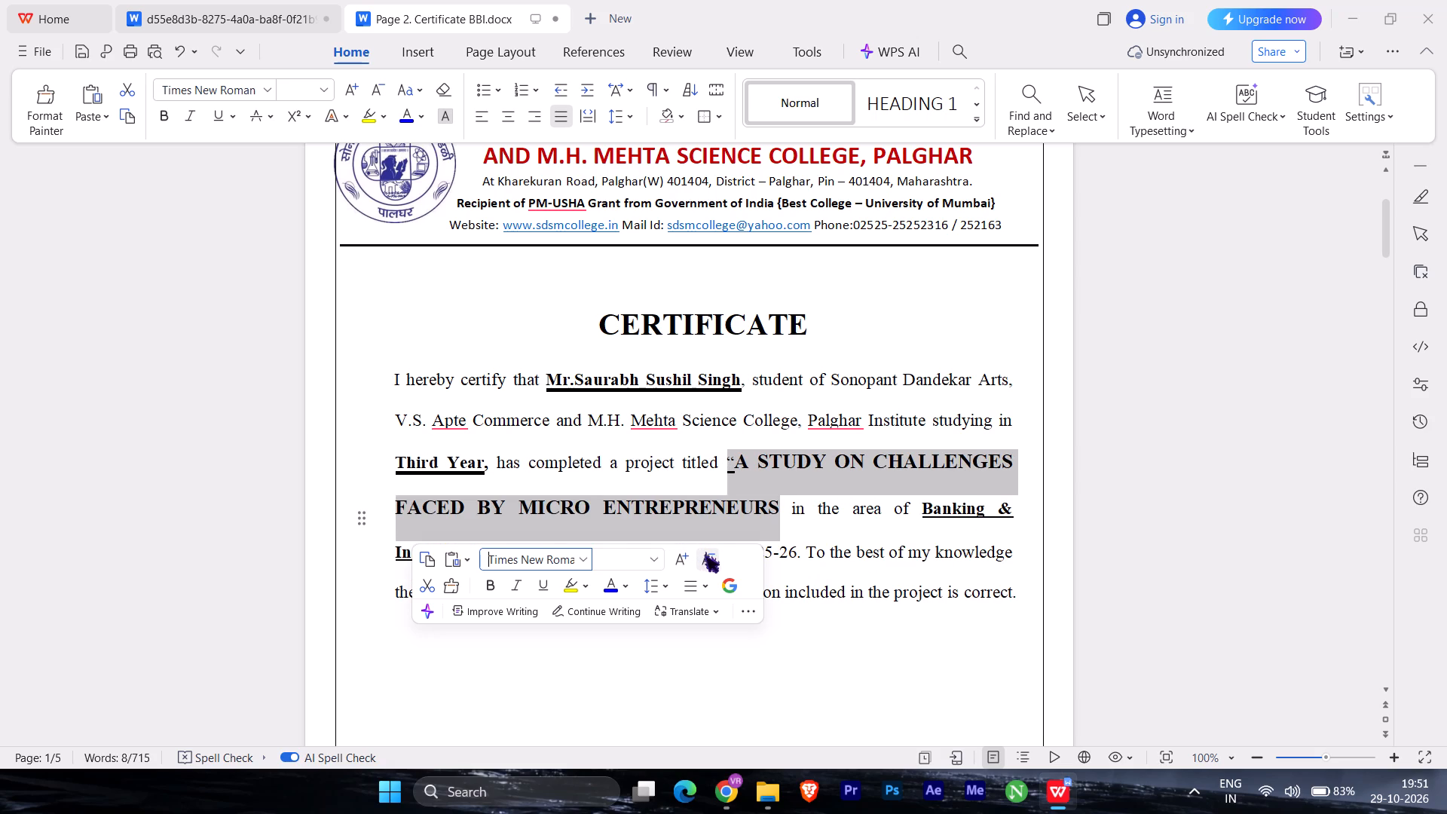
{"action": "left_click", "coordinate": [705, 550]}
{"action": "left_click", "coordinate": [659, 558]}
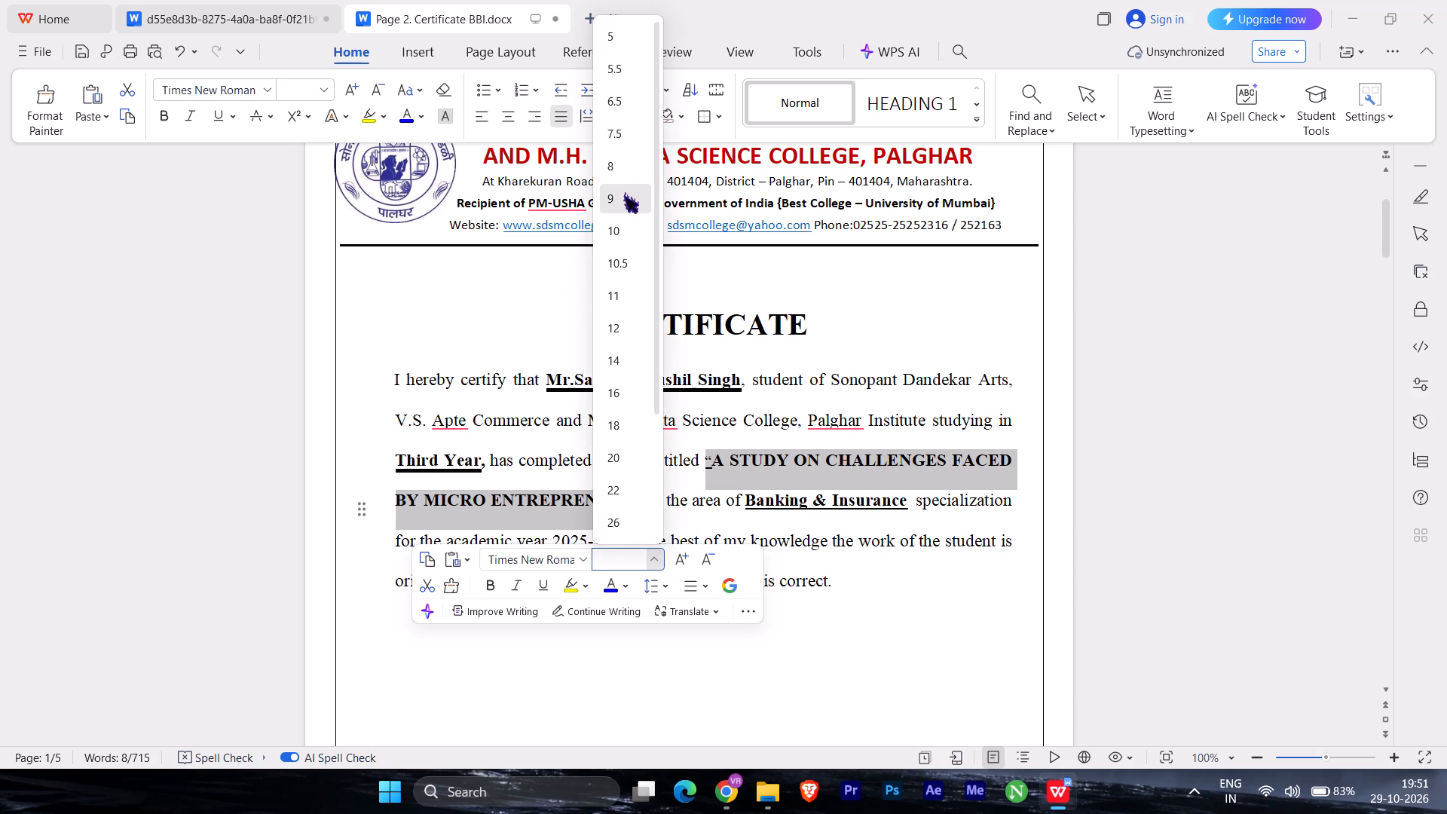
{"action": "scroll", "coordinate": [629, 217], "scroll_direction": "up", "scroll_amount": 4}
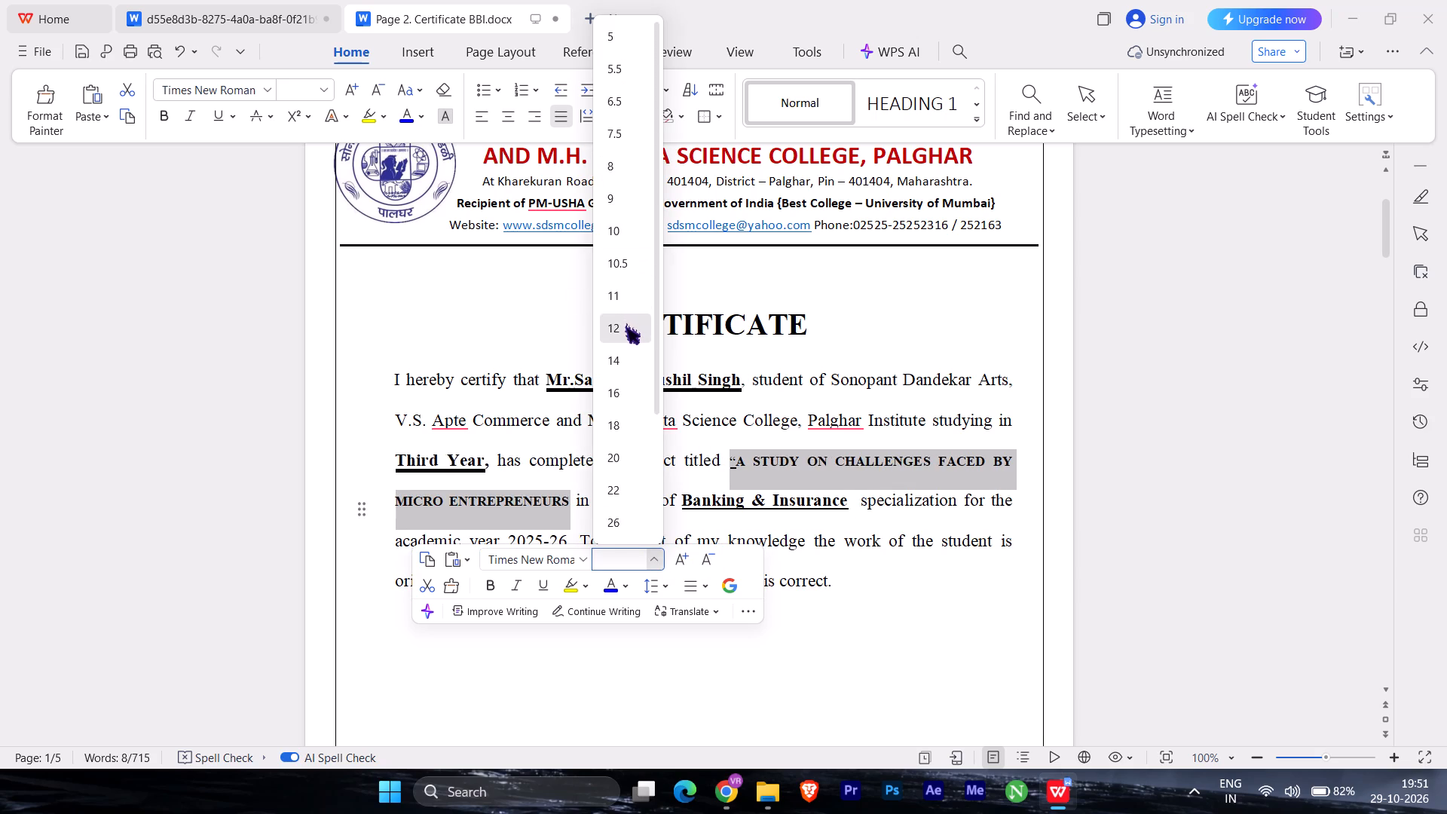
{"action": "left_click", "coordinate": [626, 322]}
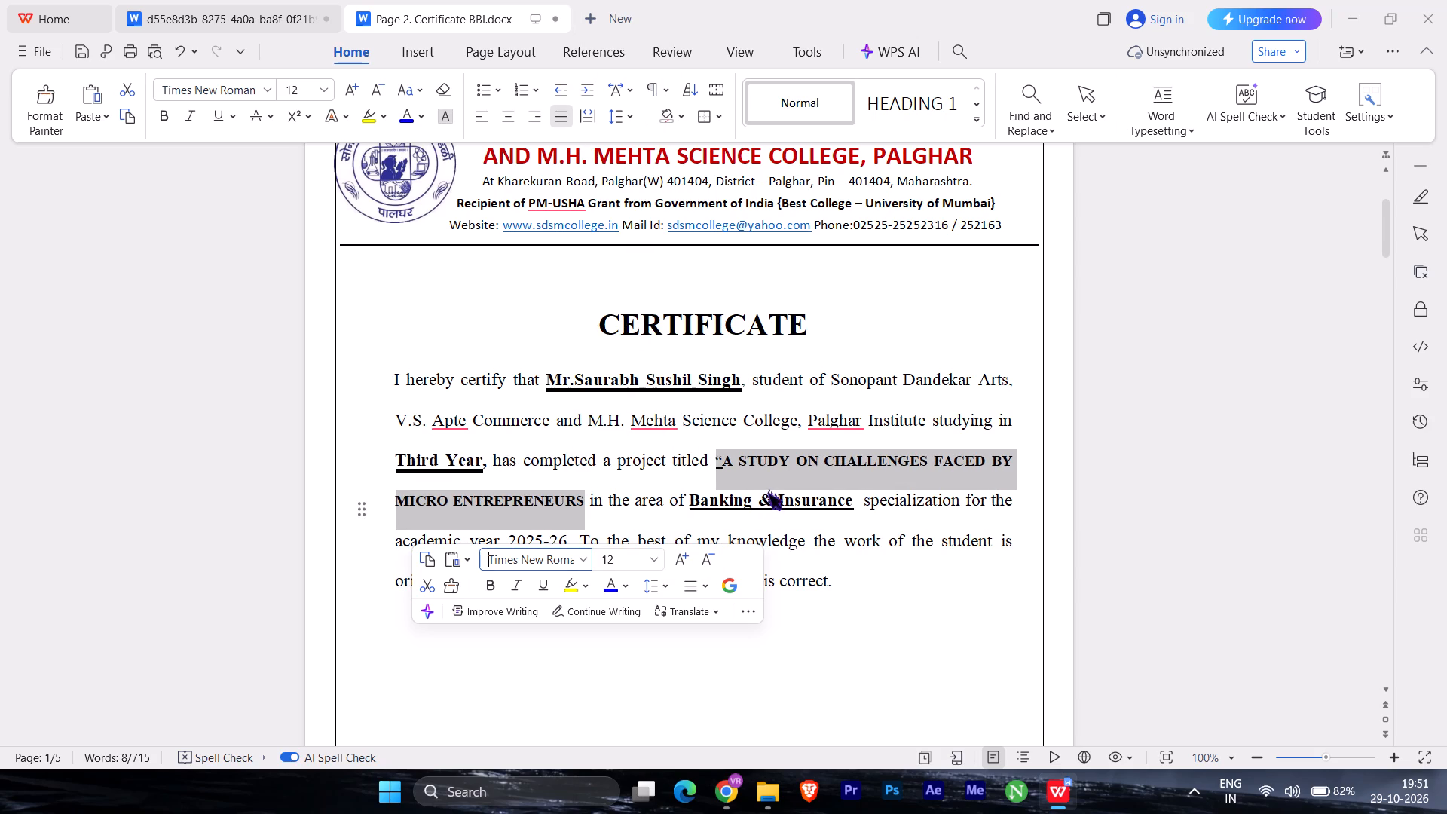
{"action": "left_click", "coordinate": [768, 488]}
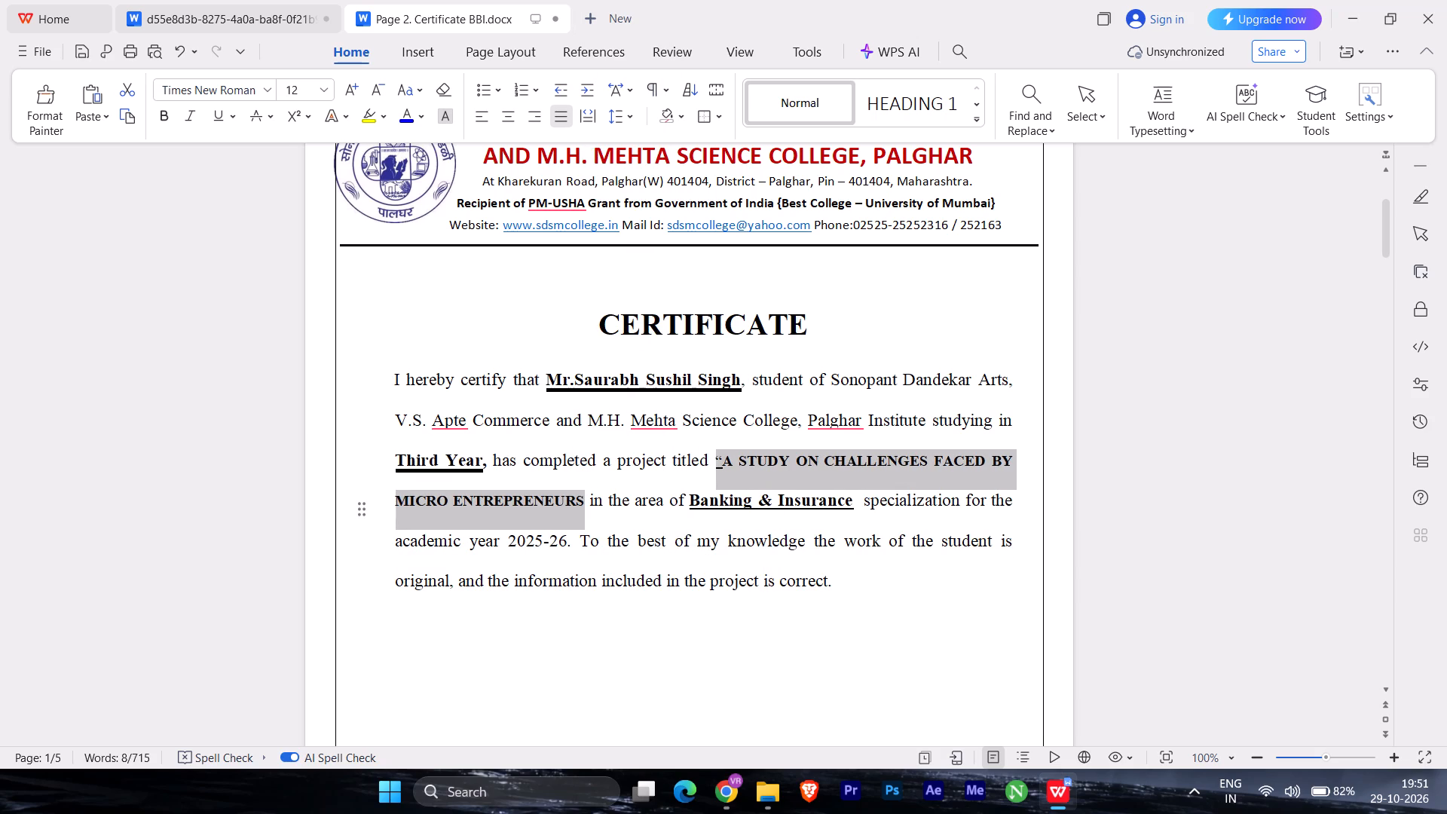
{"action": "left_click", "coordinate": [746, 474]}
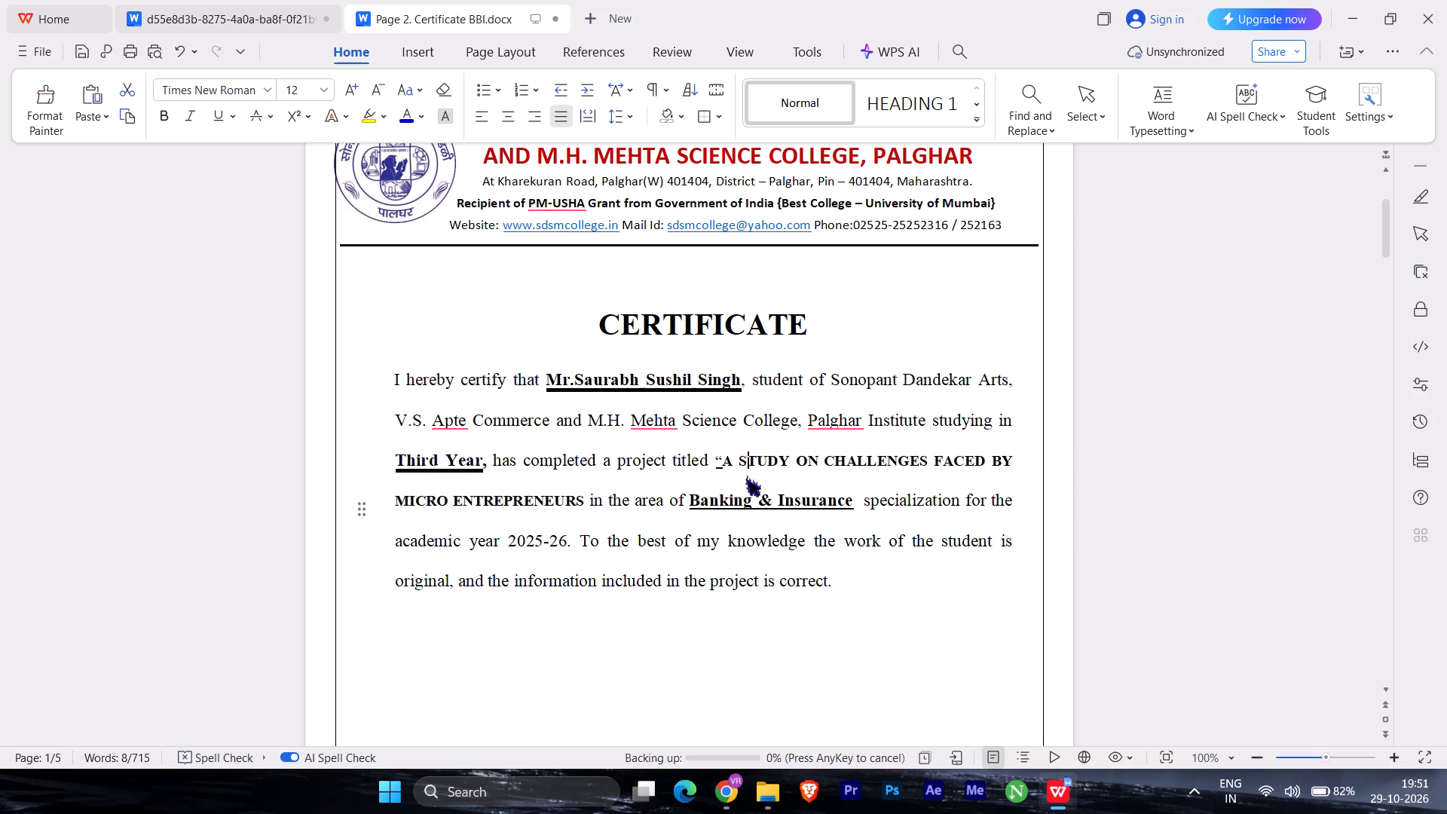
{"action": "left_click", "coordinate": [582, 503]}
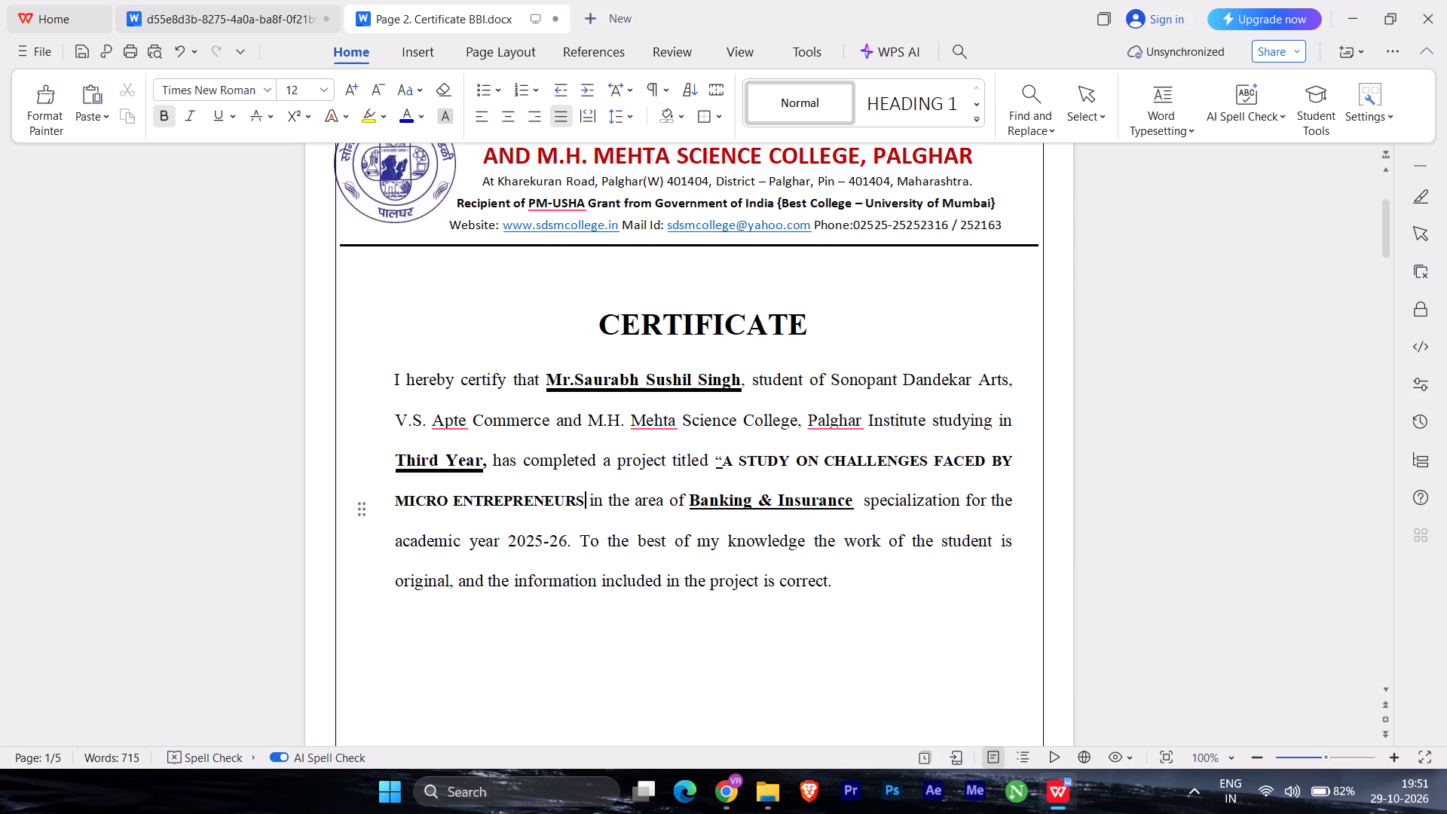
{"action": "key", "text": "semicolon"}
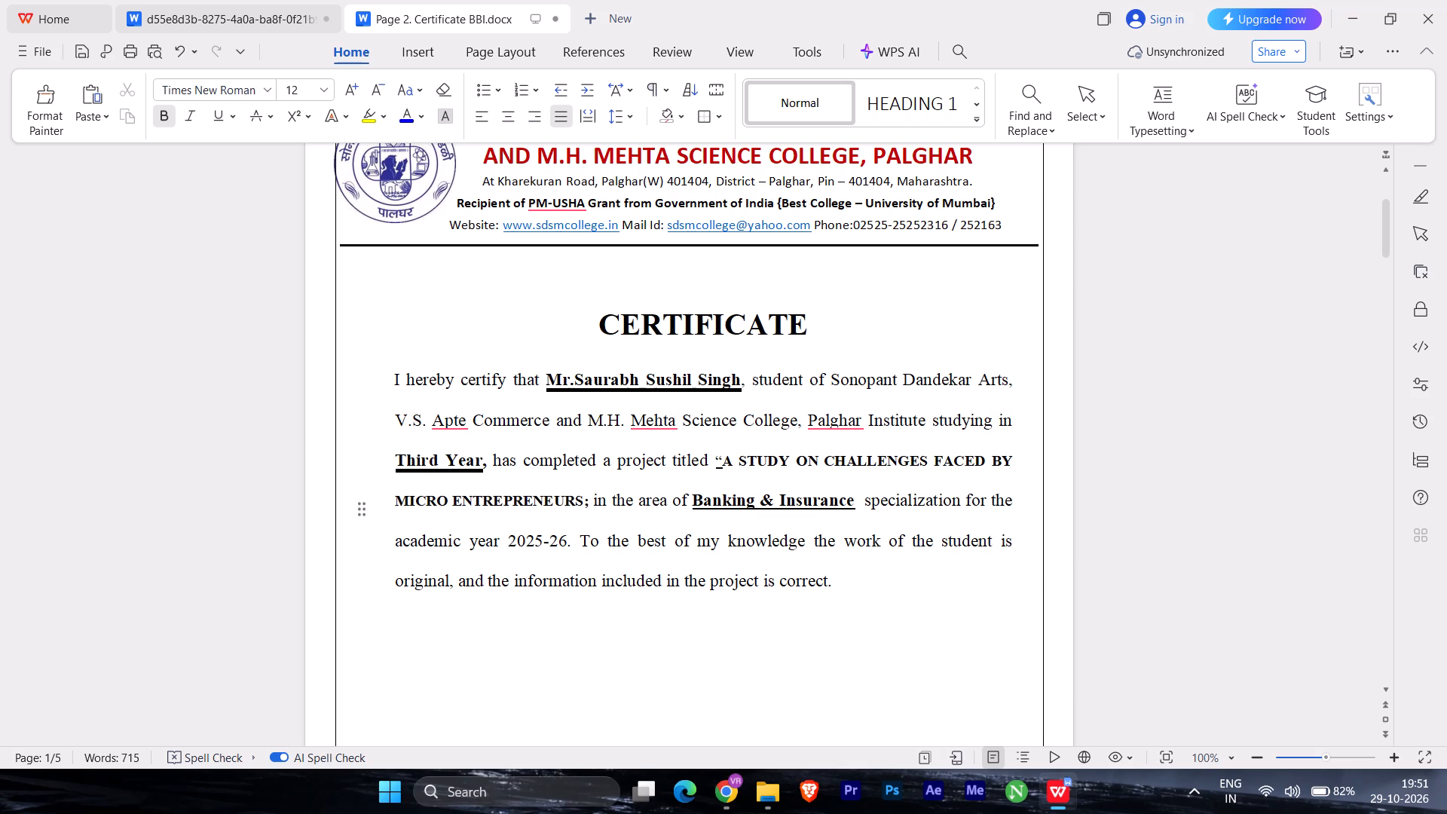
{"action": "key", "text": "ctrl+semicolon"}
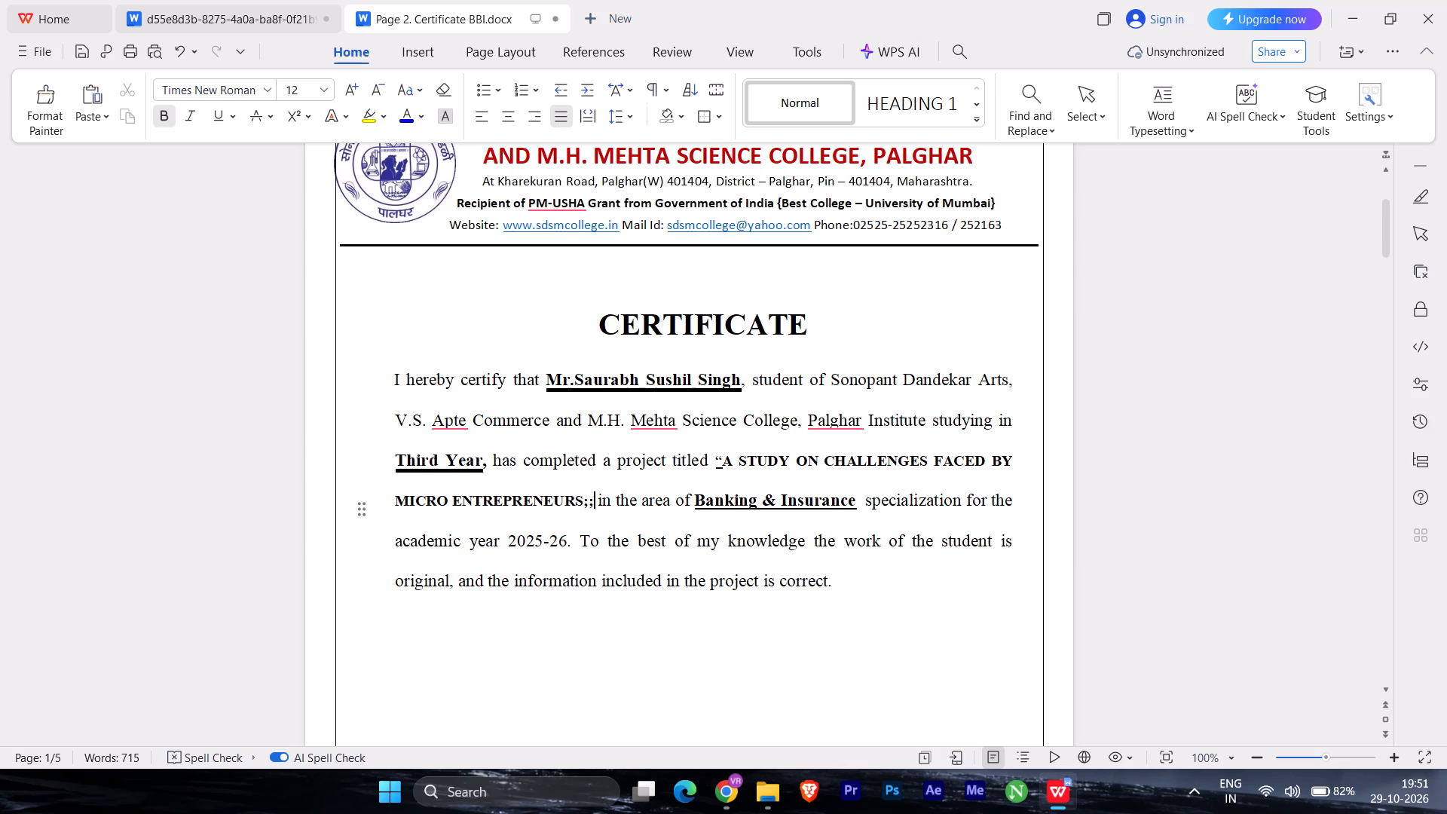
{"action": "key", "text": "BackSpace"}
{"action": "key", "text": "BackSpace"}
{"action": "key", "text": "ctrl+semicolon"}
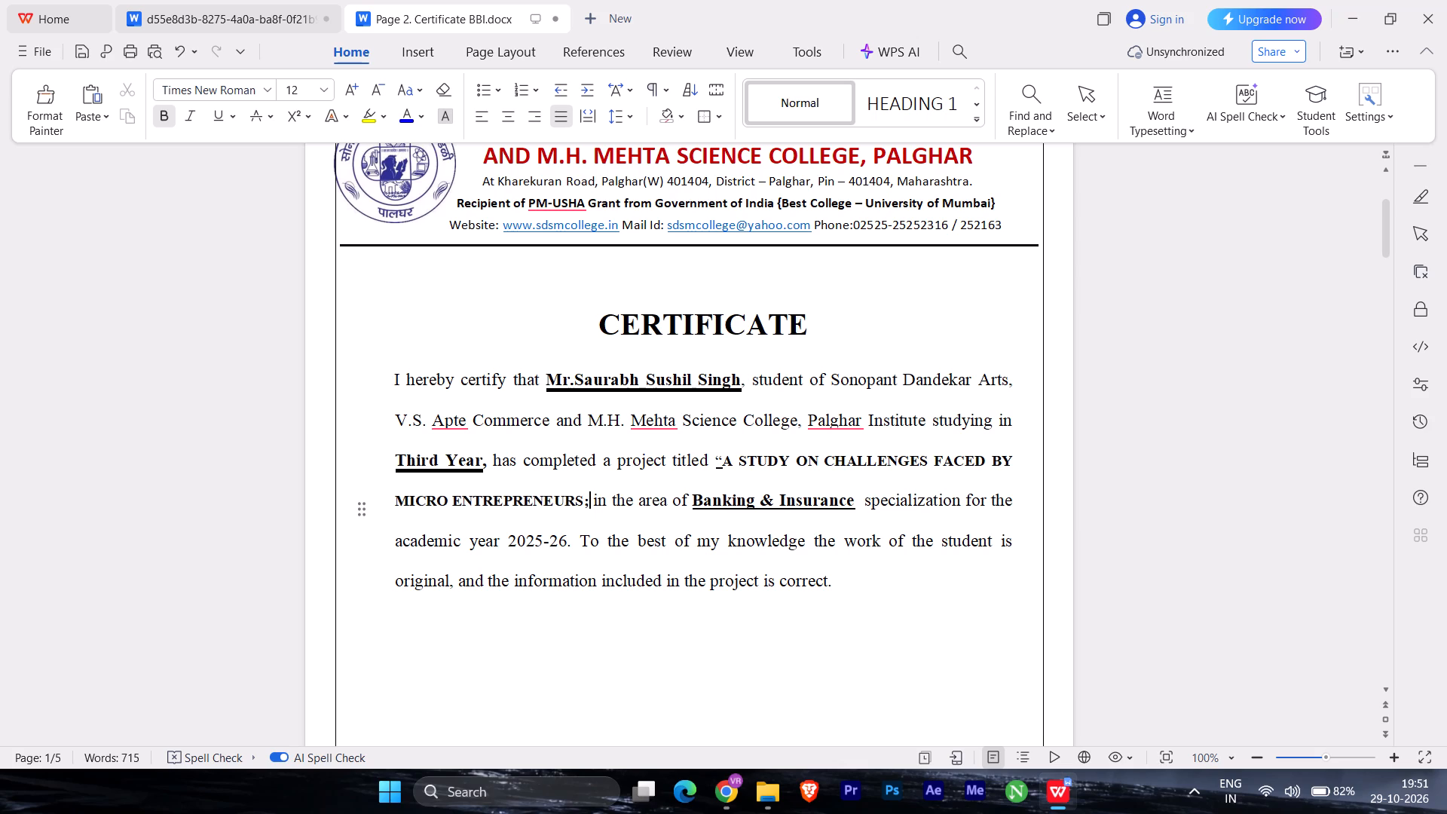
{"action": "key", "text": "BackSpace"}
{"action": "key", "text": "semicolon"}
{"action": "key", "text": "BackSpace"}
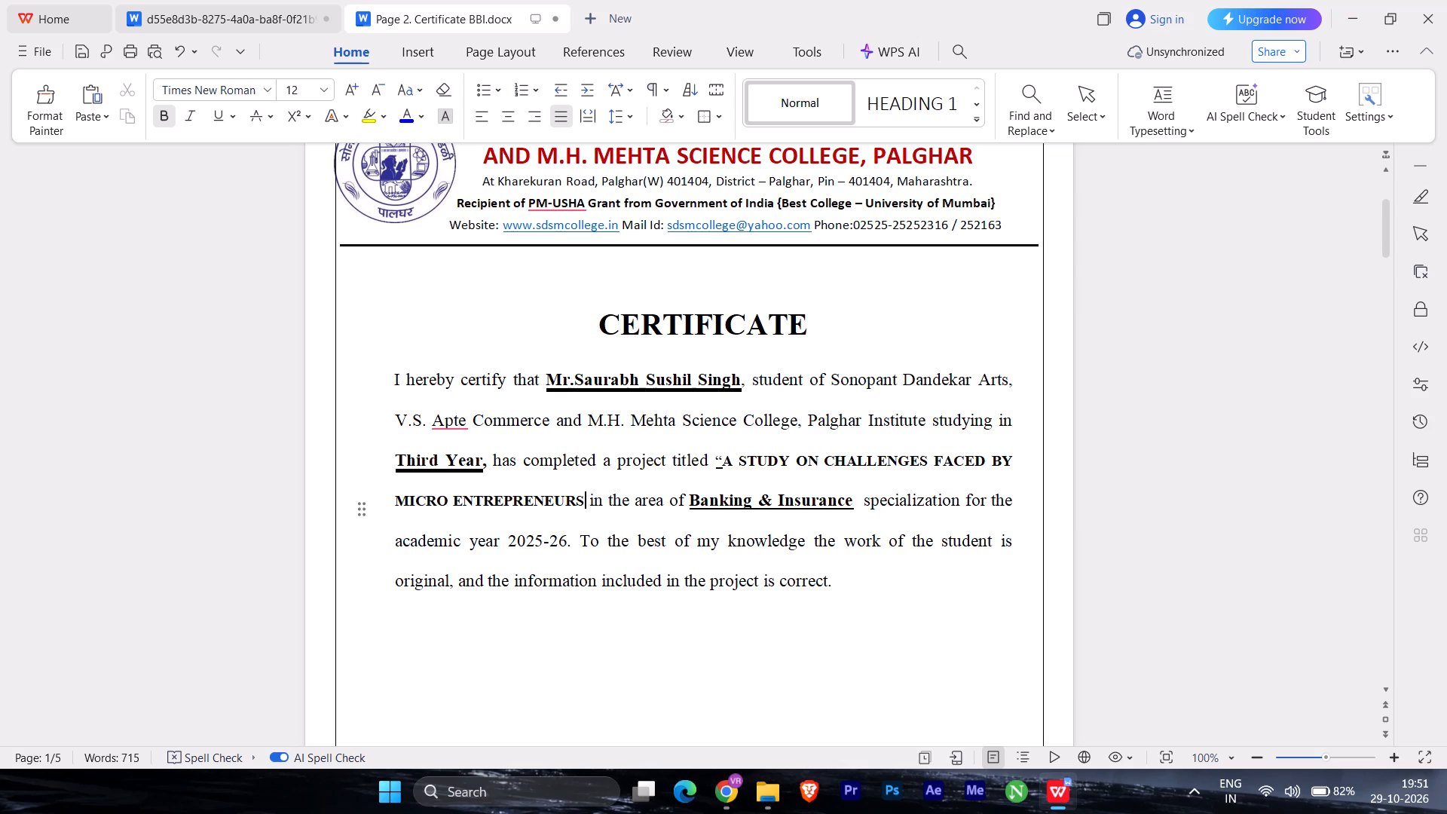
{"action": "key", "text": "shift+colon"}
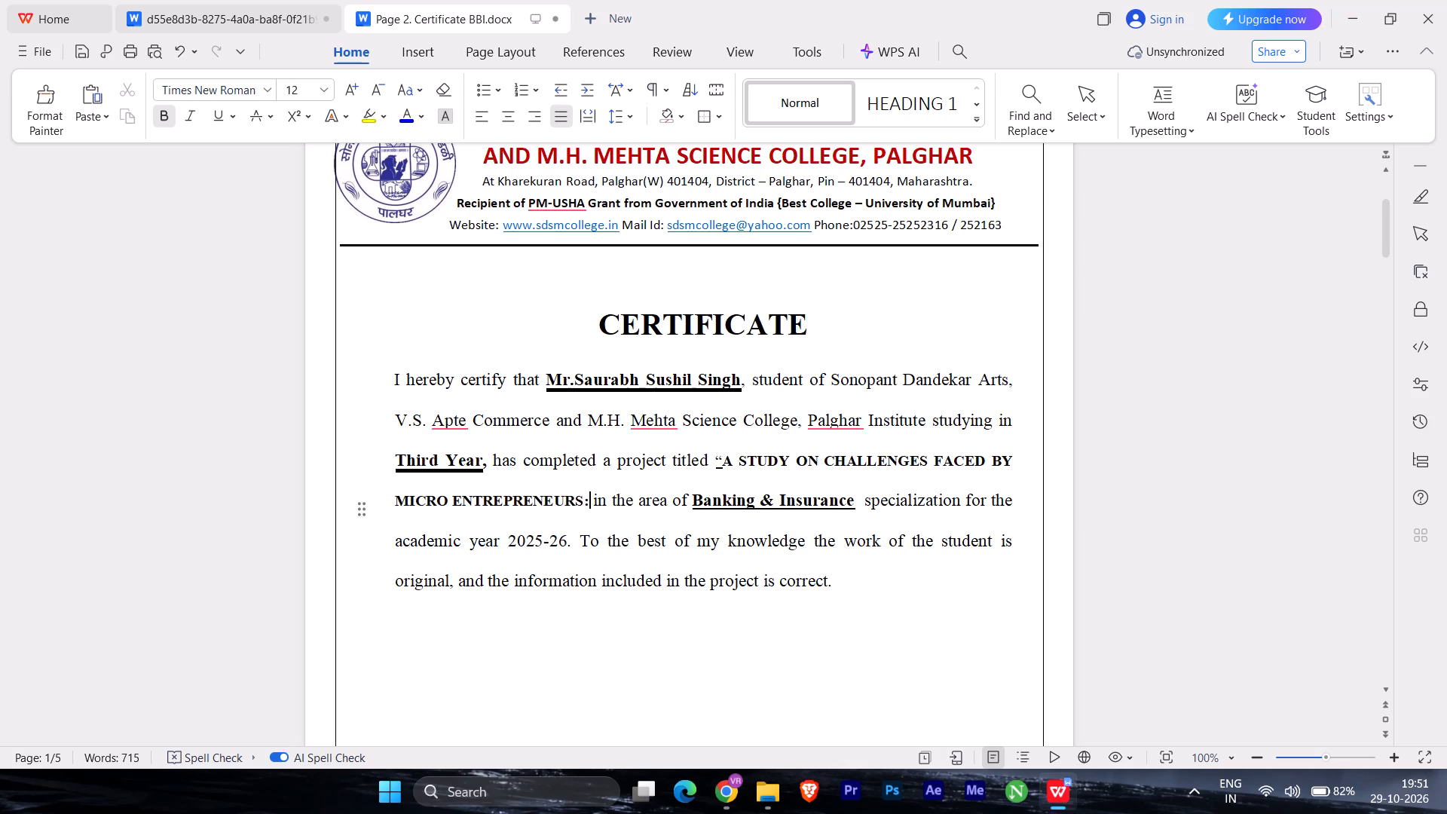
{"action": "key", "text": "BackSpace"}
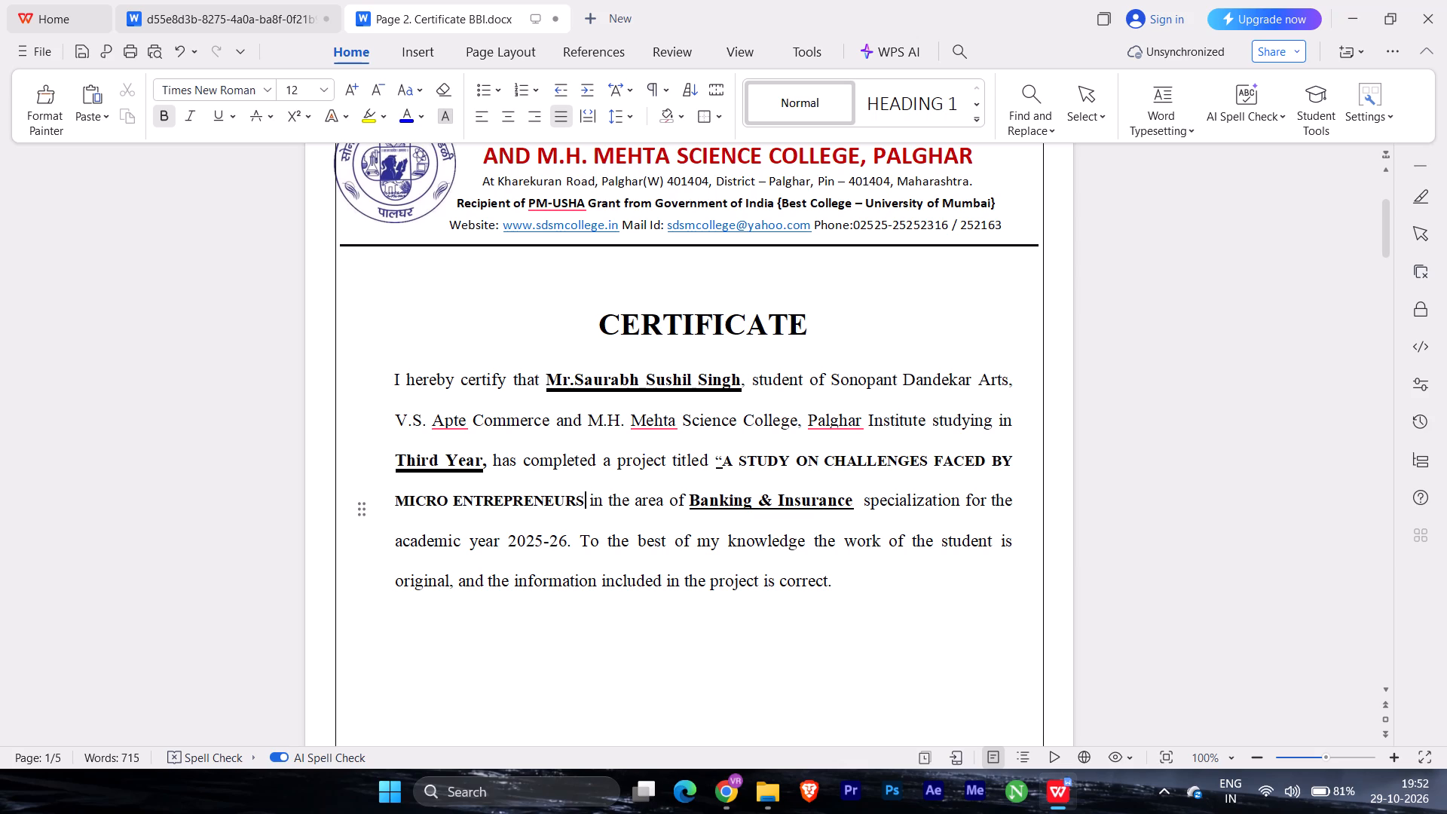
Add a closing quotation mark after "ENTREPRENEURS" in the first certificate's project title and replace the opening quotation mark with one without underline.
{"action": "key", "text": "shift+quotedbl"}
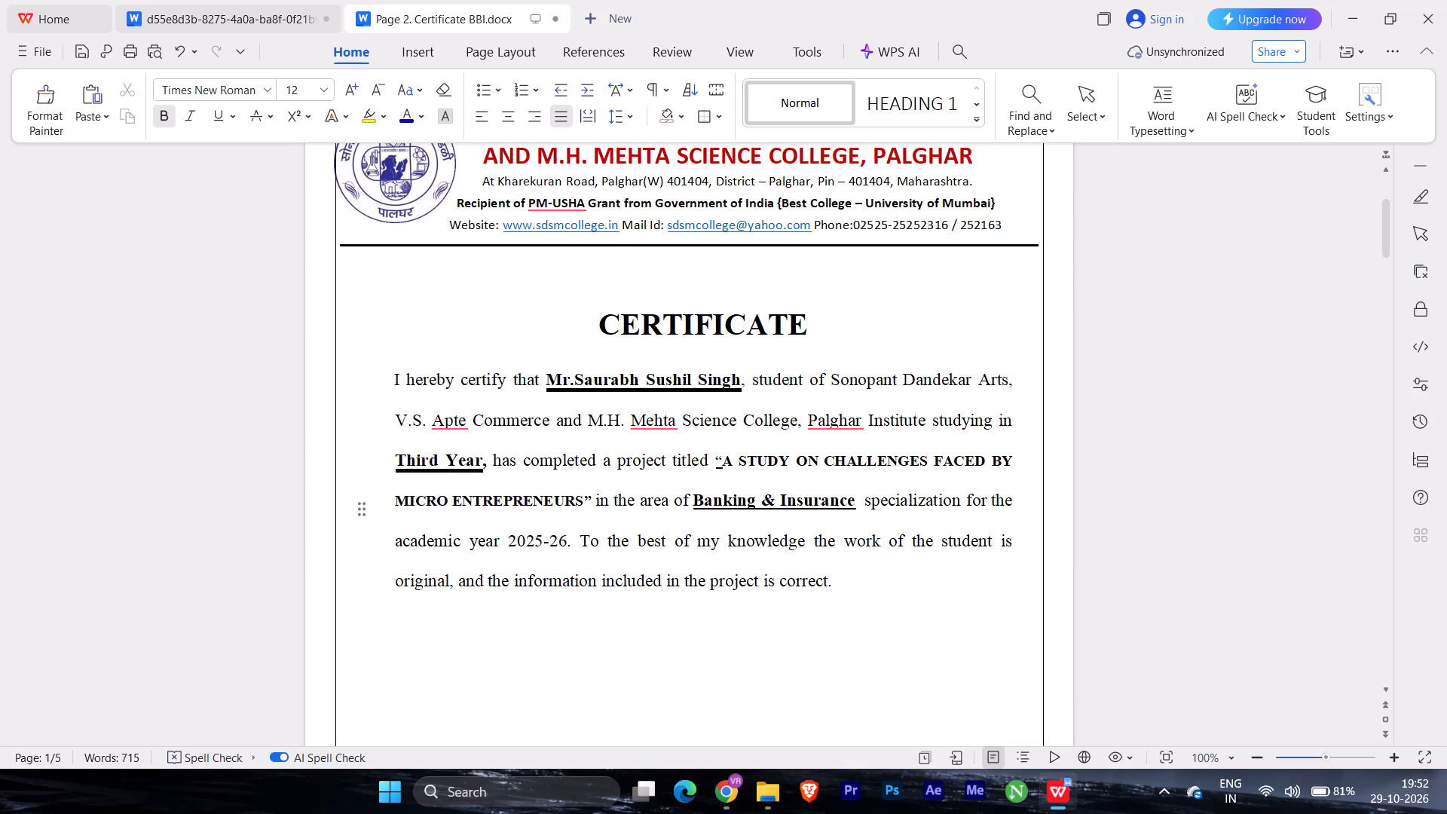
{"action": "left_click", "coordinate": [723, 464]}
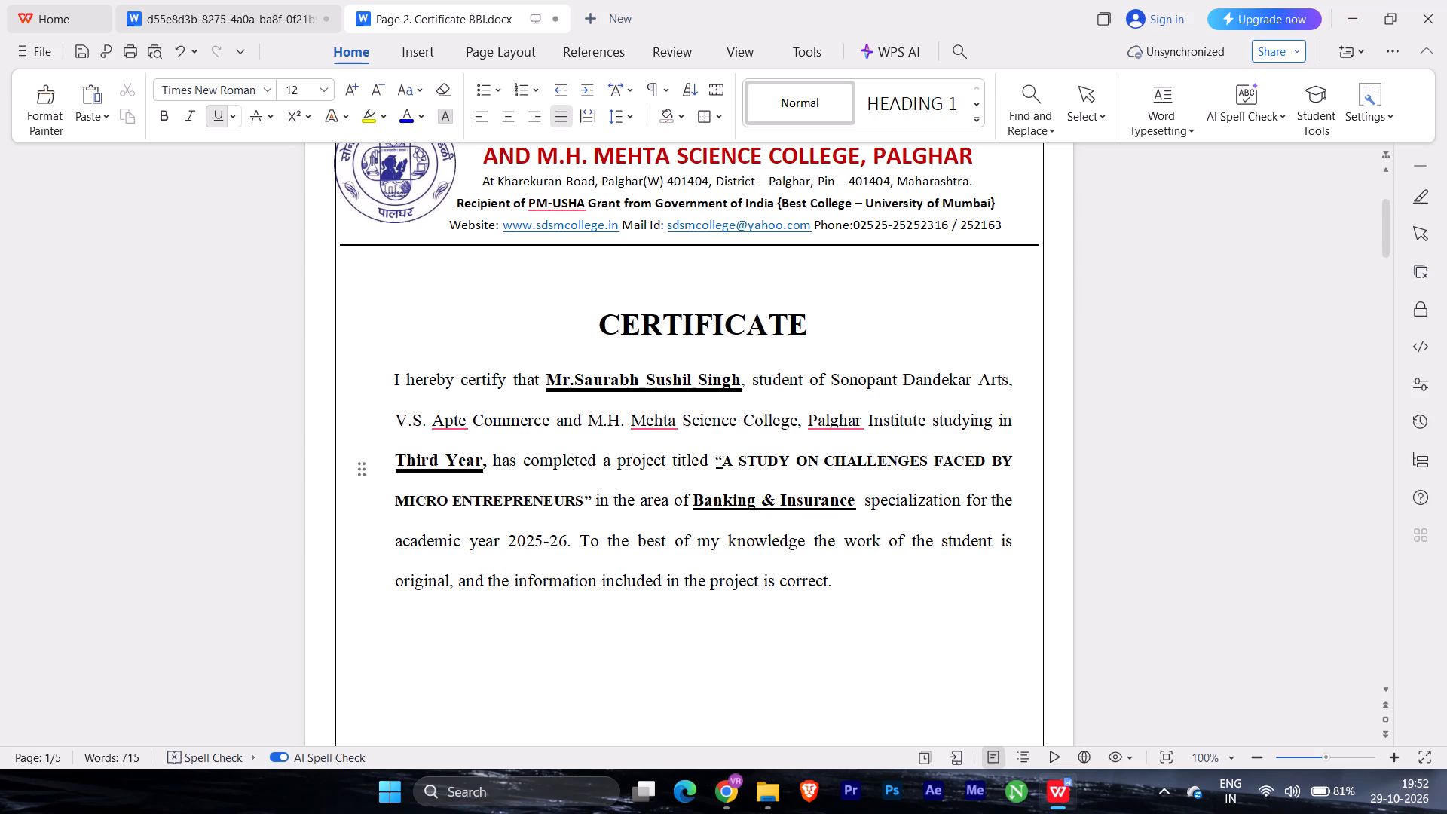
{"action": "key", "text": "BackSpace"}
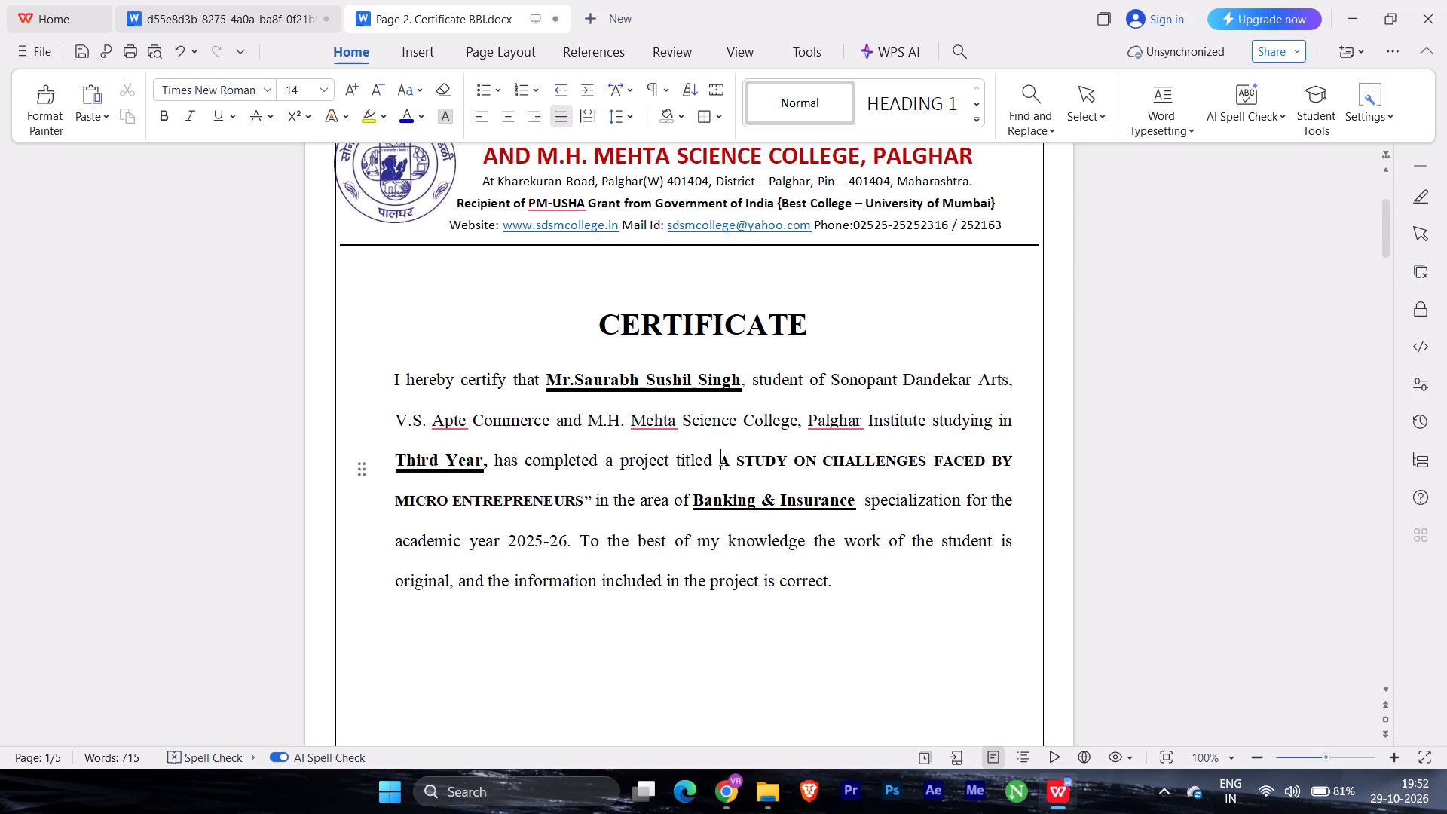
{"action": "key", "text": "shift+quotedbl"}
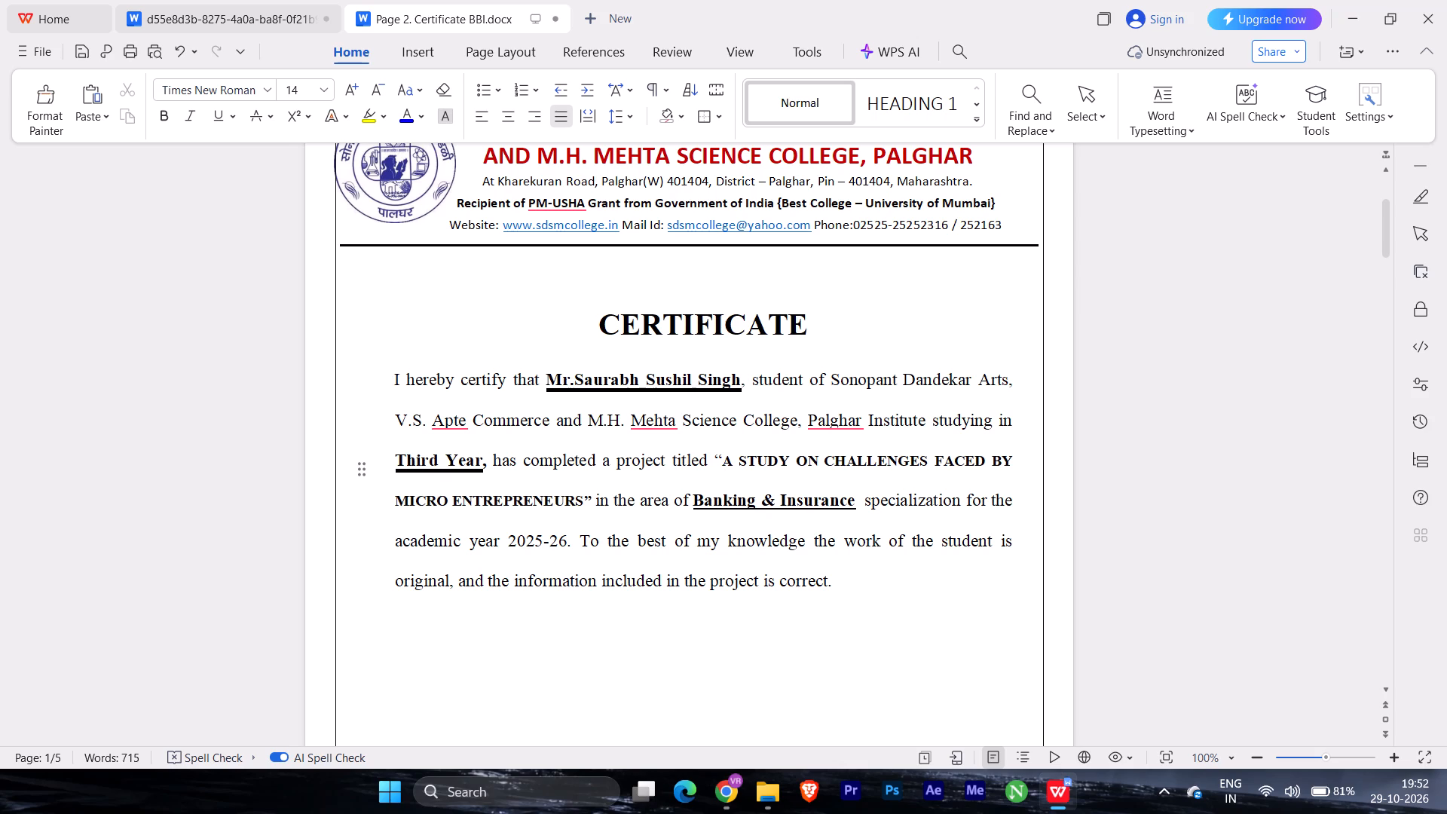
In the first certificate's project title, retype "STUDY ON" as "Study on".
{"action": "left_click", "coordinate": [790, 461]}
{"action": "key", "text": "BackSpace"}
{"action": "key", "text": "BackSpace"}
{"action": "key", "text": "BackSpace"}
{"action": "key", "text": "BackSpace"}
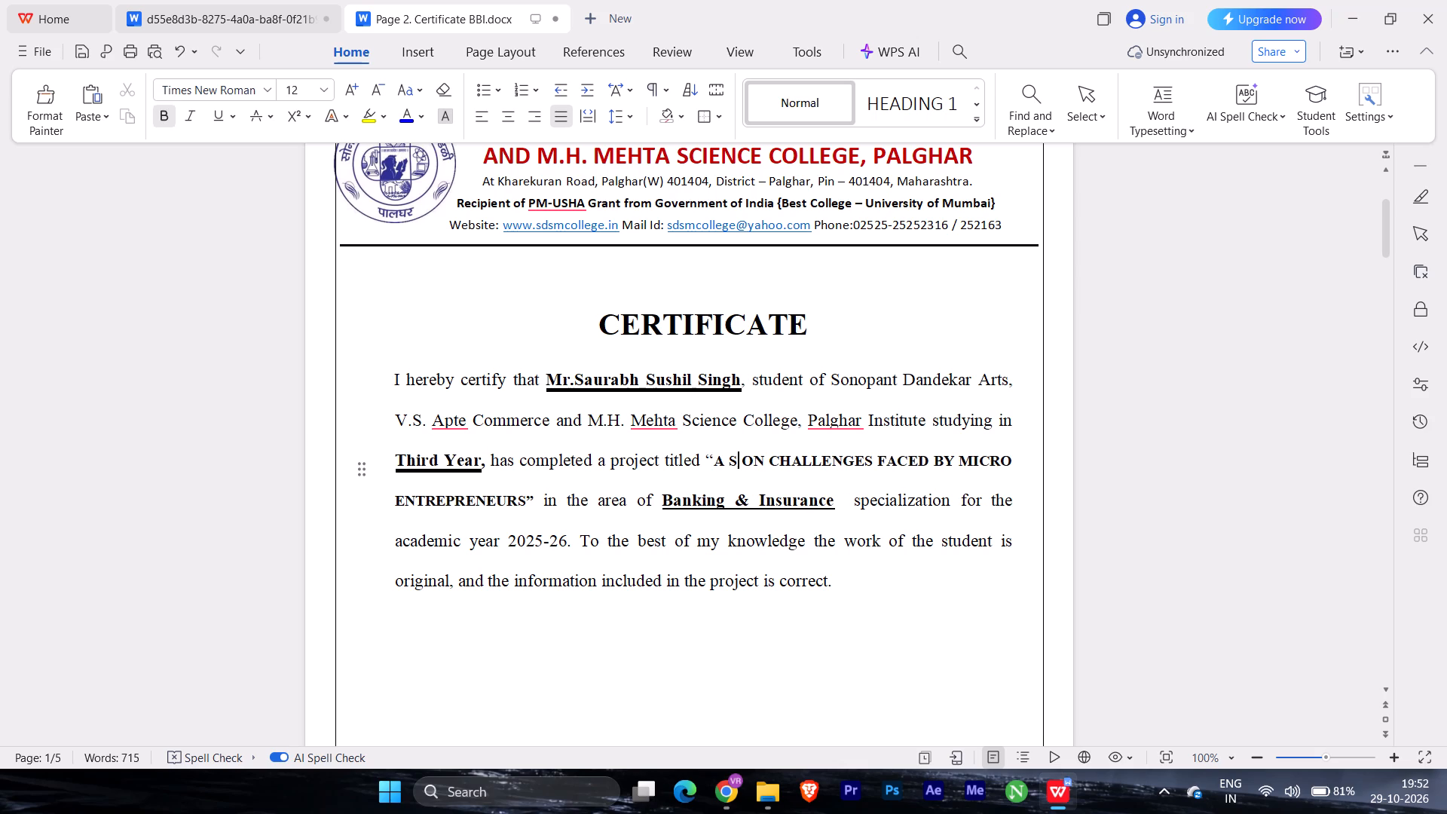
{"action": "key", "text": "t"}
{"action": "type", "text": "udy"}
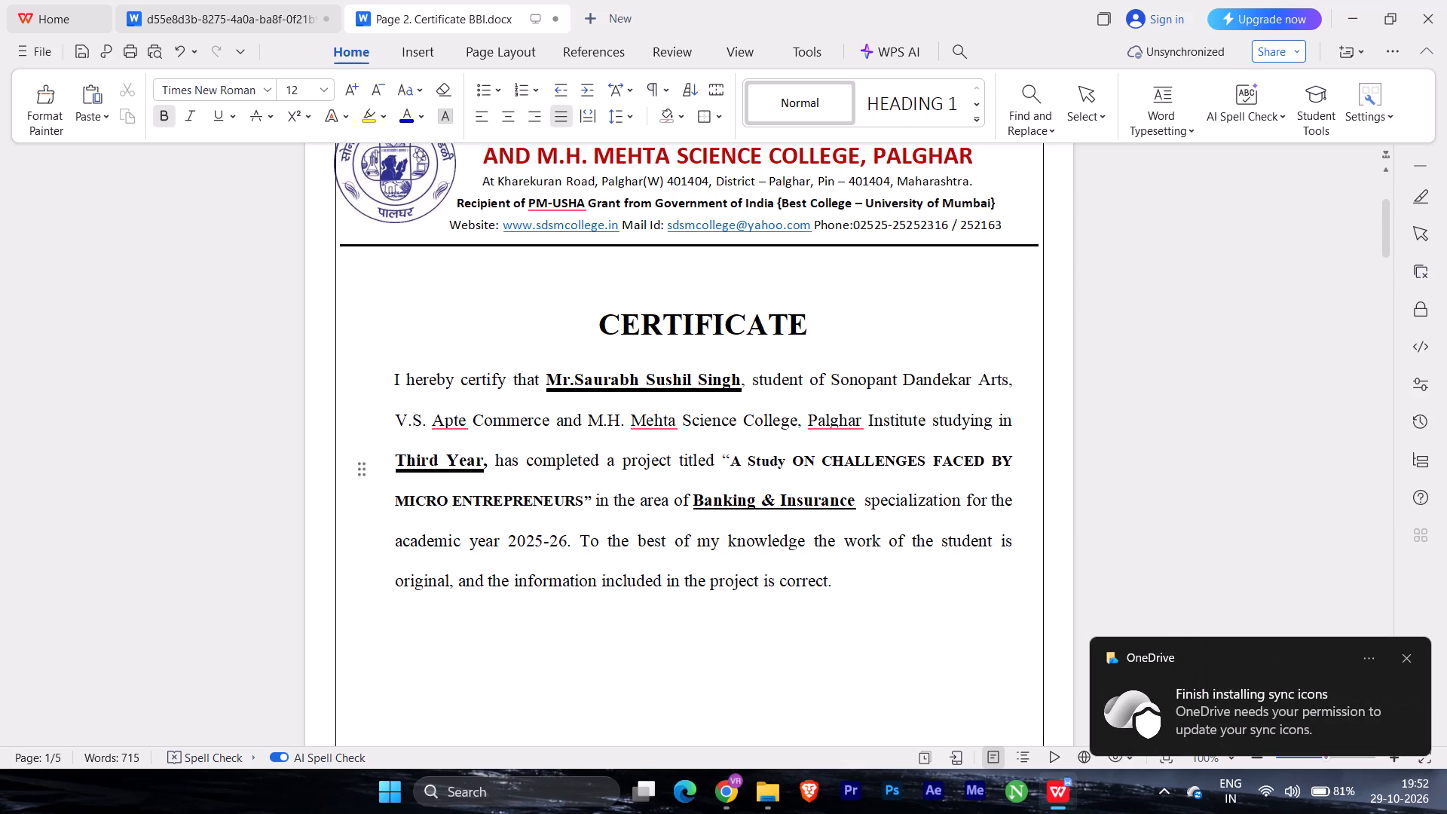
{"action": "left_click", "coordinate": [812, 461]}
{"action": "key", "text": "BackSpace"}
{"action": "key", "text": "BackSpace"}
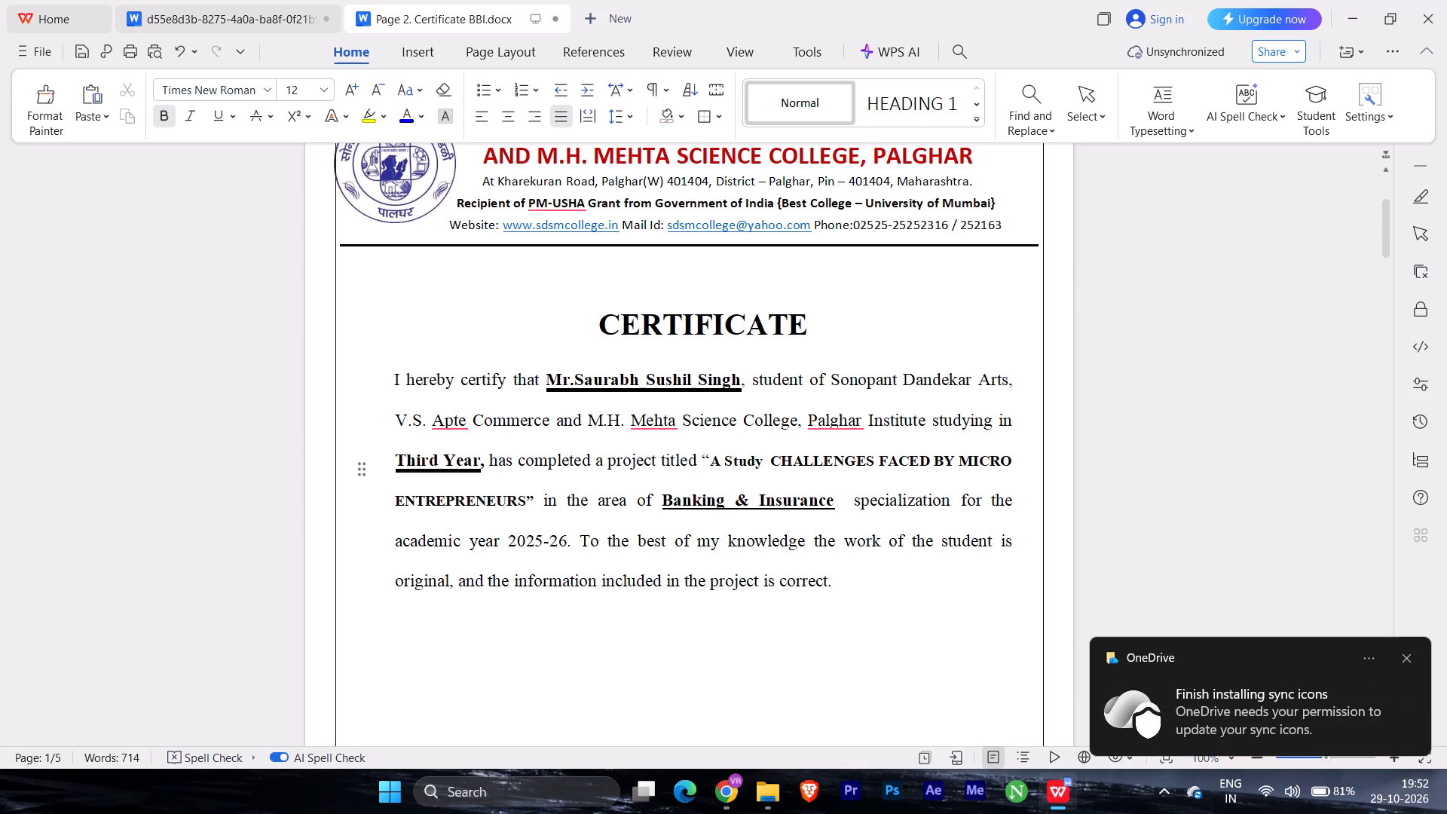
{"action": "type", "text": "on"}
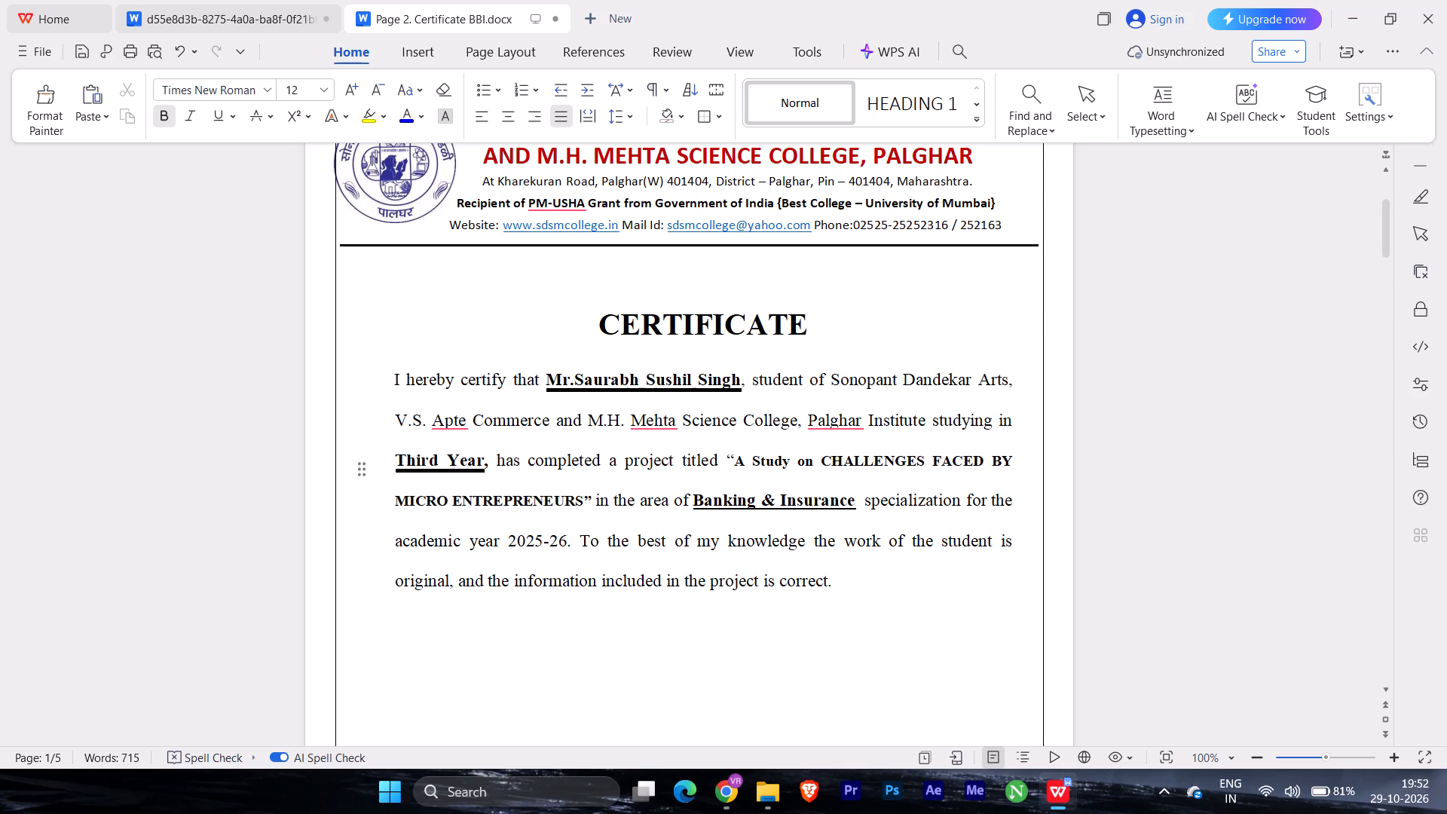
Replace "CHALLENGES" in the first certificate's project title with "Changes".
{"action": "left_click", "coordinate": [924, 463]}
{"action": "key", "text": "BackSpace"}
{"action": "key", "text": "BackSpace"}
{"action": "key", "text": "BackSpace"}
{"action": "key", "text": "BackSpace"}
{"action": "key", "text": "BackSpace"}
{"action": "key", "text": "BackSpace"}
{"action": "key", "text": "BackSpace"}
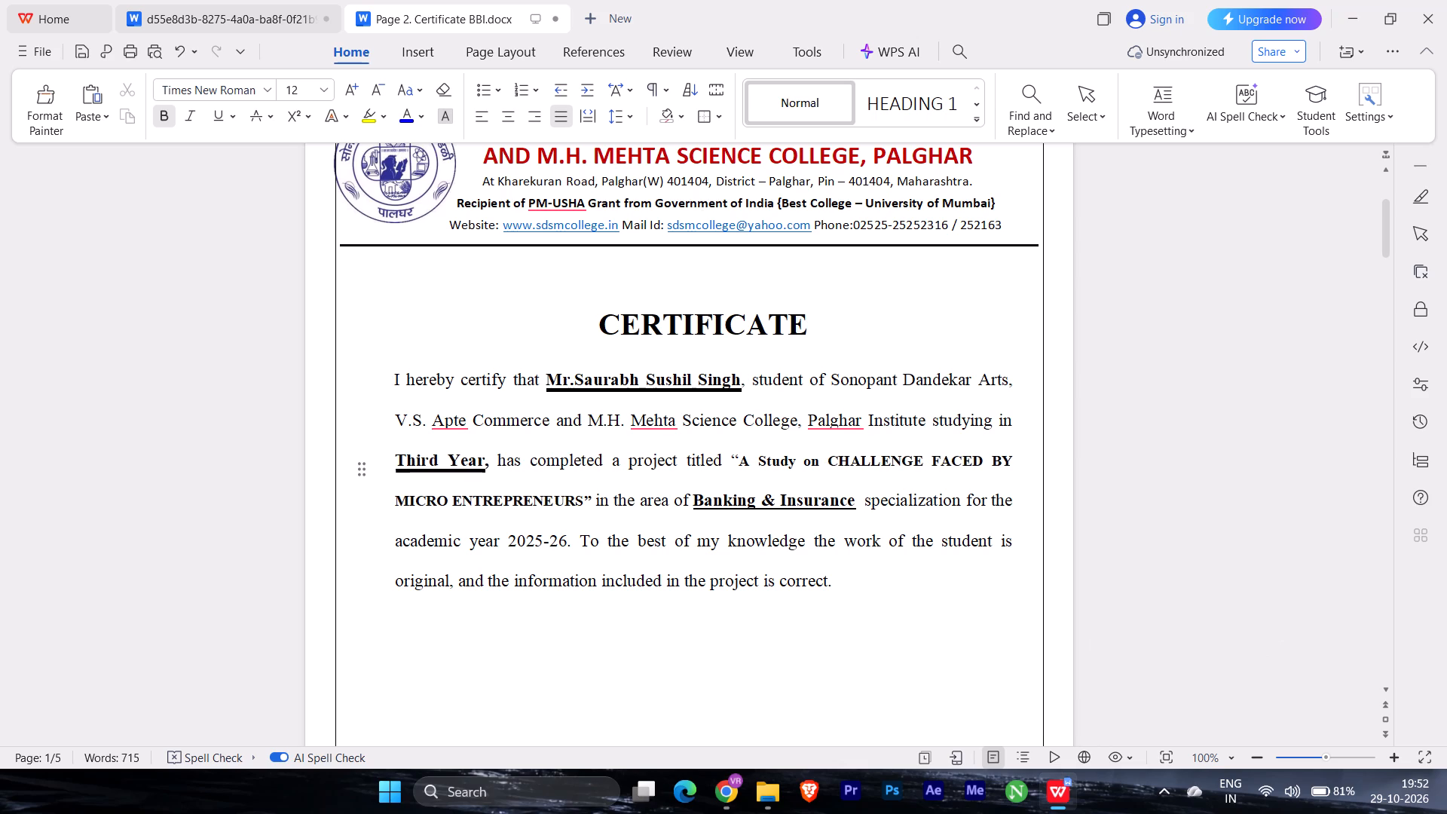
{"action": "key", "text": "BackSpace"}
{"action": "key", "text": "BackSpace"}
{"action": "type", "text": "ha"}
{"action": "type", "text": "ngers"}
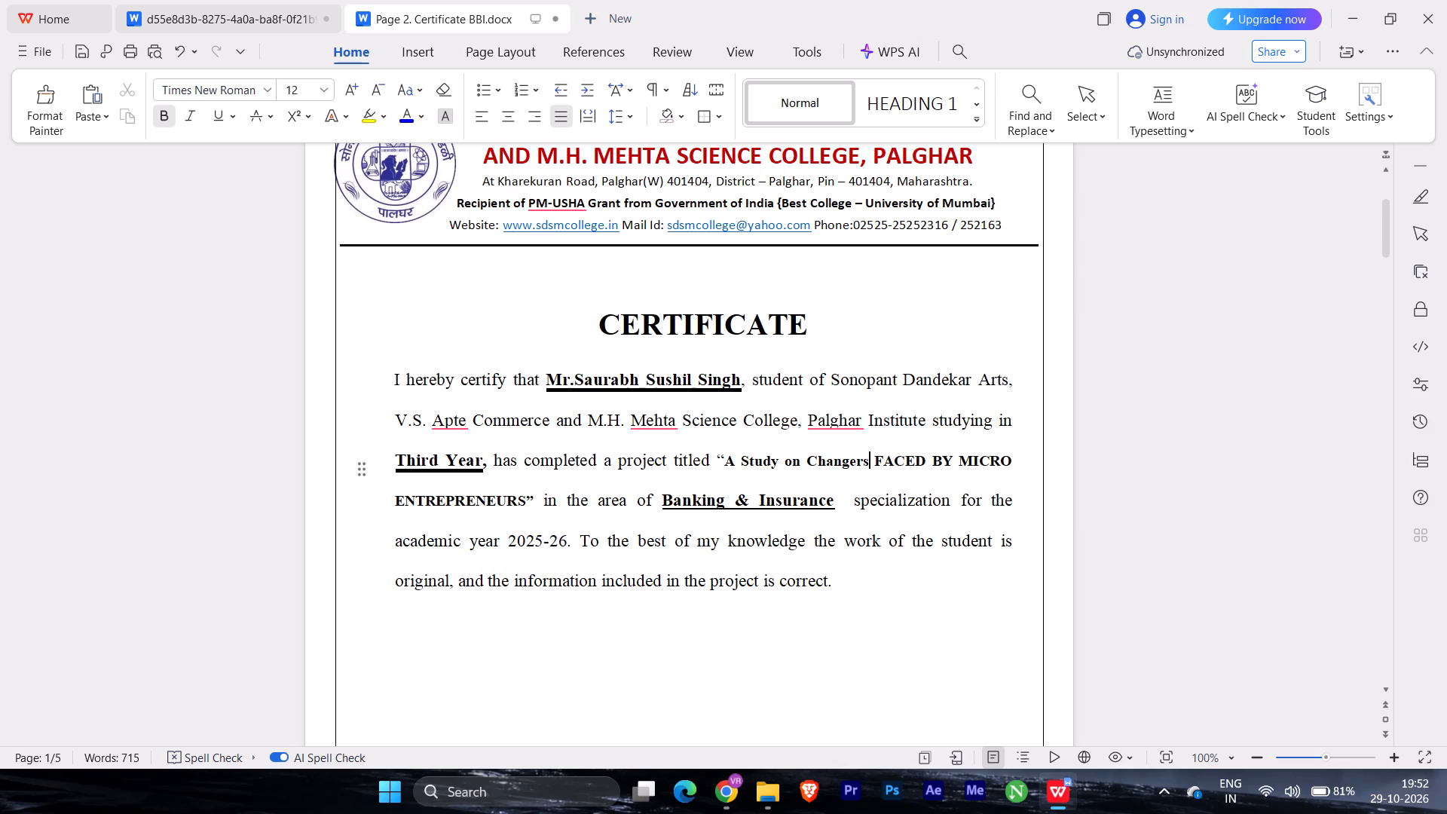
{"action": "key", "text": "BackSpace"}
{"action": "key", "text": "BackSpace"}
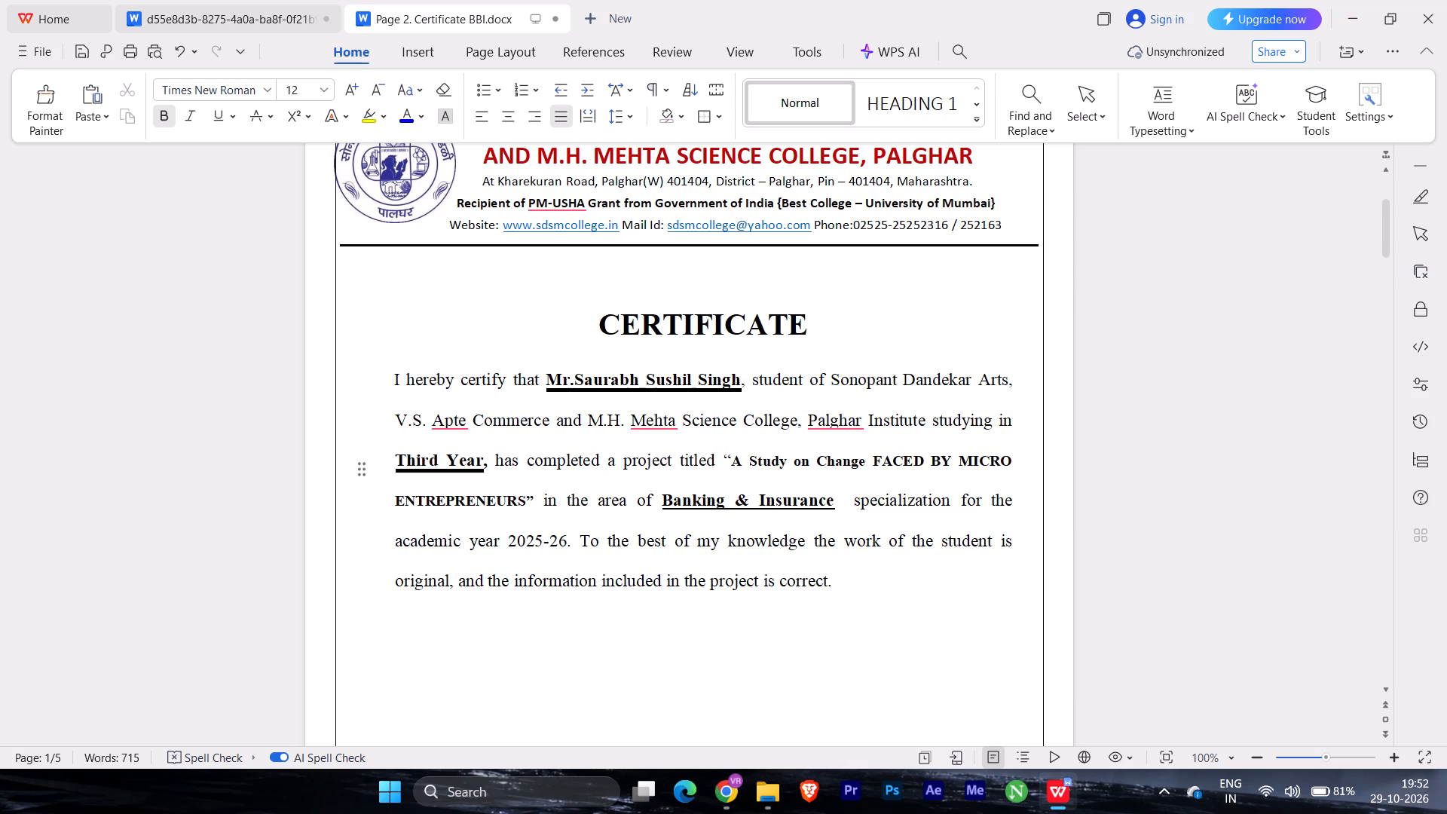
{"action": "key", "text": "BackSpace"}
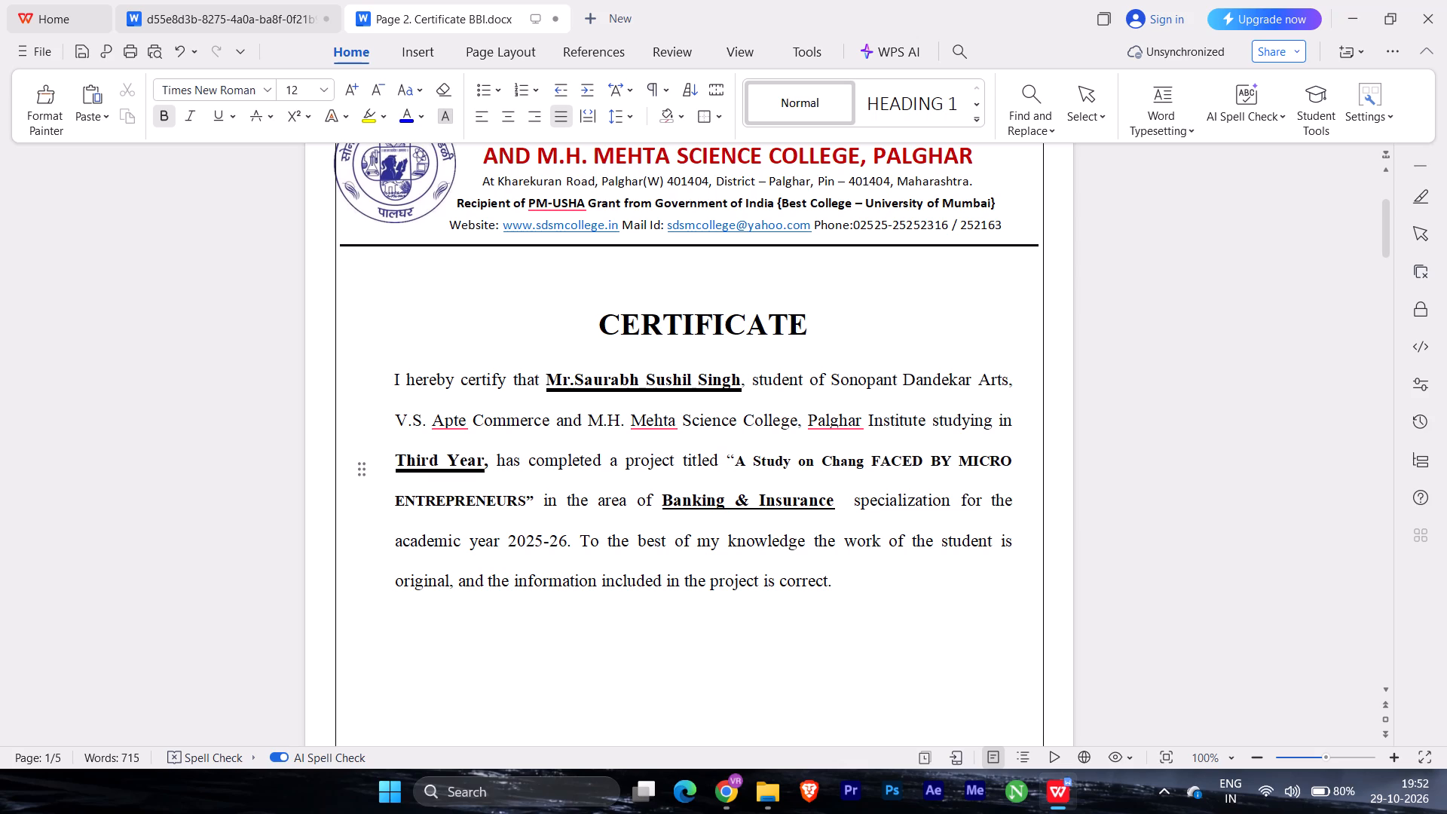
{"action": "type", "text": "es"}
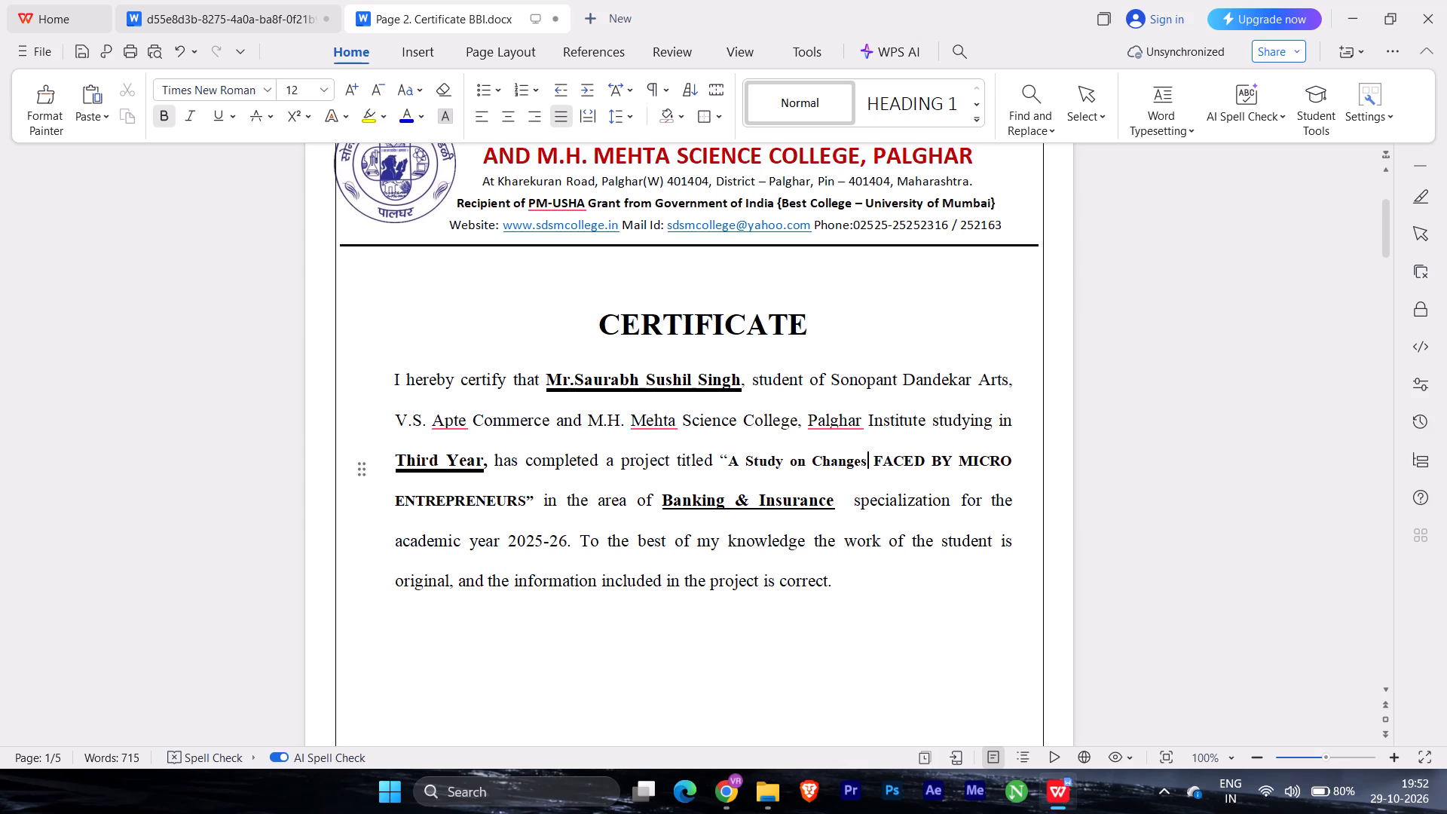
Retype "FACED BY" as "Faced By" in the first certificate's project title.
{"action": "left_click", "coordinate": [523, 500]}
{"action": "left_click", "coordinate": [925, 465]}
{"action": "key", "text": "BackSpace"}
{"action": "key", "text": "BackSpace"}
{"action": "key", "text": "BackSpace"}
{"action": "key", "text": "BackSpace"}
{"action": "key", "text": "BackSpace"}
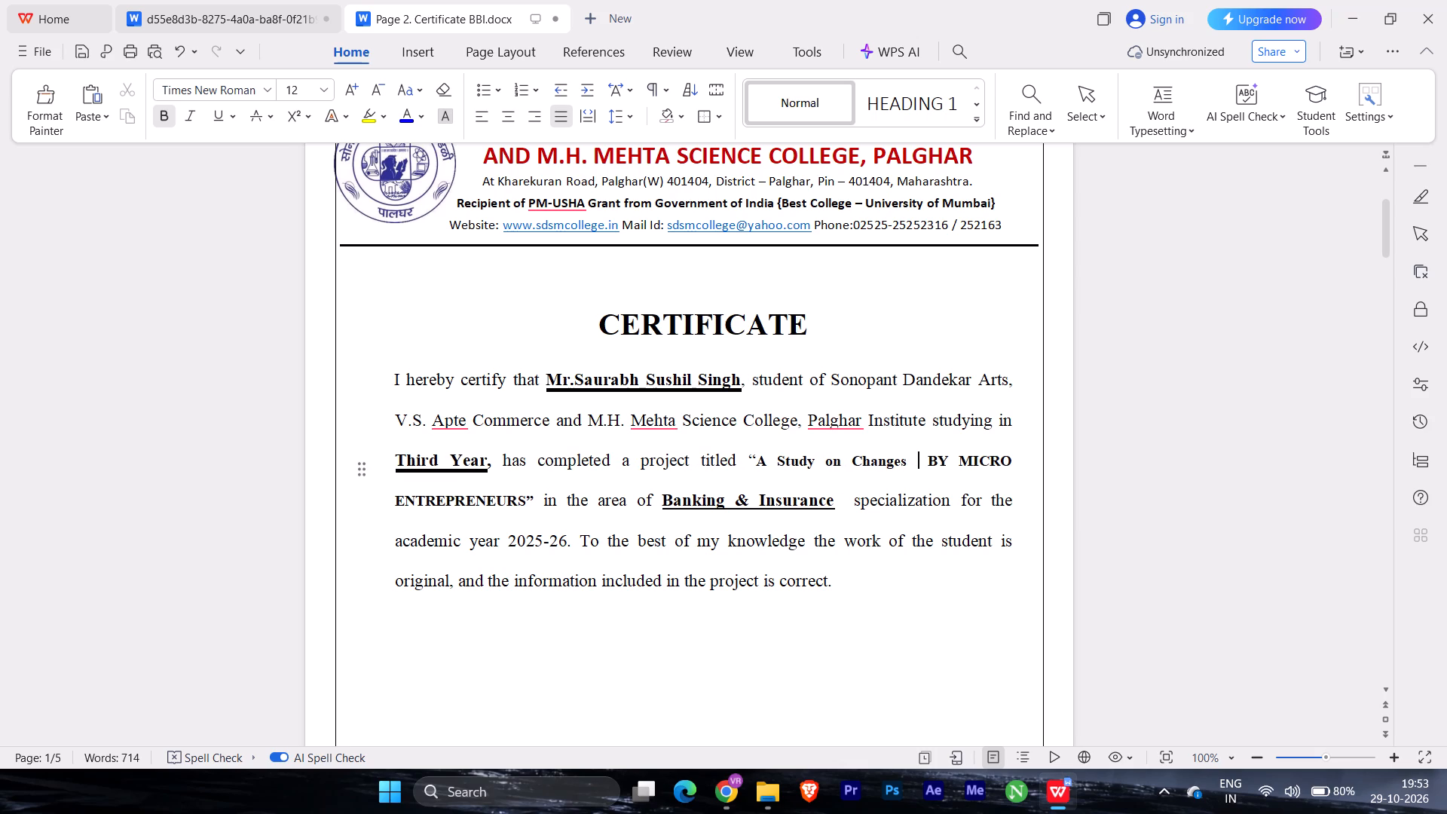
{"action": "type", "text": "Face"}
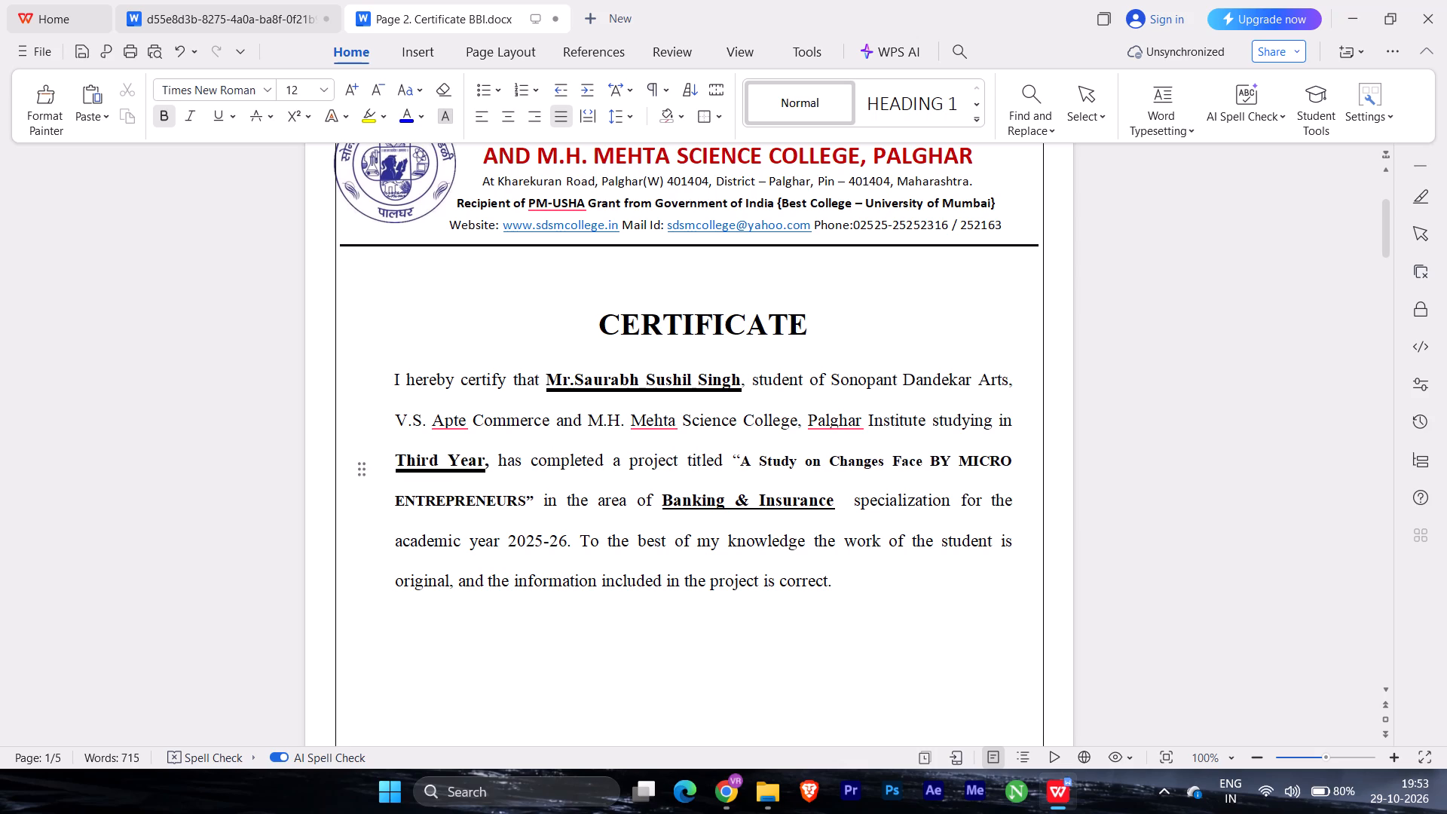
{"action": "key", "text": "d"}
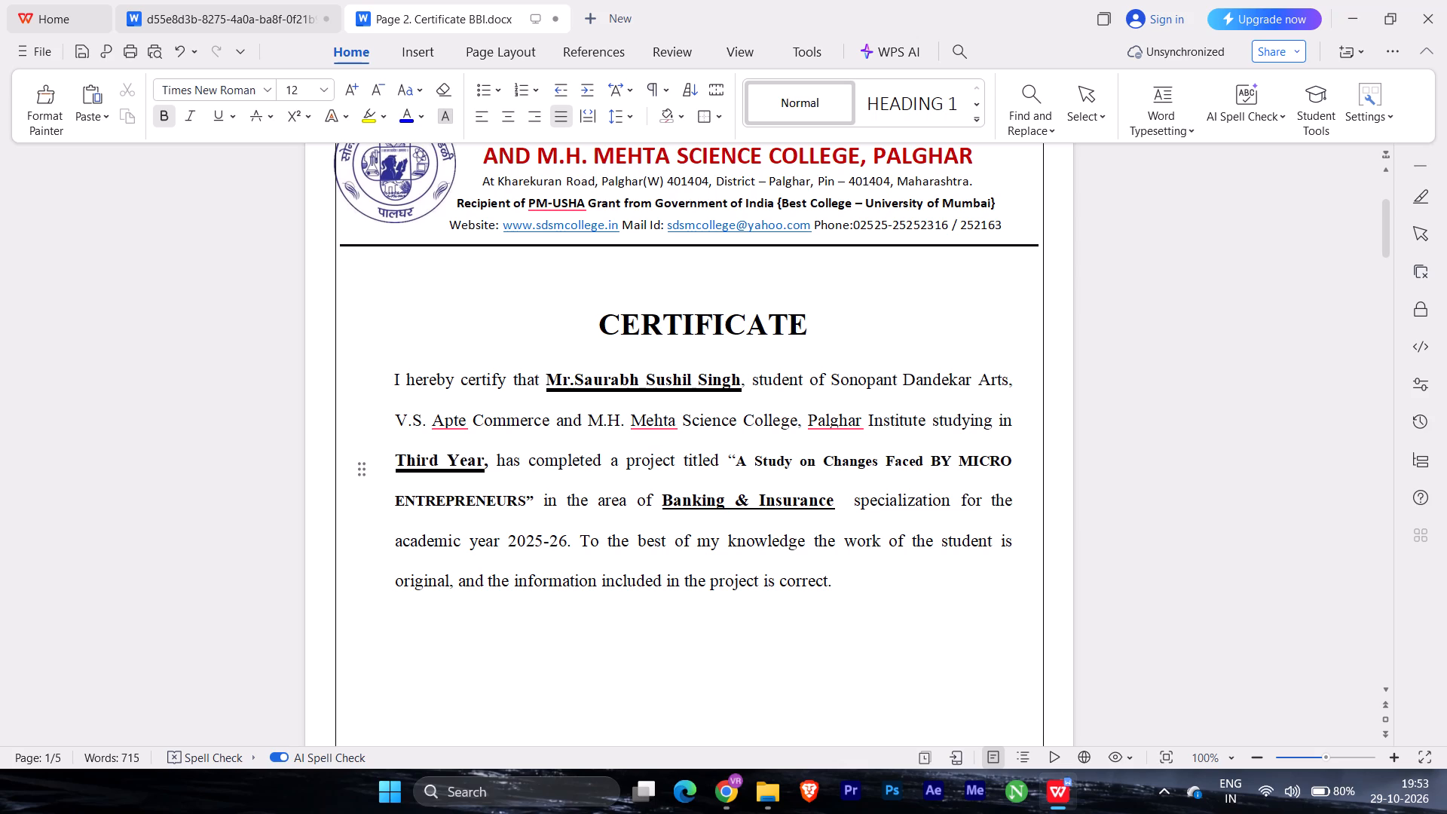
{"action": "left_click", "coordinate": [951, 462]}
{"action": "key", "text": "BackSpace"}
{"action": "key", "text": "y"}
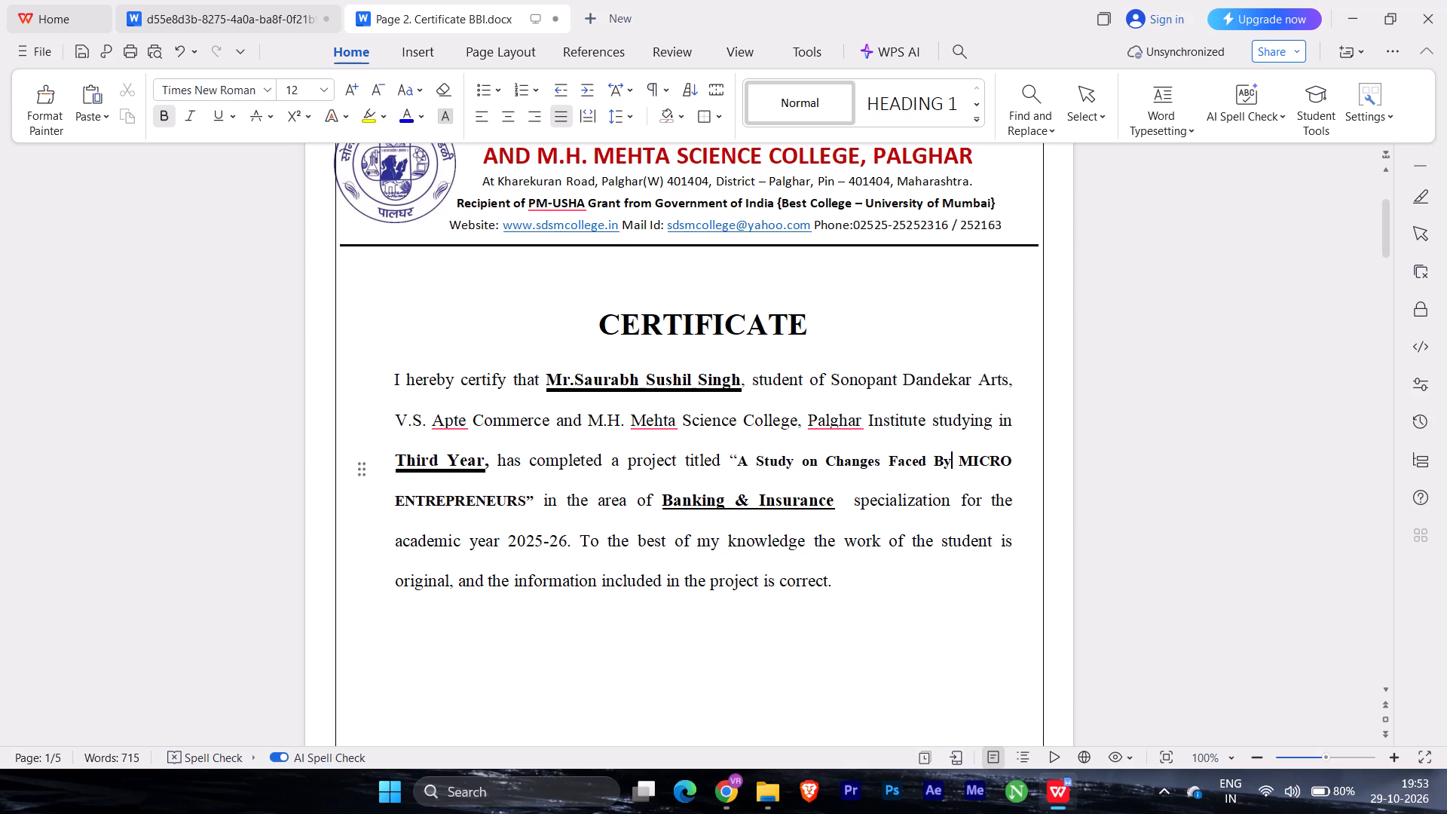
Retype "MICRO" as "Micro" in the first certificate's project title.
{"action": "left_click", "coordinate": [1011, 464]}
{"action": "key", "text": "BackSpace"}
{"action": "key", "text": "BackSpace"}
{"action": "key", "text": "BackSpace"}
{"action": "key", "text": "BackSpace"}
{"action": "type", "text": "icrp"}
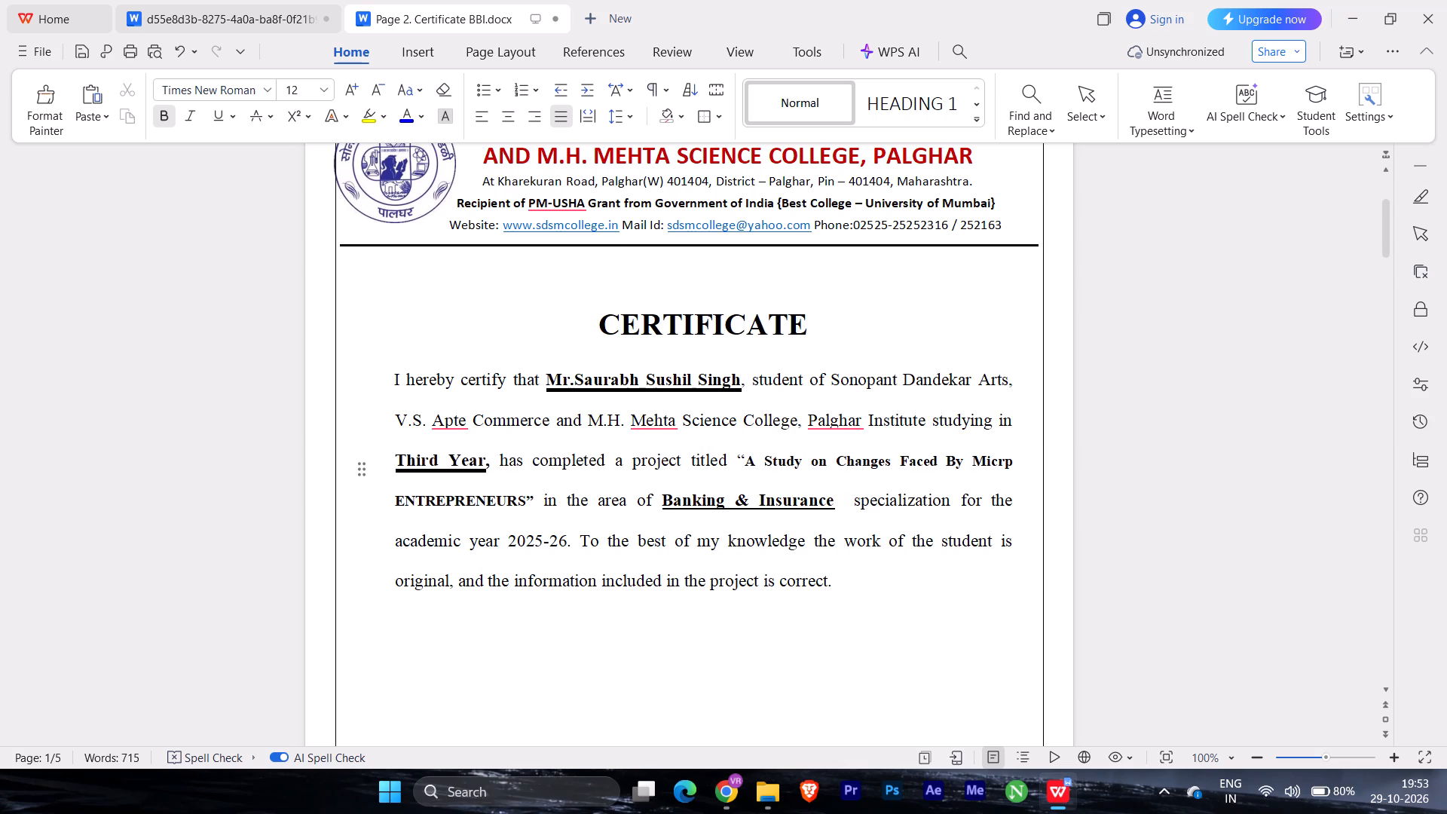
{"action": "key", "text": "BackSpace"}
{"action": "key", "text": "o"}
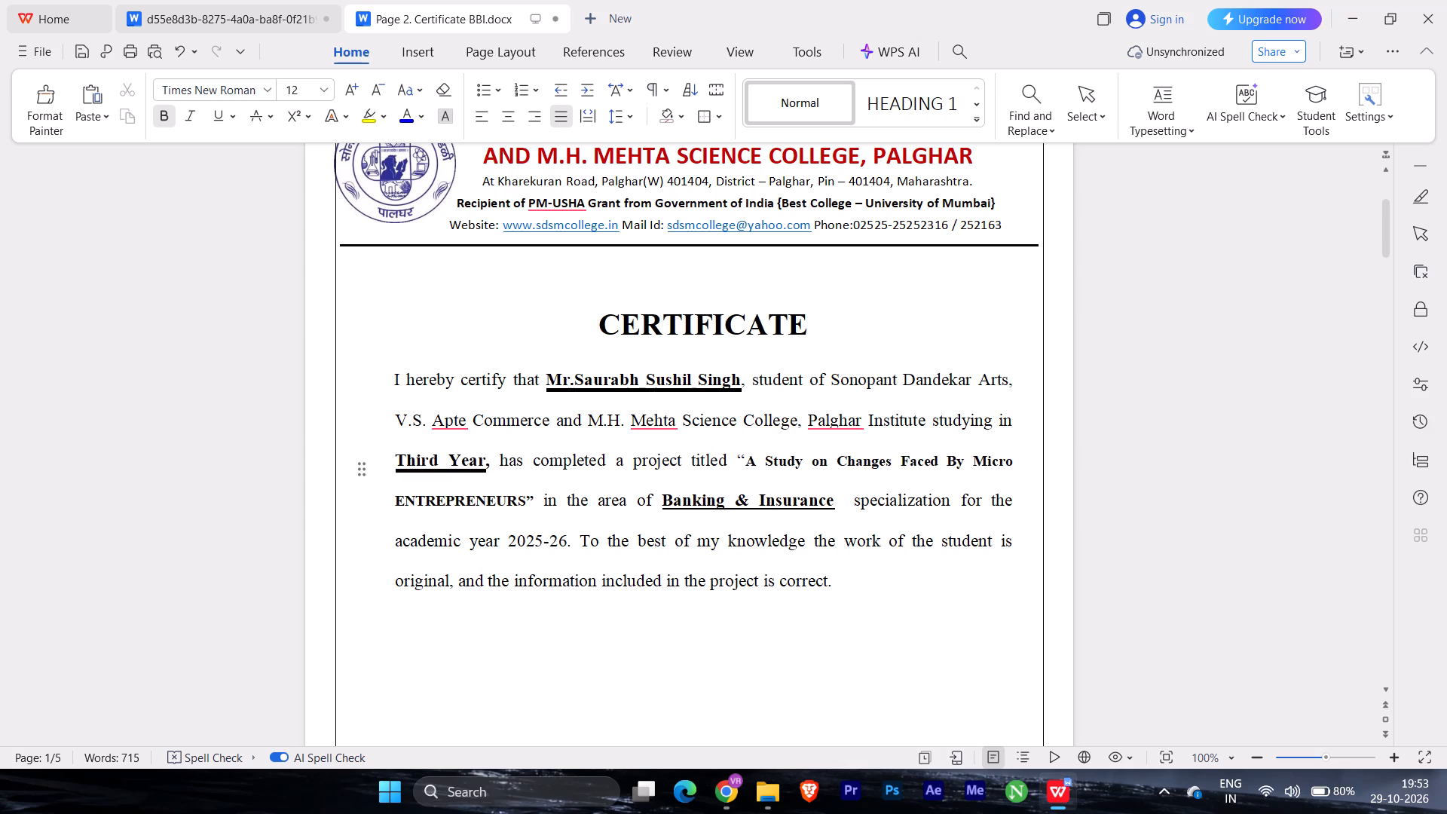
Retype "ENTREPRENEURS" as "Entrepreneurs" before the closing quotation mark of the first certificate's project title.
{"action": "left_click", "coordinate": [524, 498]}
{"action": "key", "text": "BackSpace"}
{"action": "key", "text": "BackSpace"}
{"action": "key", "text": "BackSpace"}
{"action": "key", "text": "BackSpace"}
{"action": "key", "text": "BackSpace"}
{"action": "key", "text": "BackSpace"}
{"action": "key", "text": "BackSpace"}
{"action": "key", "text": "BackSpace"}
{"action": "key", "text": "BackSpace"}
{"action": "key", "text": "BackSpace"}
{"action": "key", "text": "BackSpace"}
{"action": "key", "text": "BackSpace"}
{"action": "key", "text": "BackSpace"}
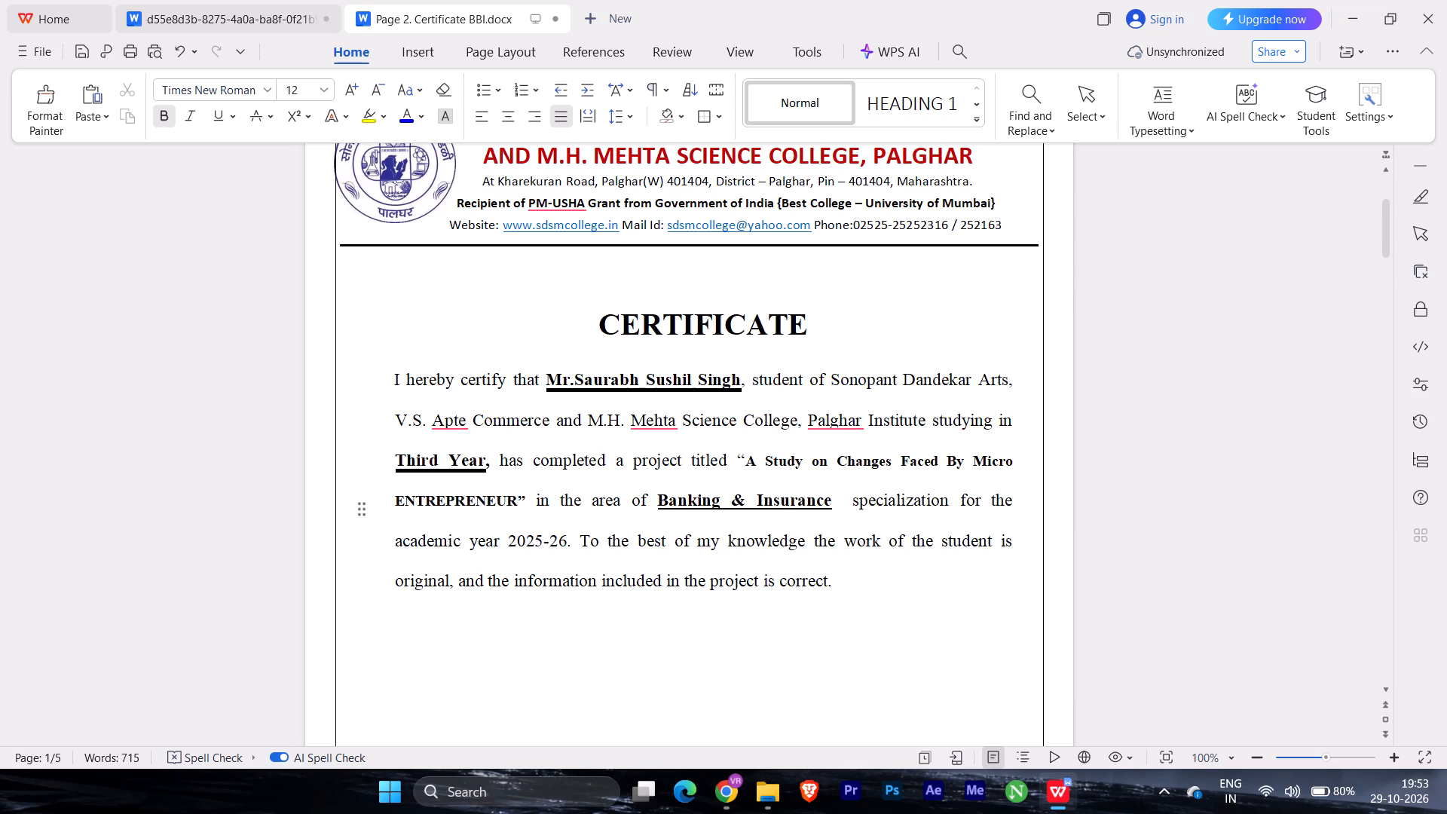
{"action": "key", "text": "BackSpace"}
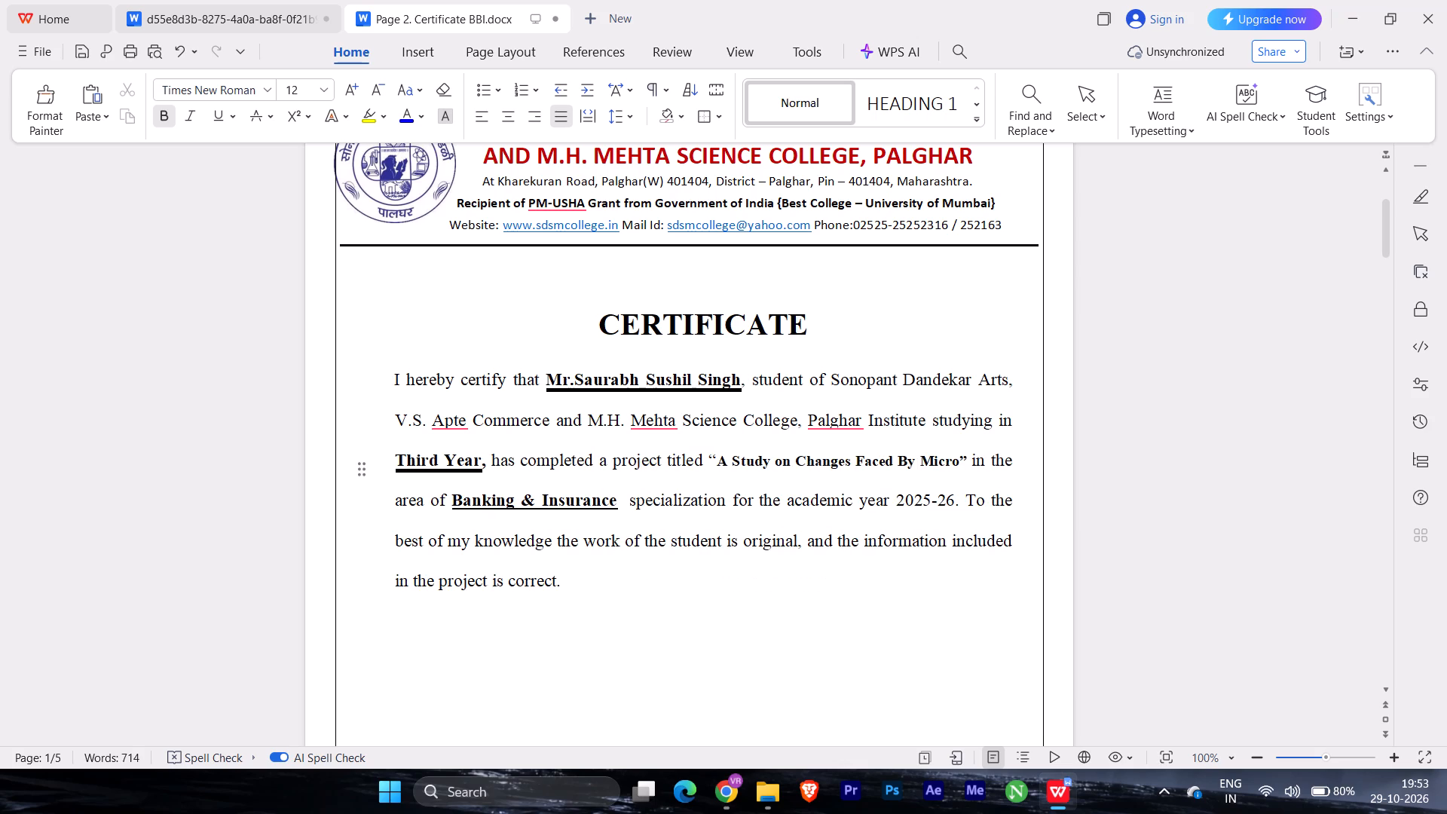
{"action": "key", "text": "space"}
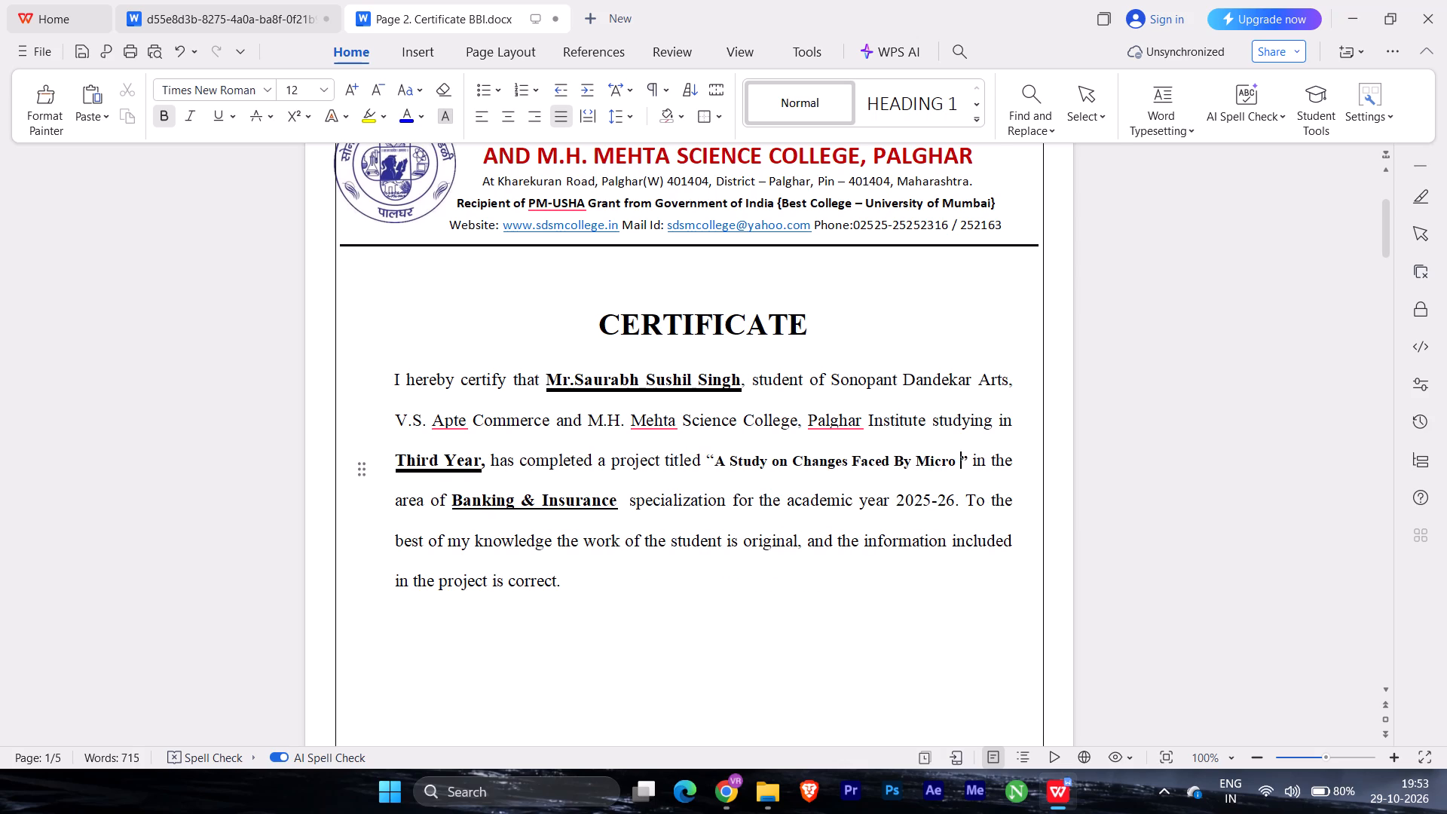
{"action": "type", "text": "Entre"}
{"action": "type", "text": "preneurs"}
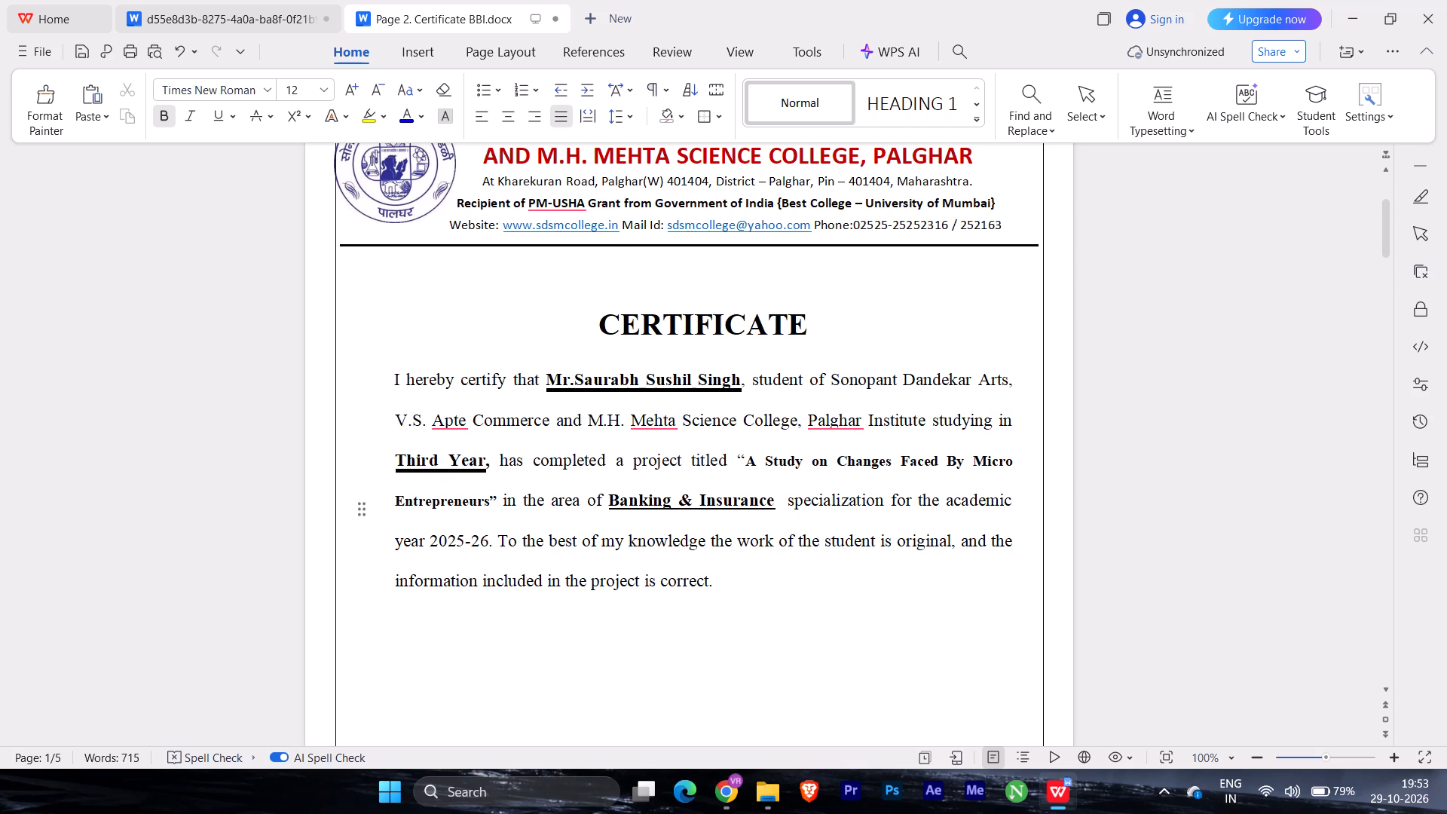
Format the first certificate's whole project title, including both quotation marks, as size 12, bold and underlined.
{"action": "left_click_drag", "start_coordinate": [735, 458], "coordinate": [494, 506]}
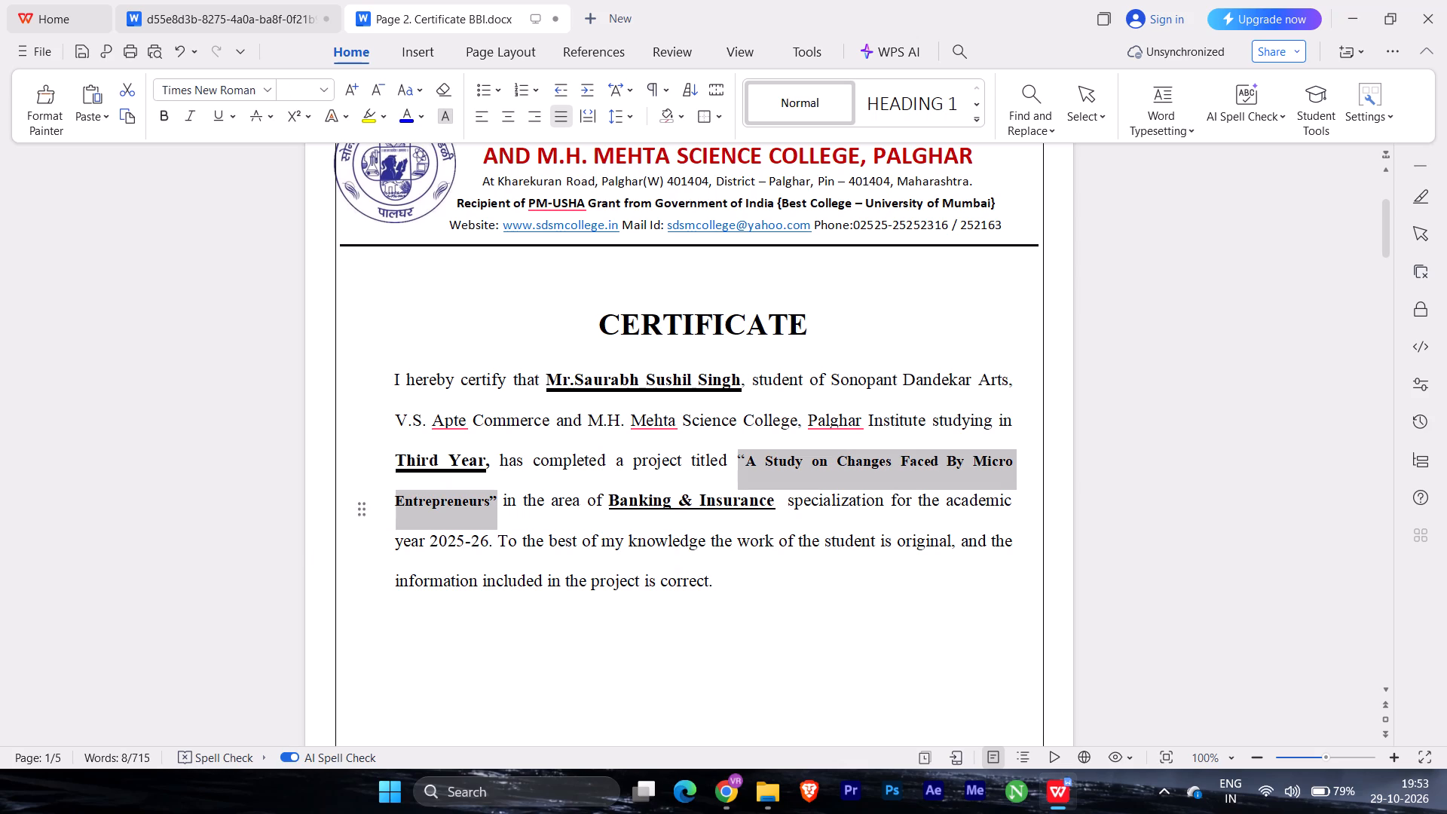
{"action": "left_click", "coordinate": [561, 546]}
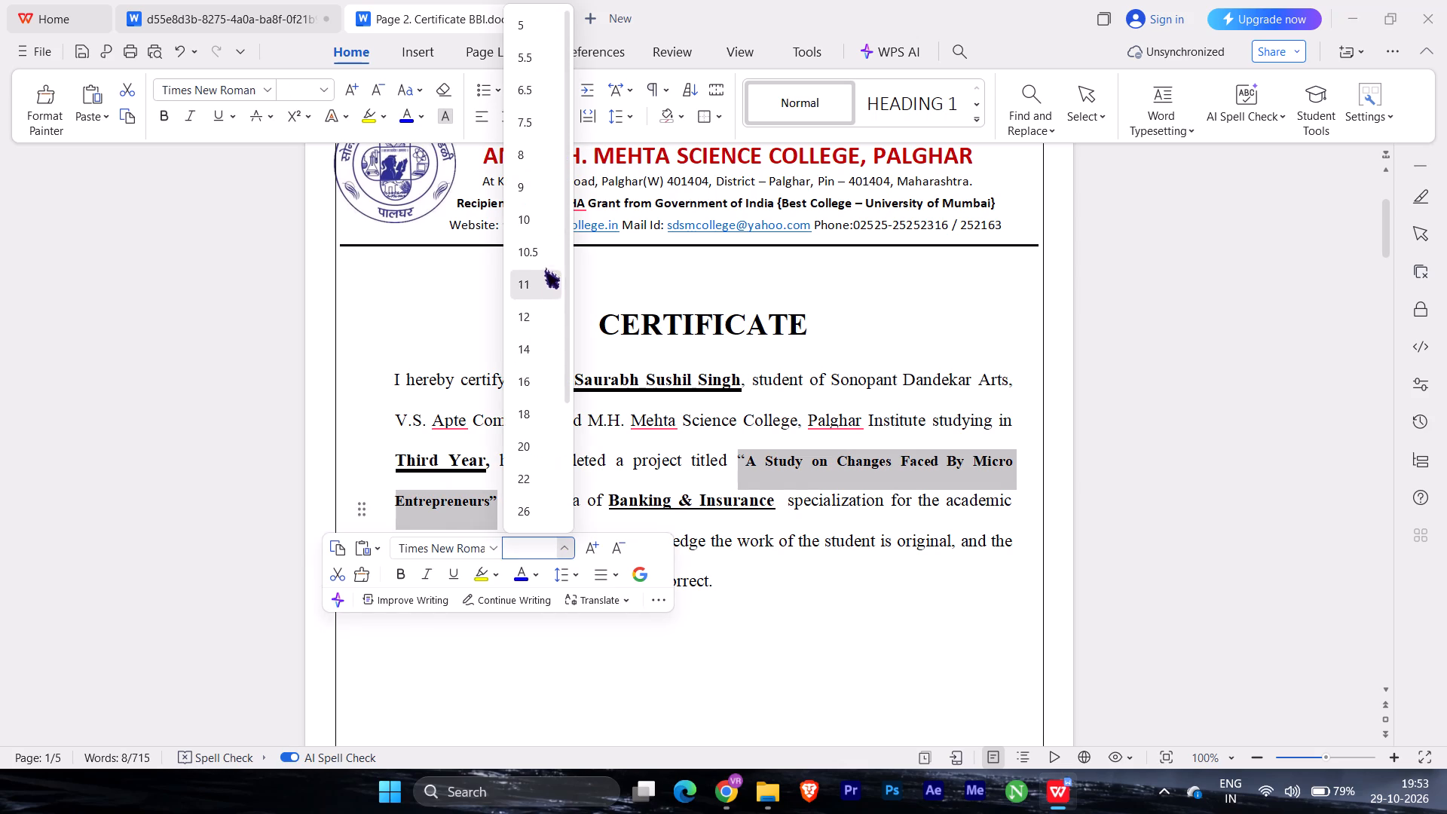
{"action": "left_click", "coordinate": [539, 313]}
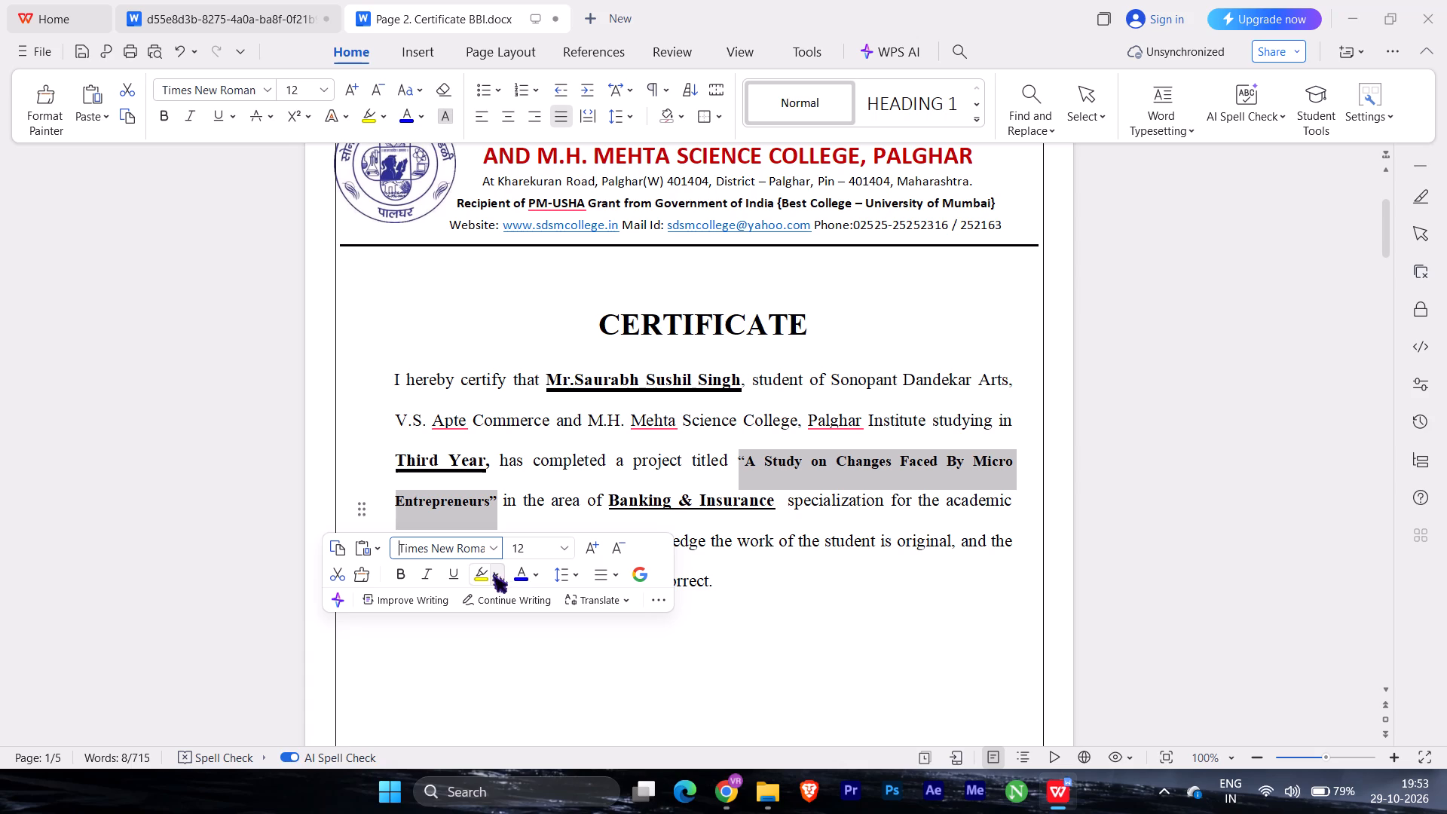
{"action": "left_click", "coordinate": [405, 572]}
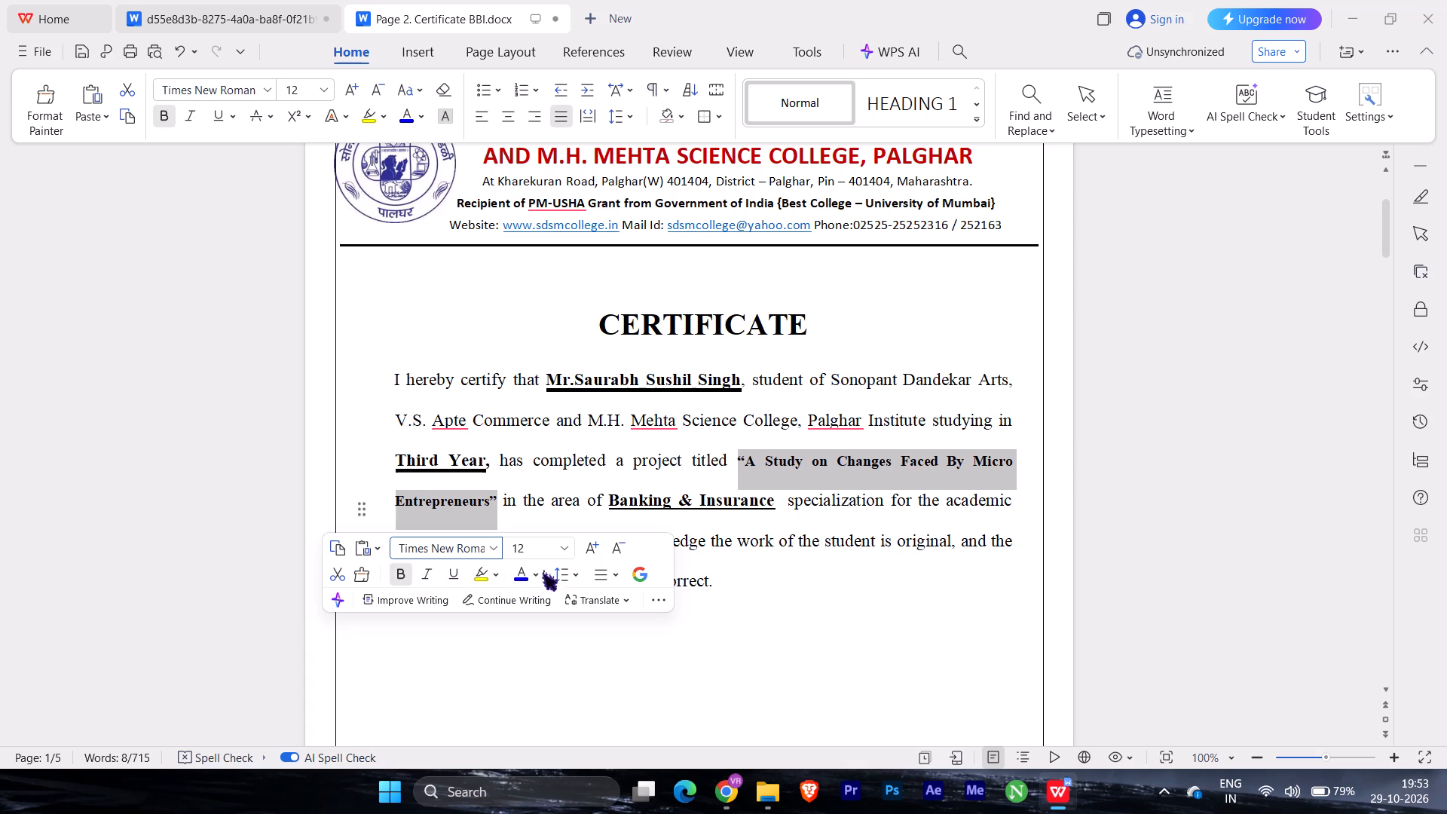
{"action": "left_click", "coordinate": [452, 572]}
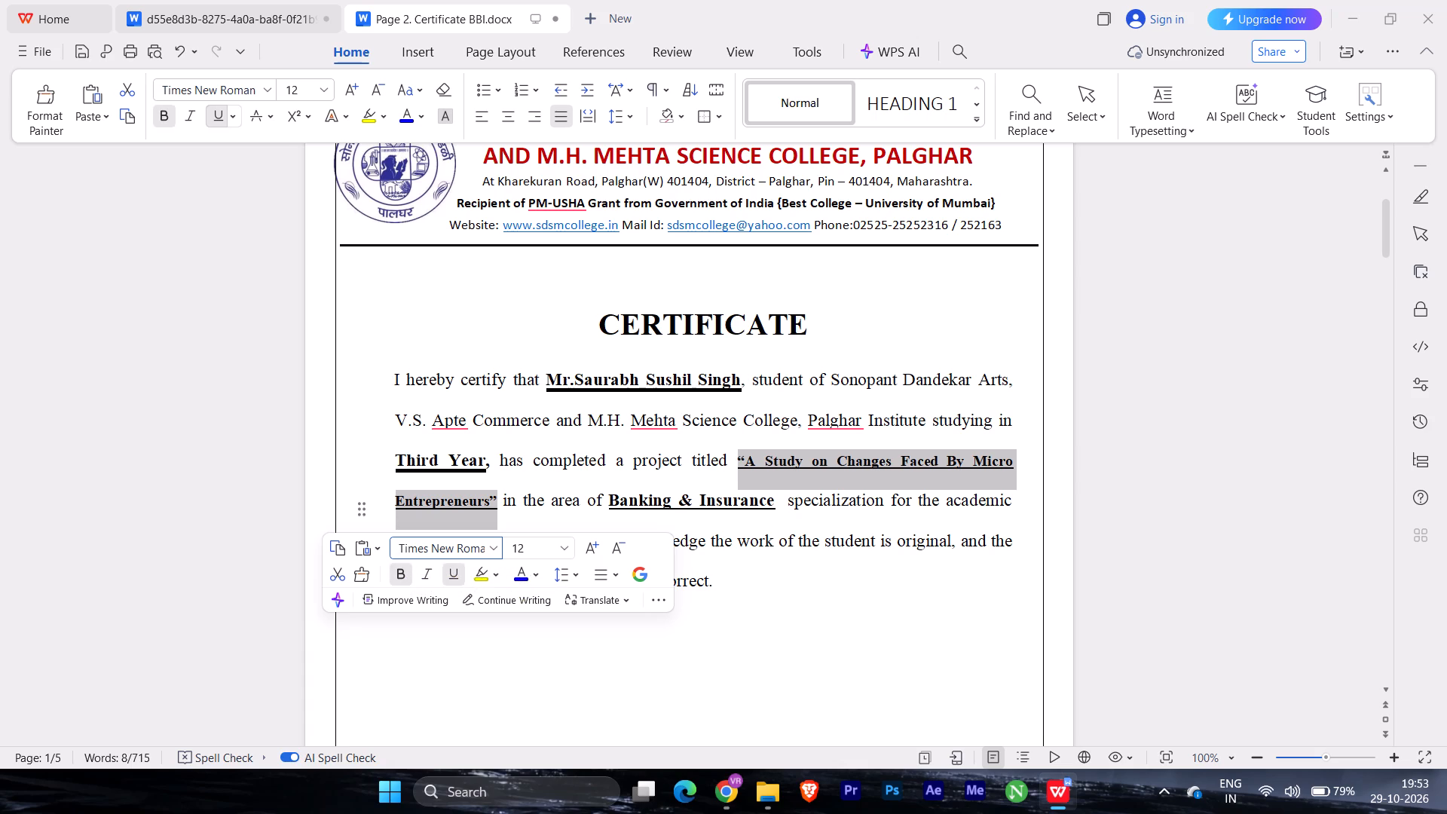
{"action": "left_click", "coordinate": [669, 467]}
Check the font size of "Banking & Insurance" and set the first certificate's quoted project title to size 14.
{"action": "left_click_drag", "start_coordinate": [610, 500], "coordinate": [668, 492]}
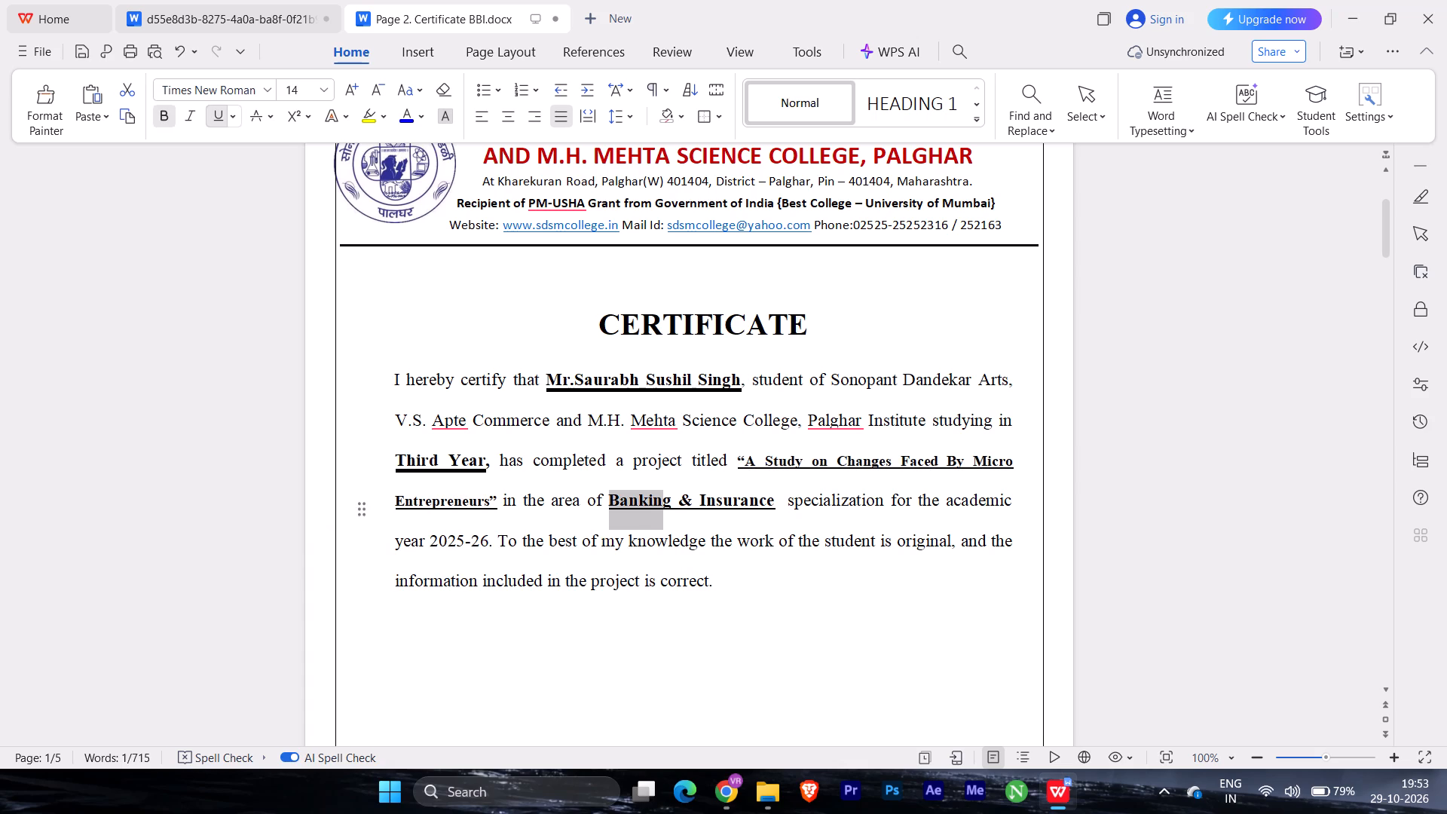
{"action": "left_click_drag", "start_coordinate": [668, 492], "coordinate": [670, 492]}
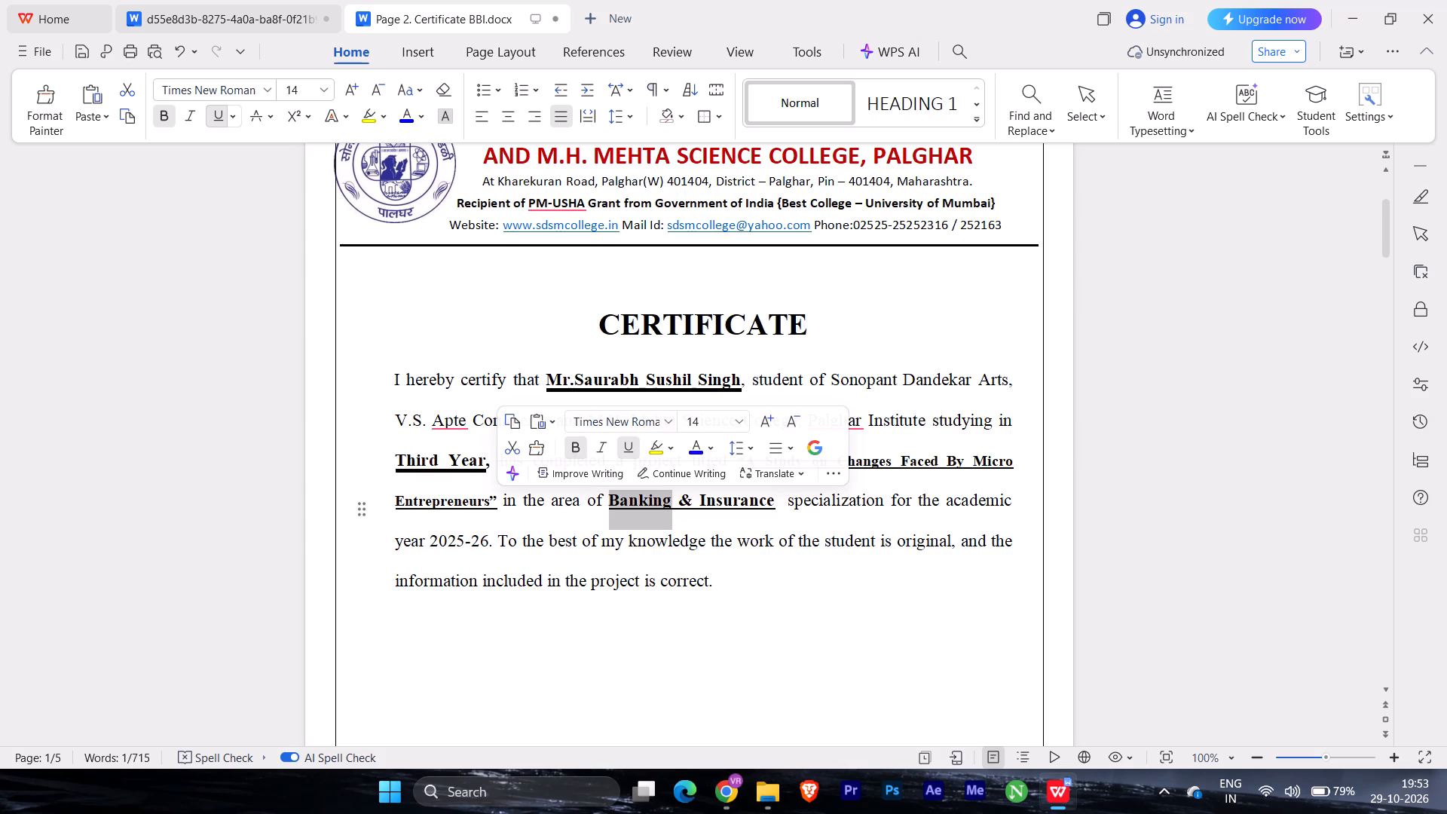
{"action": "left_click", "coordinate": [700, 504]}
{"action": "left_click", "coordinate": [736, 457]}
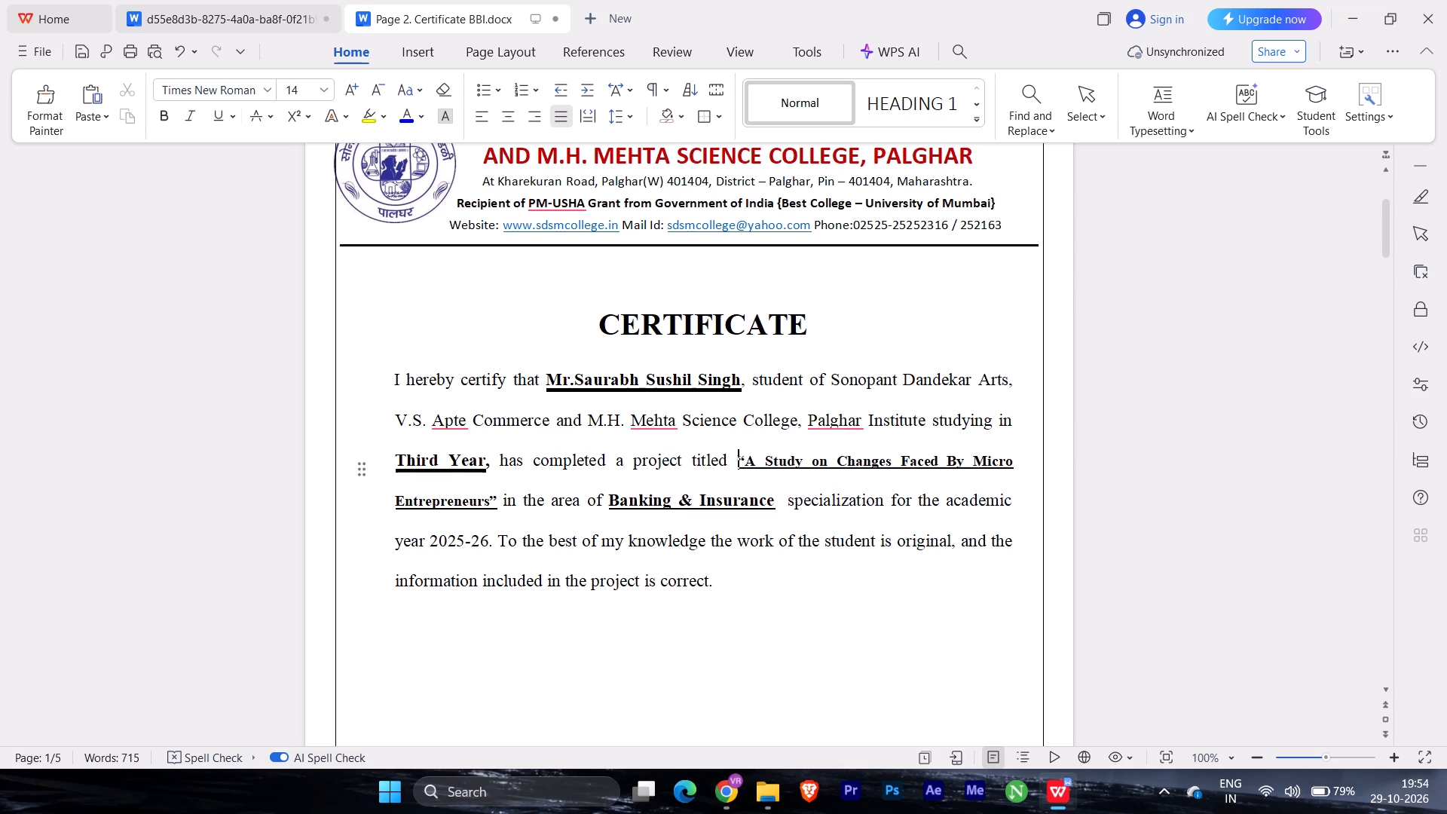
{"action": "left_click_drag", "start_coordinate": [736, 461], "coordinate": [540, 493]}
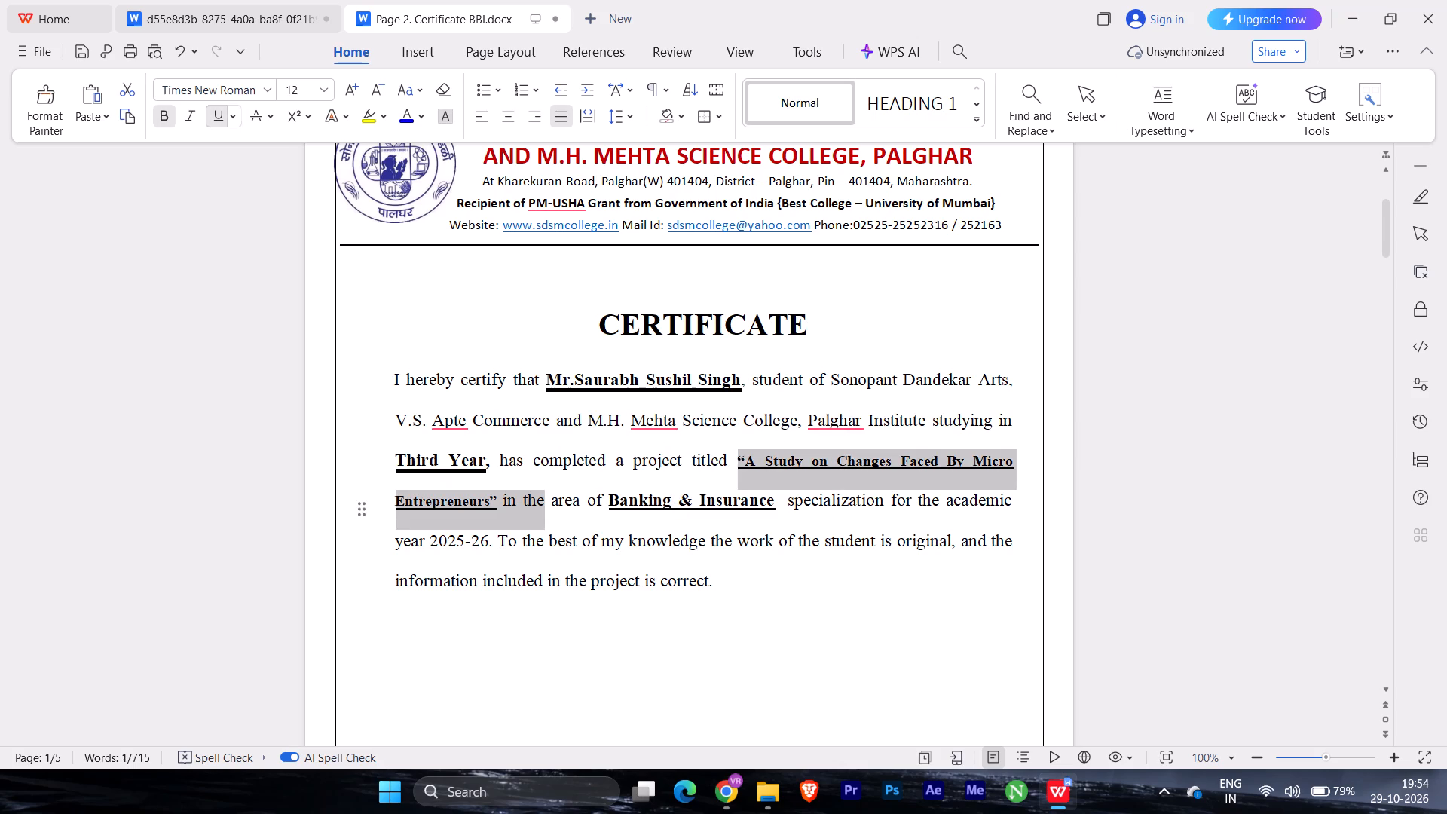
{"action": "left_click_drag", "start_coordinate": [540, 493], "coordinate": [494, 499]}
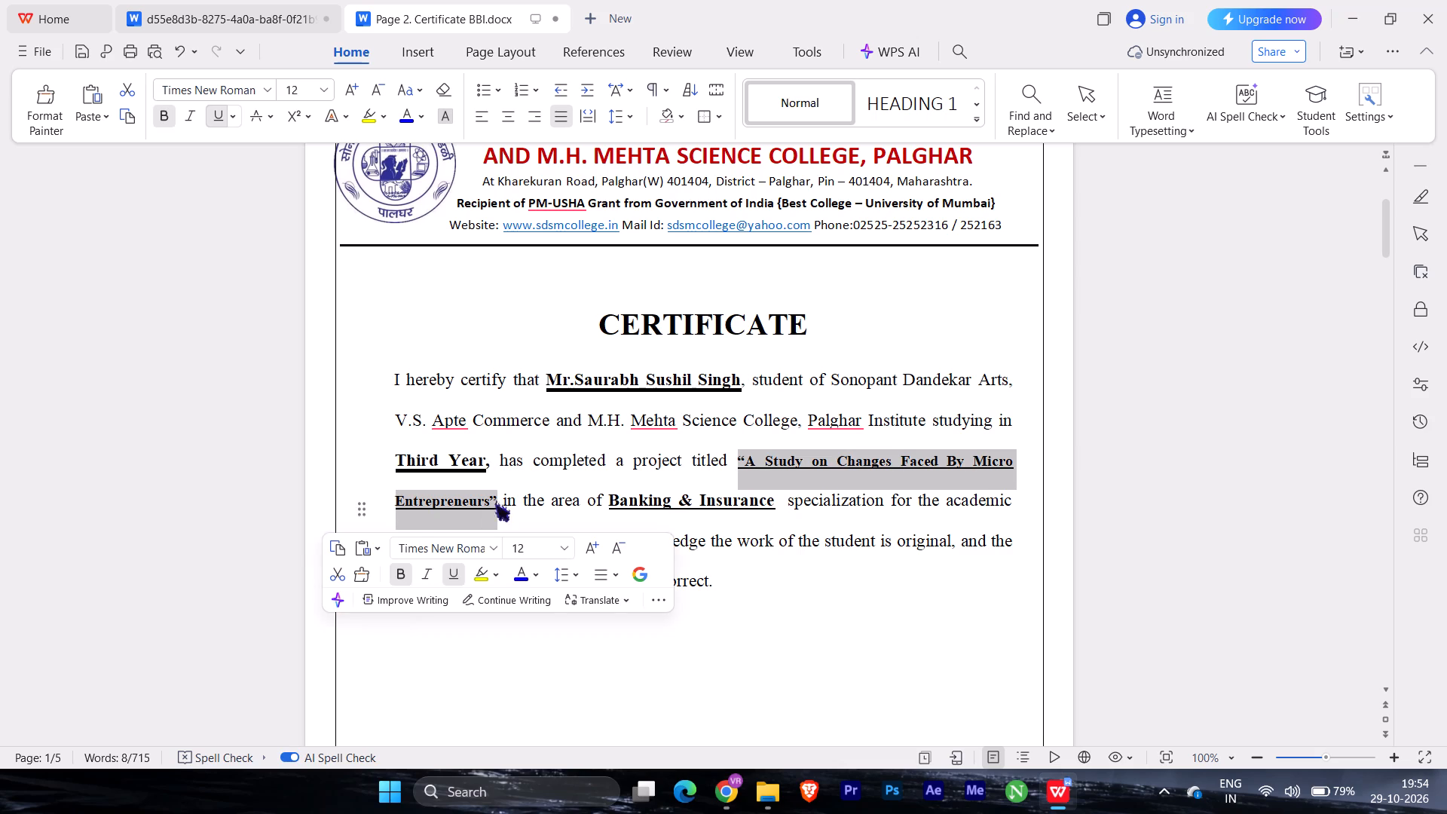
{"action": "left_click", "coordinate": [545, 556]}
{"action": "left_click", "coordinate": [558, 543]}
{"action": "left_click", "coordinate": [536, 339]}
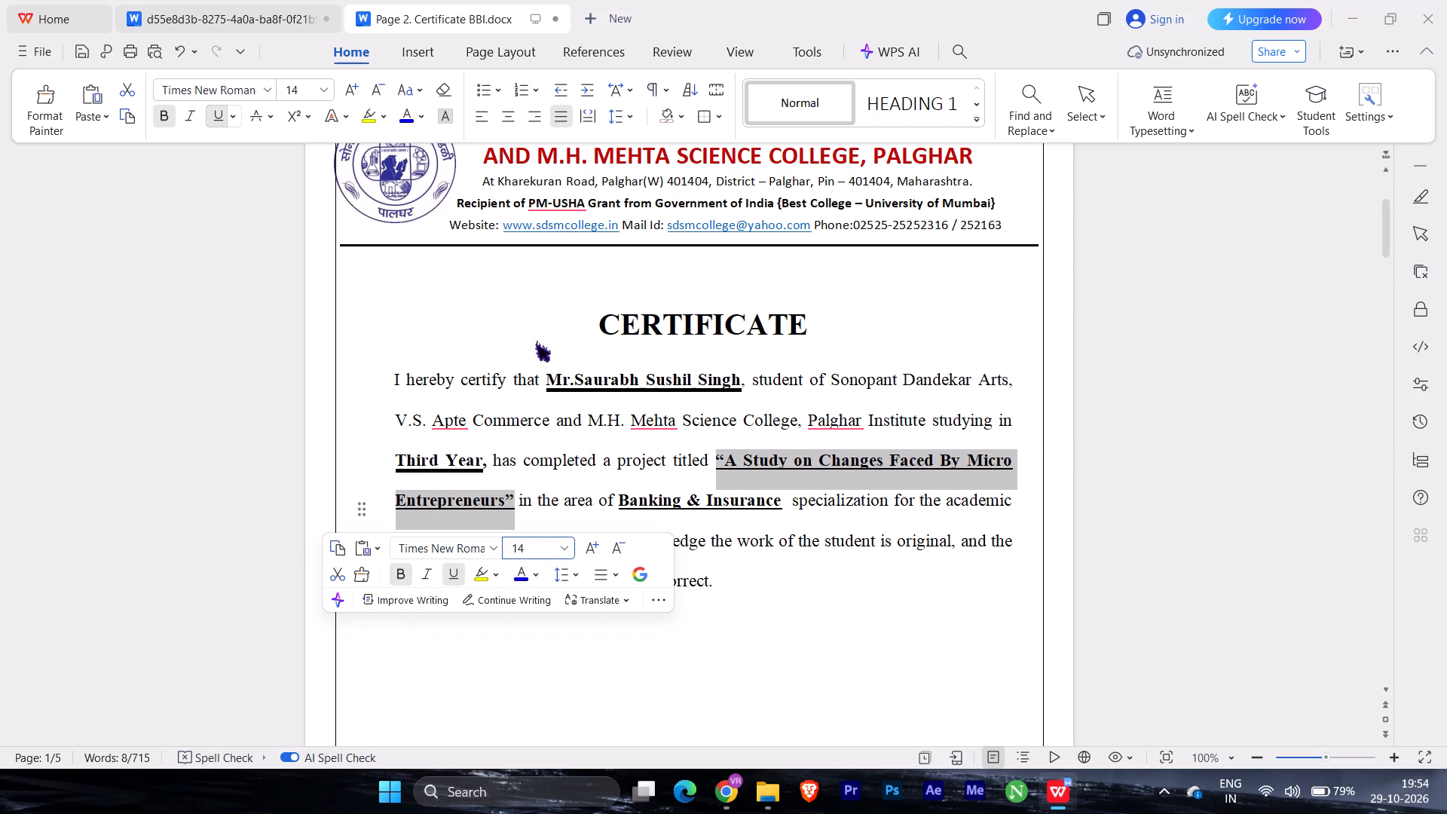
Copy the first certificate's quoted project title, including both quotation marks.
{"action": "left_click", "coordinate": [588, 473]}
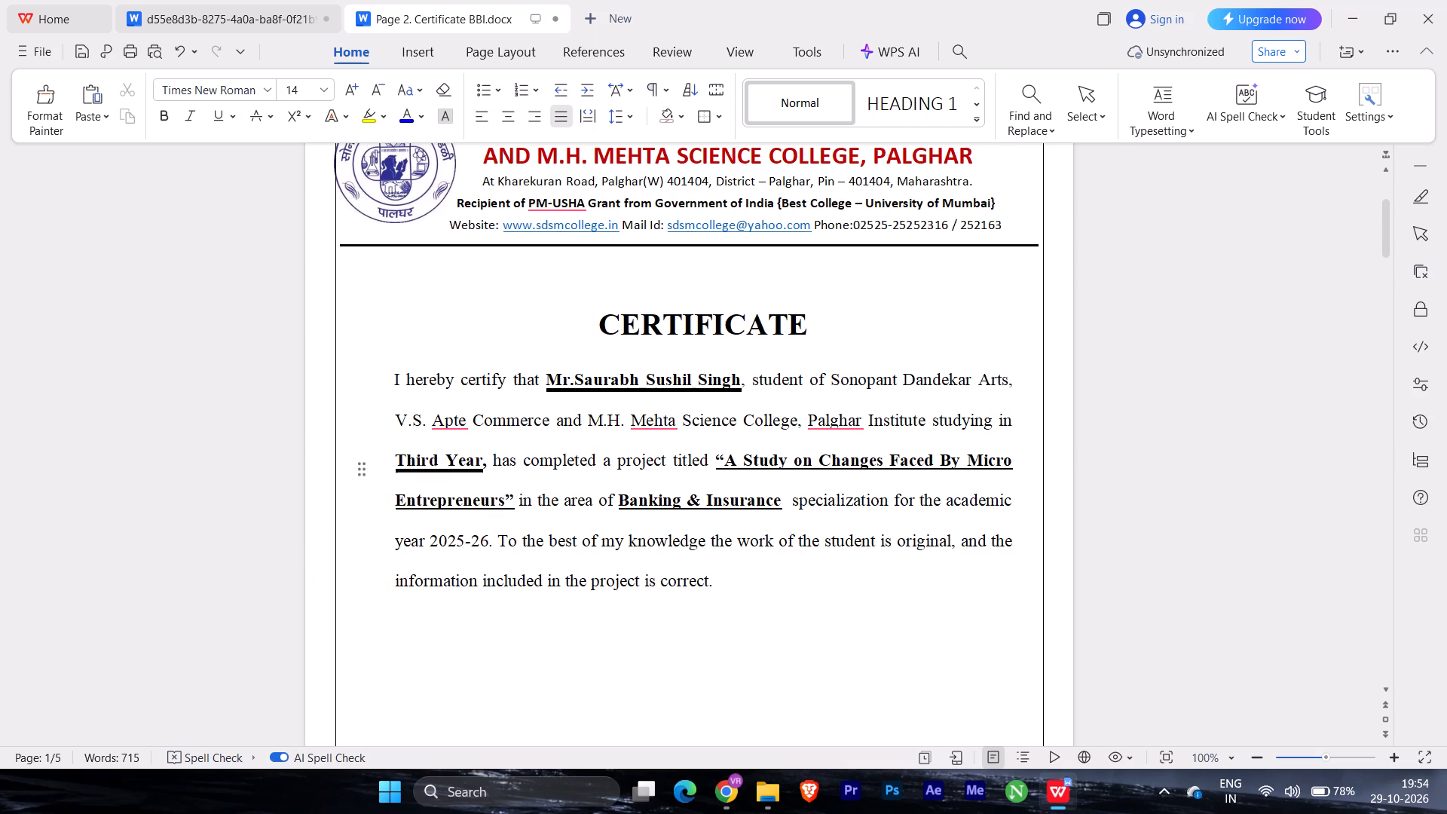
{"action": "left_click_drag", "start_coordinate": [712, 457], "coordinate": [625, 497]}
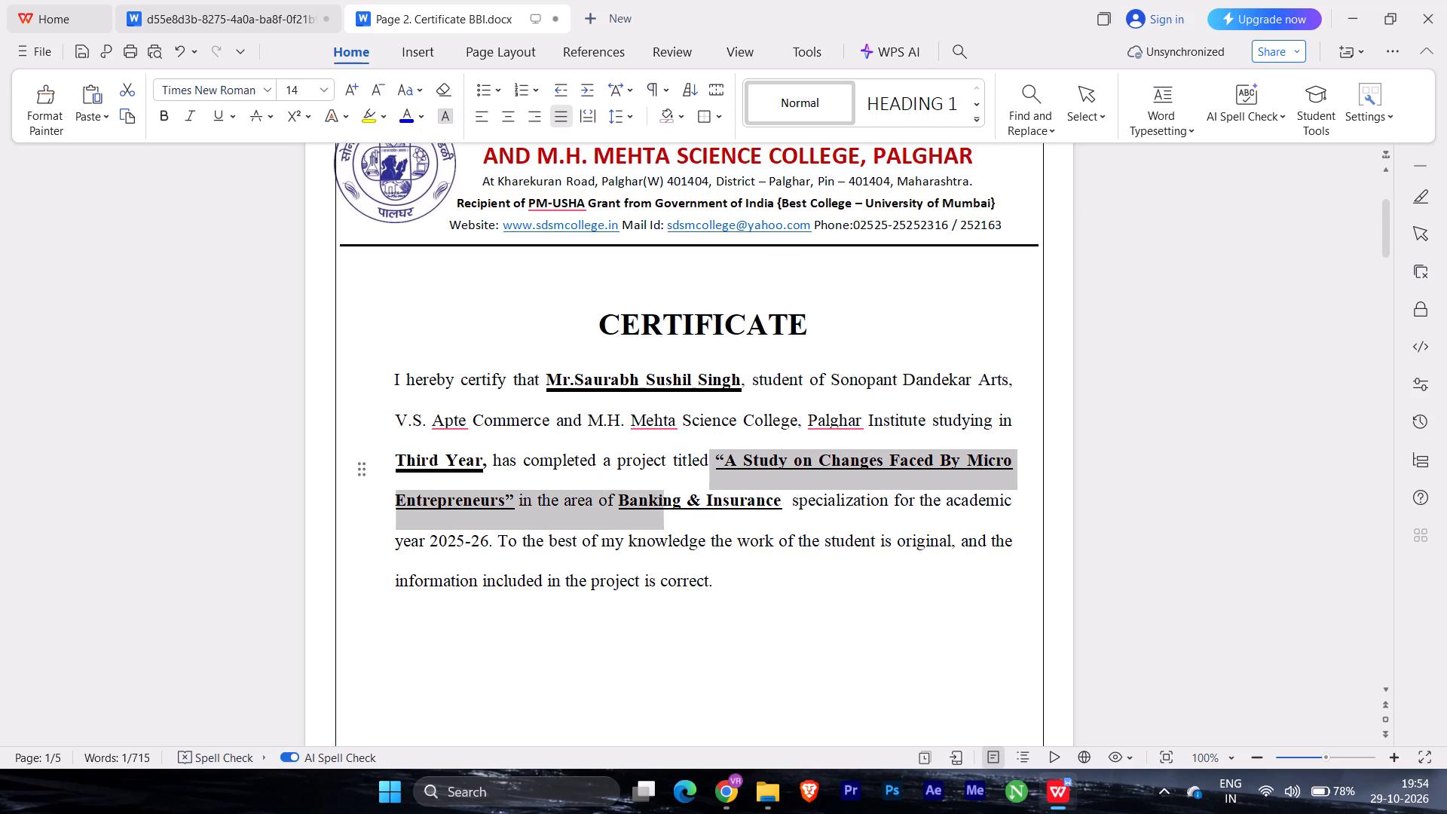
{"action": "left_click_drag", "start_coordinate": [625, 497], "coordinate": [513, 494]}
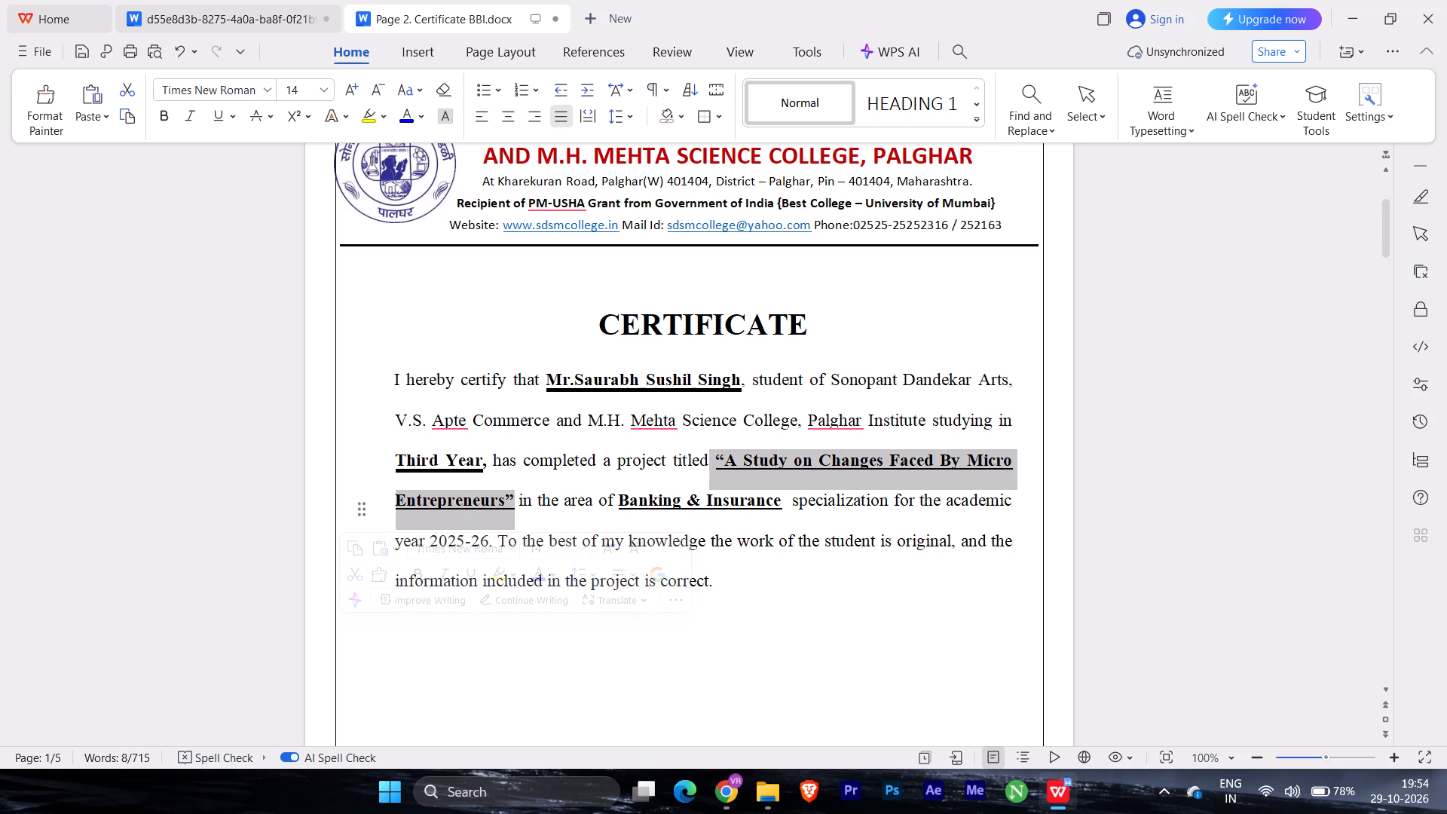
{"action": "key", "text": "ctrl+c"}
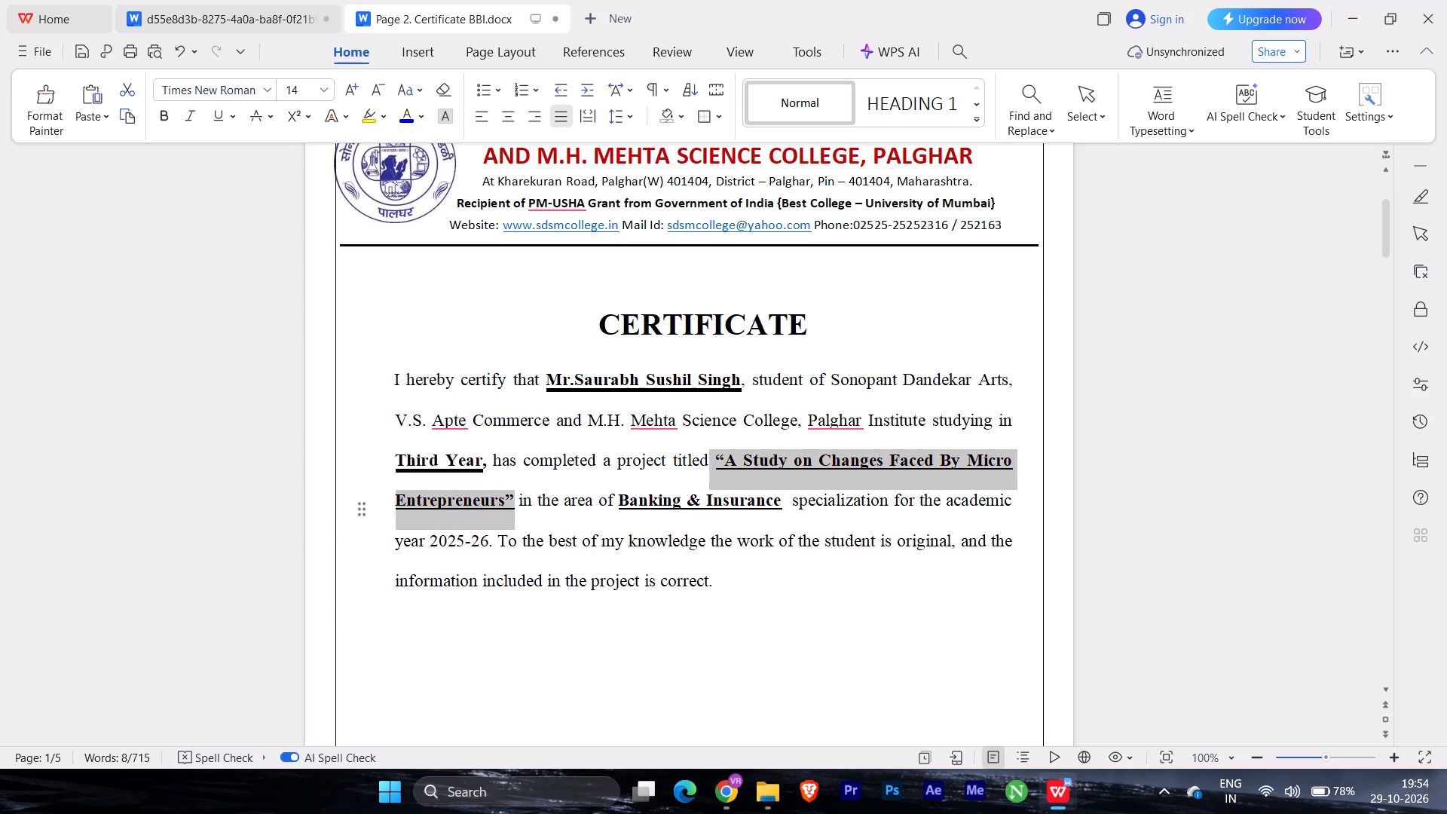
Replace the second certificate's project title with the copied “A Study on Changes Faced By Micro Entrepreneurs”.
{"action": "scroll", "coordinate": [686, 622], "scroll_direction": "down", "scroll_amount": 20}
{"action": "scroll", "coordinate": [686, 622], "scroll_direction": "down", "scroll_amount": 2}
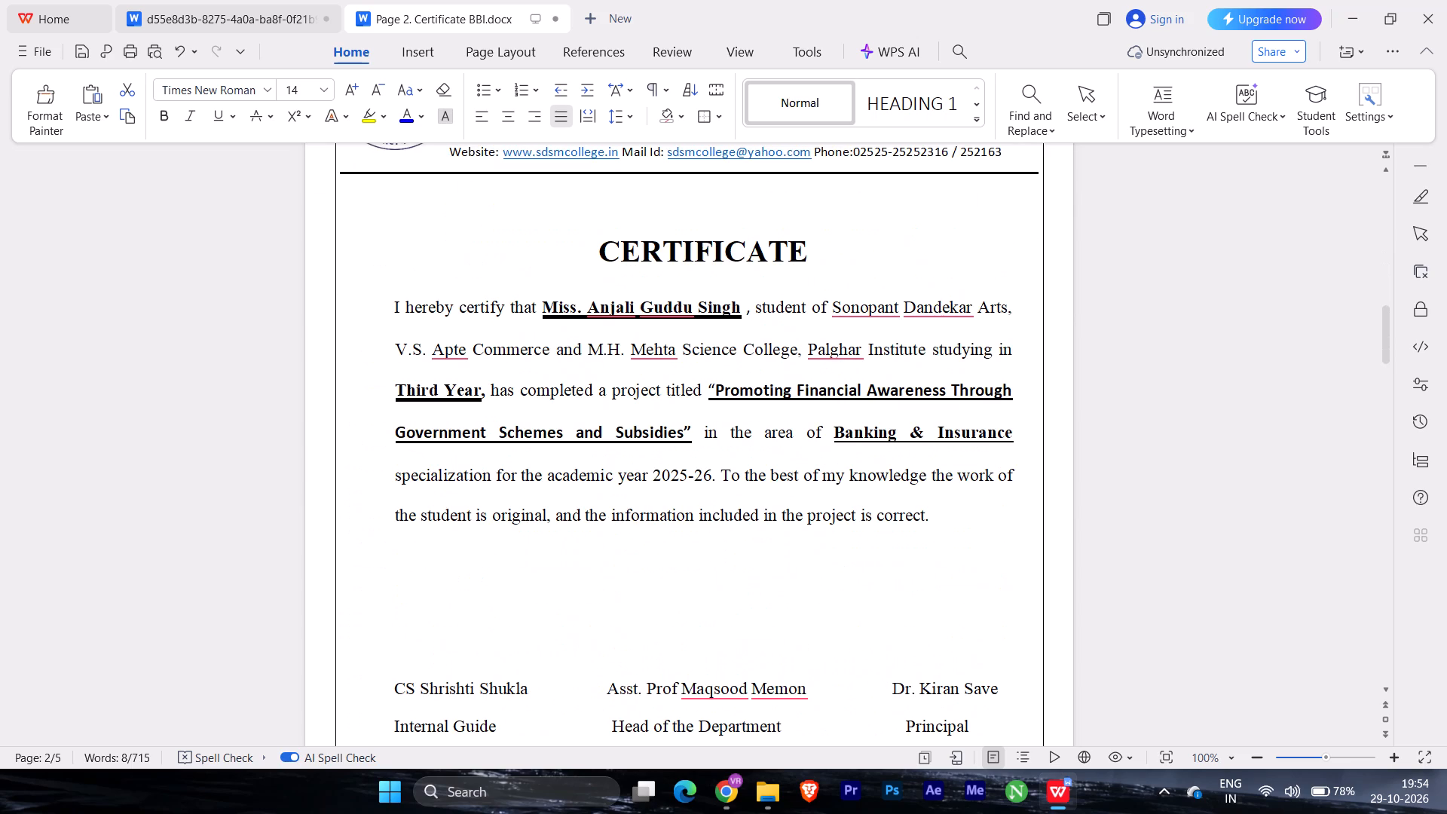
{"action": "left_click", "coordinate": [693, 433]}
{"action": "key", "text": "BackSpace"}
{"action": "key", "text": "BackSpace"}
{"action": "key", "text": "BackSpace"}
{"action": "key", "text": "BackSpace"}
{"action": "key", "text": "BackSpace"}
{"action": "key", "text": "BackSpace"}
{"action": "key", "text": "BackSpace"}
{"action": "key", "text": "BackSpace"}
{"action": "key", "text": "BackSpace"}
{"action": "key", "text": "BackSpace"}
{"action": "key", "text": "BackSpace"}
{"action": "key", "text": "BackSpace"}
{"action": "key", "text": "BackSpace"}
{"action": "key", "text": "BackSpace"}
{"action": "key", "text": "BackSpace"}
{"action": "key", "text": "BackSpace"}
{"action": "key", "text": "BackSpace"}
{"action": "key", "text": "BackSpace"}
{"action": "key", "text": "BackSpace"}
{"action": "key", "text": "BackSpace"}
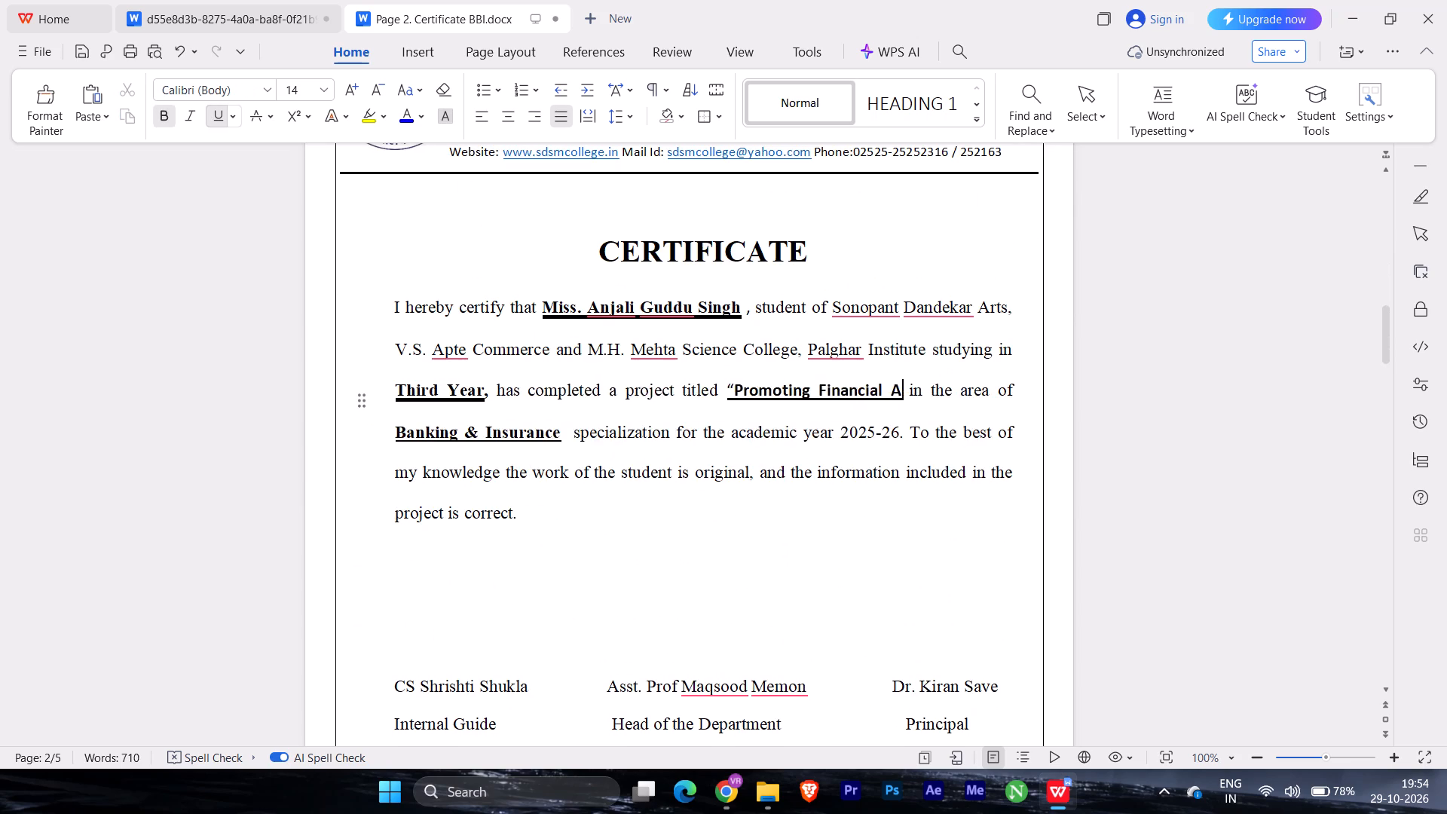
{"action": "key", "text": "BackSpace"}
{"action": "key", "text": "BackSpace"}
{"action": "key", "text": "BackSpace"}
{"action": "key", "text": "BackSpace"}
{"action": "key", "text": "BackSpace"}
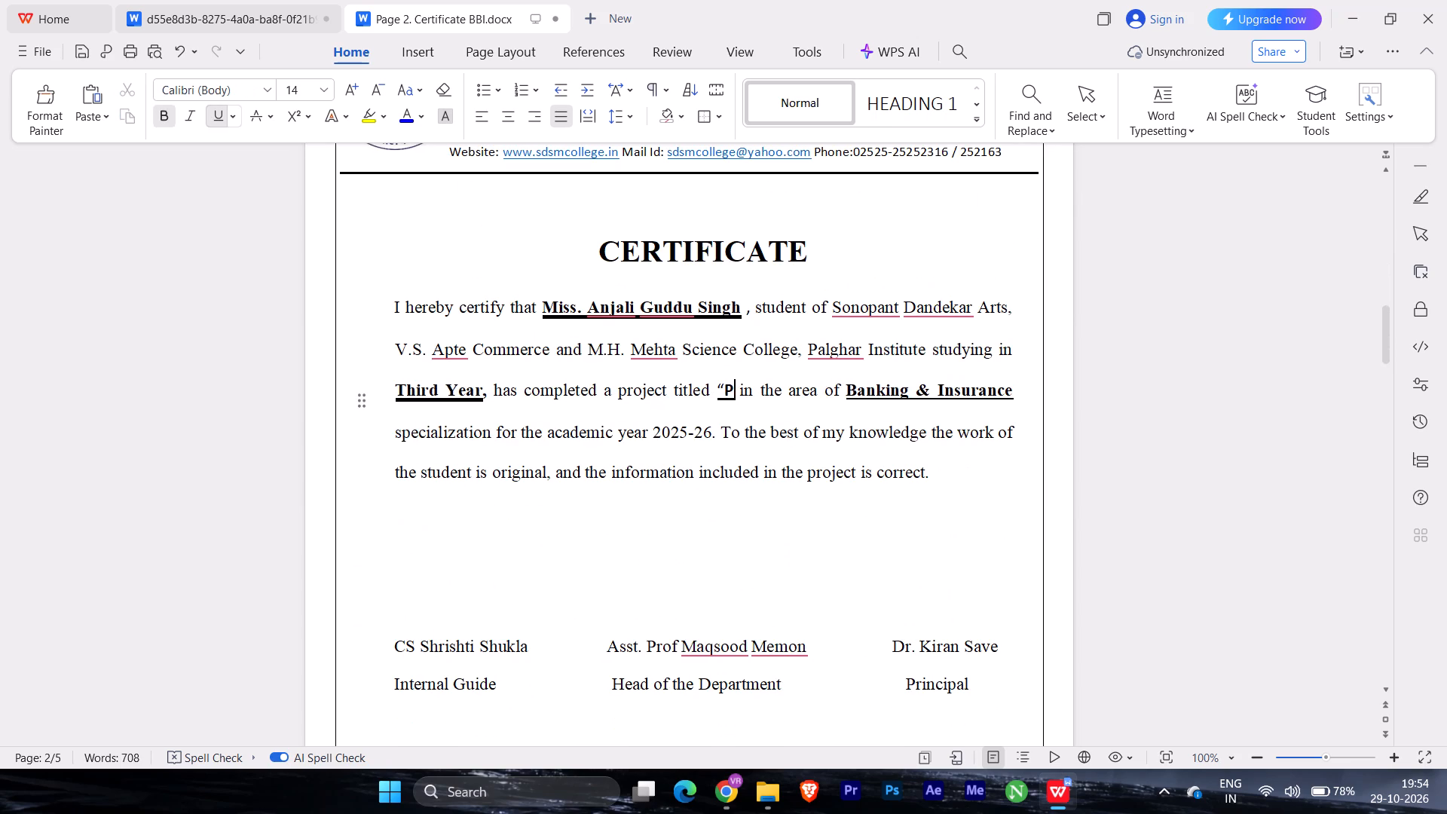
{"action": "key", "text": "BackSpace"}
{"action": "key", "text": "BackSpace"}
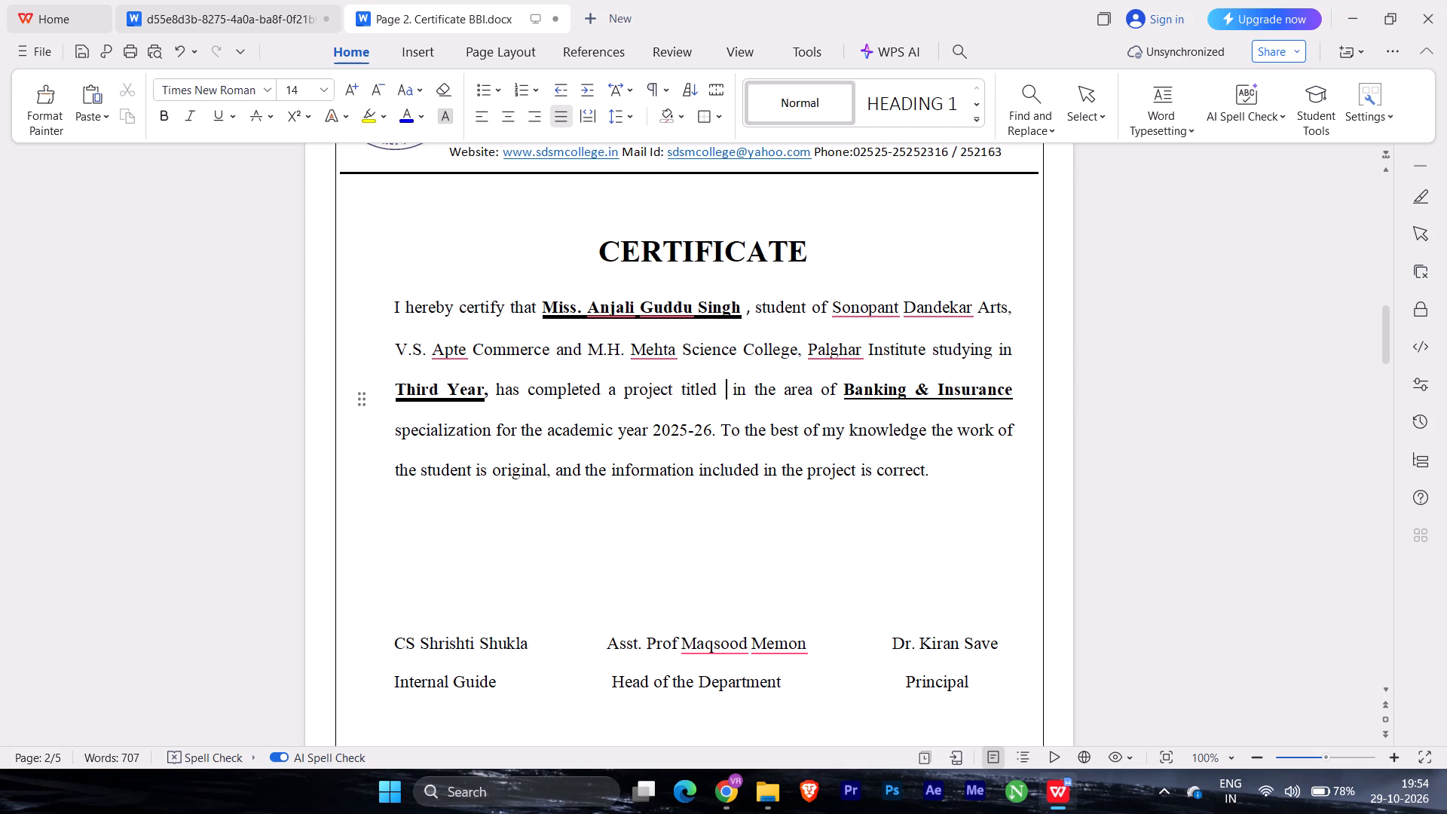
{"action": "key", "text": "ctrl+v"}
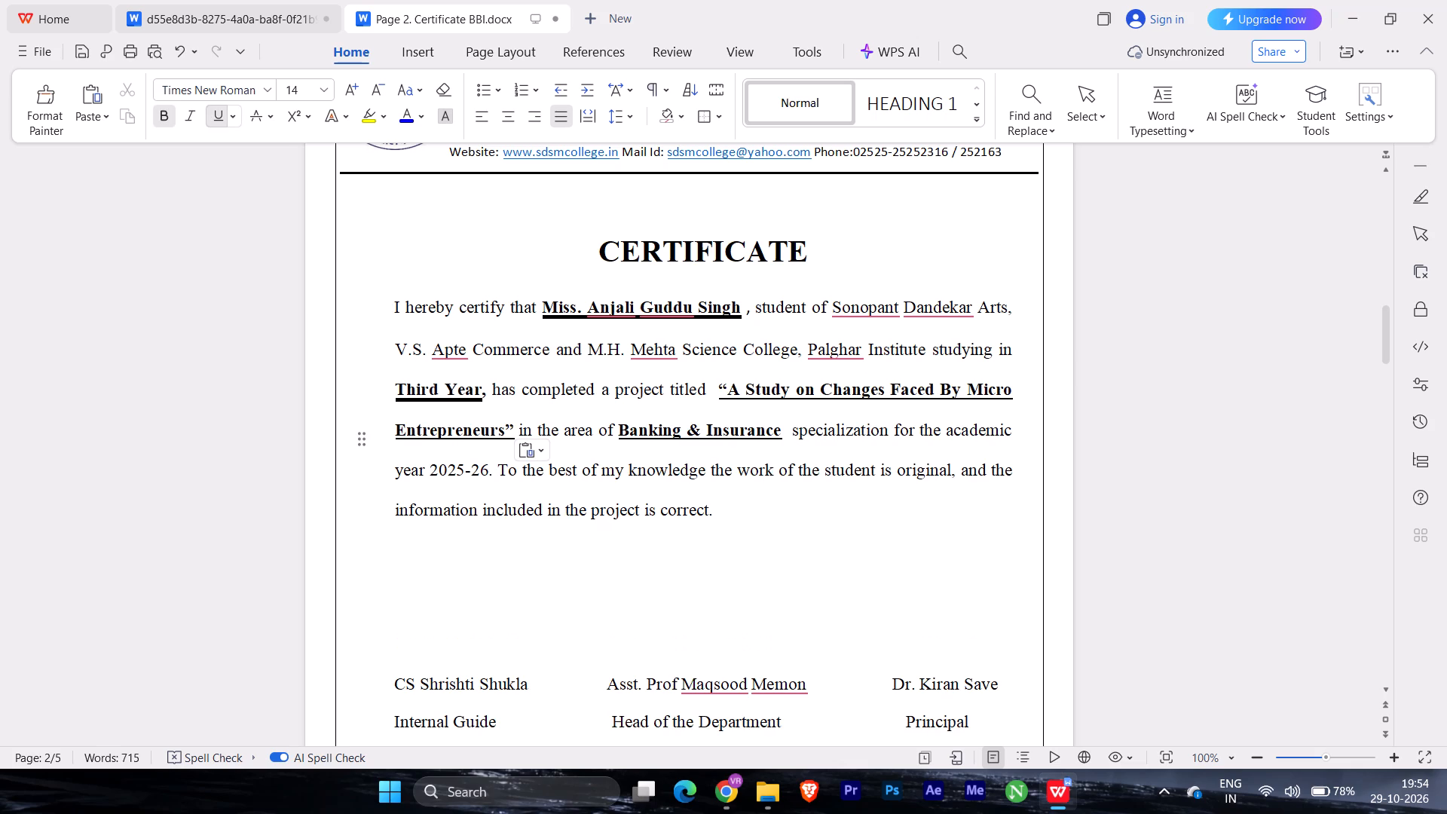
{"action": "left_click", "coordinate": [751, 541]}
Replace the third certificate's project title with the copied “A Study on Changes Faced By Micro Entrepreneurs”.
{"action": "scroll", "coordinate": [773, 574], "scroll_direction": "down", "scroll_amount": 2}
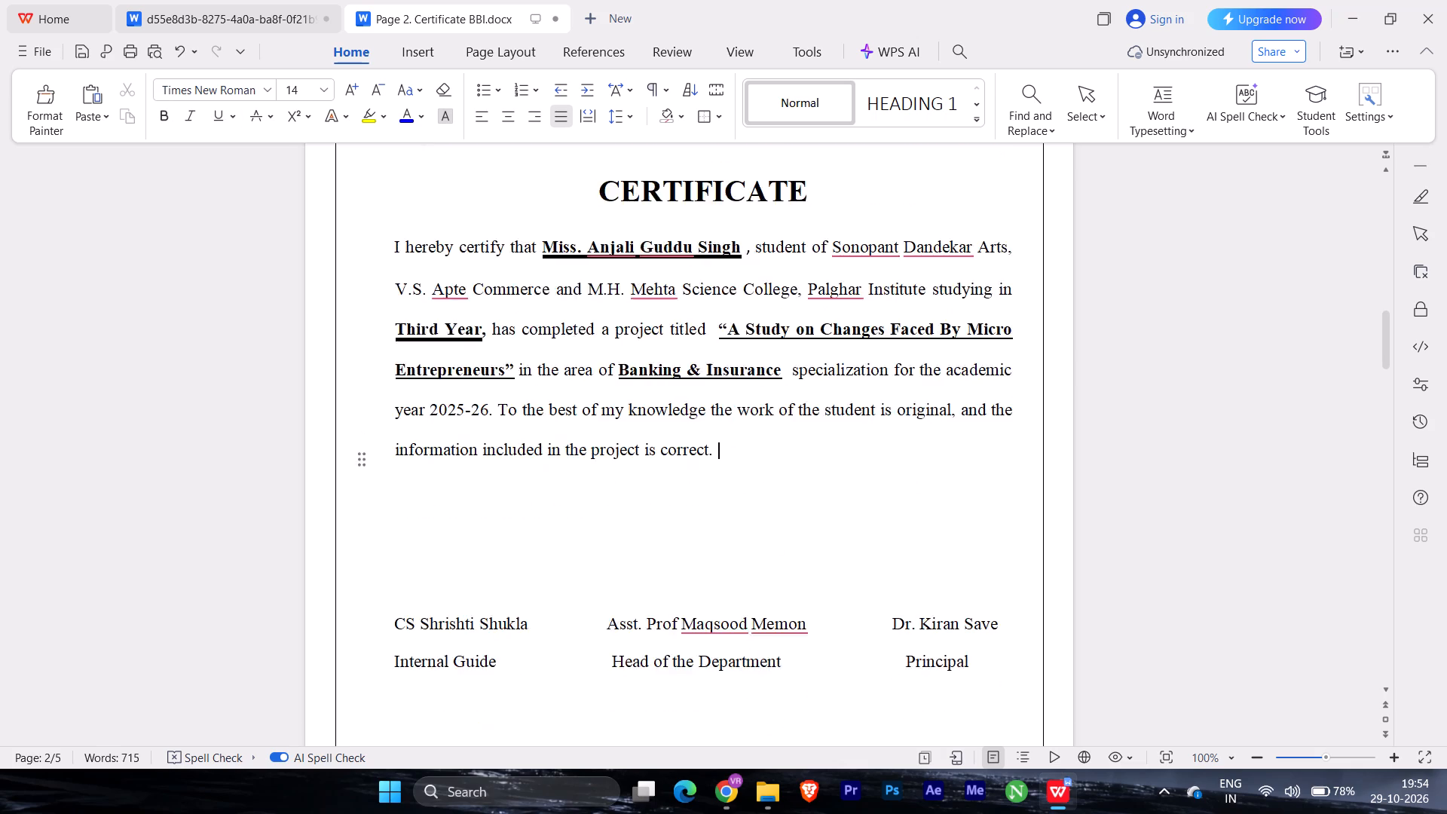
{"action": "scroll", "coordinate": [773, 574], "scroll_direction": "down", "scroll_amount": 15}
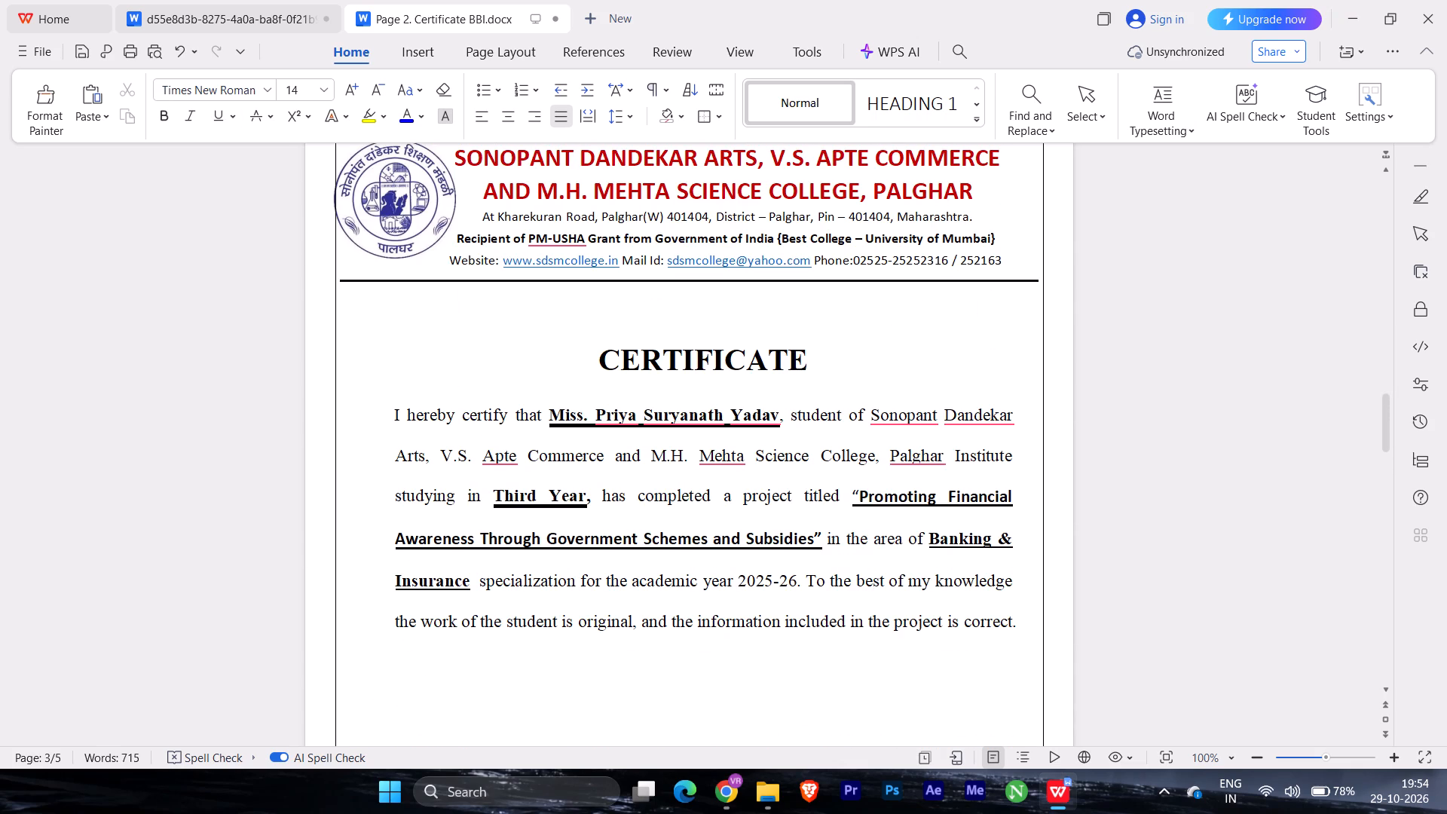
{"action": "left_click", "coordinate": [821, 539]}
{"action": "key", "text": "BackSpace"}
{"action": "key", "text": "BackSpace"}
{"action": "key", "text": "BackSpace"}
{"action": "key", "text": "BackSpace"}
{"action": "key", "text": "BackSpace"}
{"action": "key", "text": "BackSpace"}
{"action": "key", "text": "BackSpace"}
{"action": "key", "text": "BackSpace"}
{"action": "key", "text": "BackSpace"}
{"action": "key", "text": "BackSpace"}
{"action": "key", "text": "BackSpace"}
{"action": "key", "text": "BackSpace"}
{"action": "key", "text": "BackSpace"}
{"action": "key", "text": "BackSpace"}
{"action": "key", "text": "BackSpace"}
{"action": "key", "text": "BackSpace"}
{"action": "key", "text": "BackSpace"}
{"action": "key", "text": "BackSpace"}
{"action": "key", "text": "BackSpace"}
{"action": "key", "text": "BackSpace"}
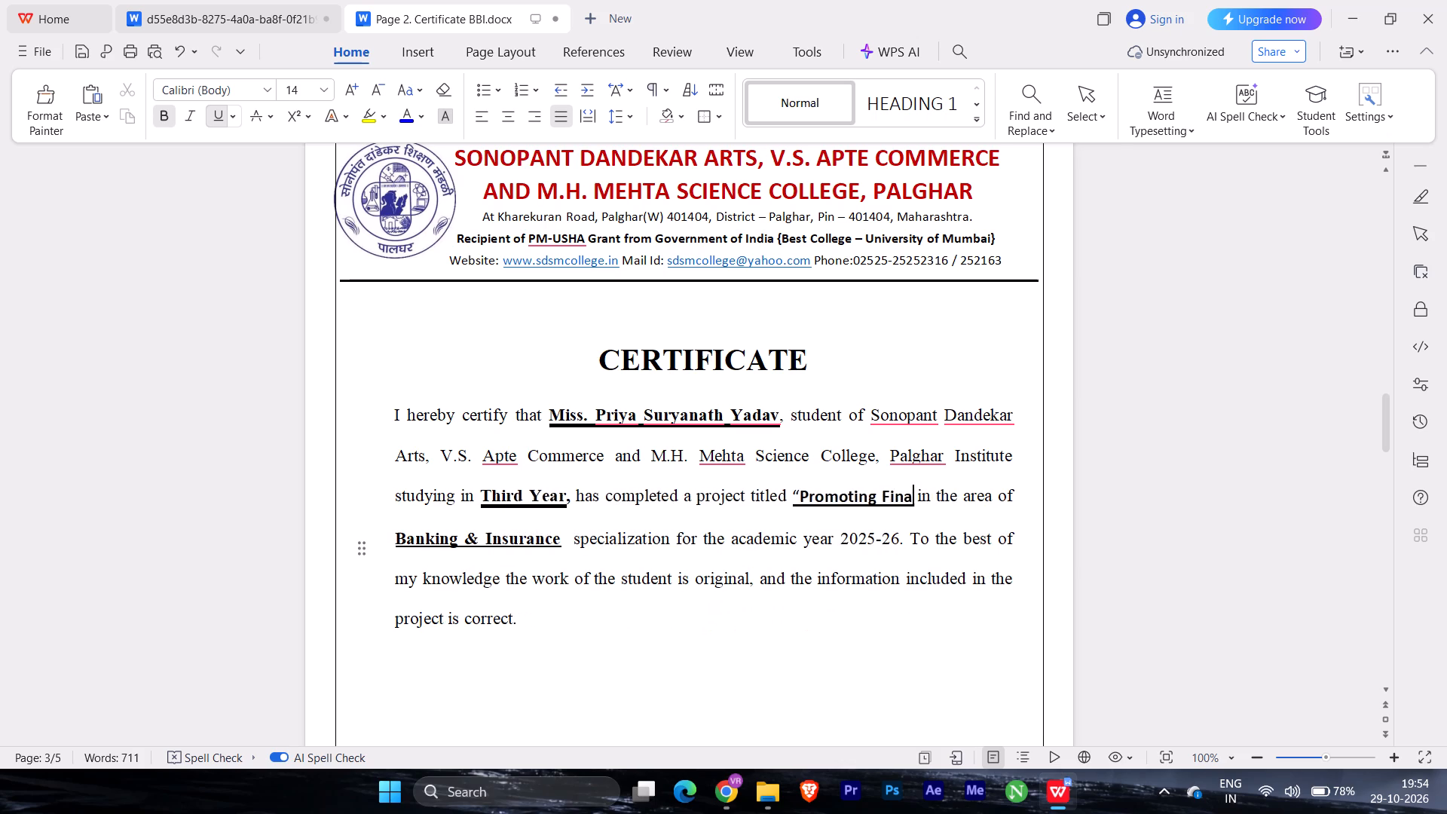
{"action": "key", "text": "BackSpace"}
{"action": "key", "text": "BackSpace"}
{"action": "key", "text": "BackSpace"}
{"action": "key", "text": "BackSpace"}
{"action": "key", "text": "BackSpace"}
{"action": "key", "text": "BackSpace"}
{"action": "key", "text": "BackSpace"}
{"action": "key", "text": "BackSpace"}
{"action": "key", "text": "BackSpace"}
{"action": "key", "text": "BackSpace"}
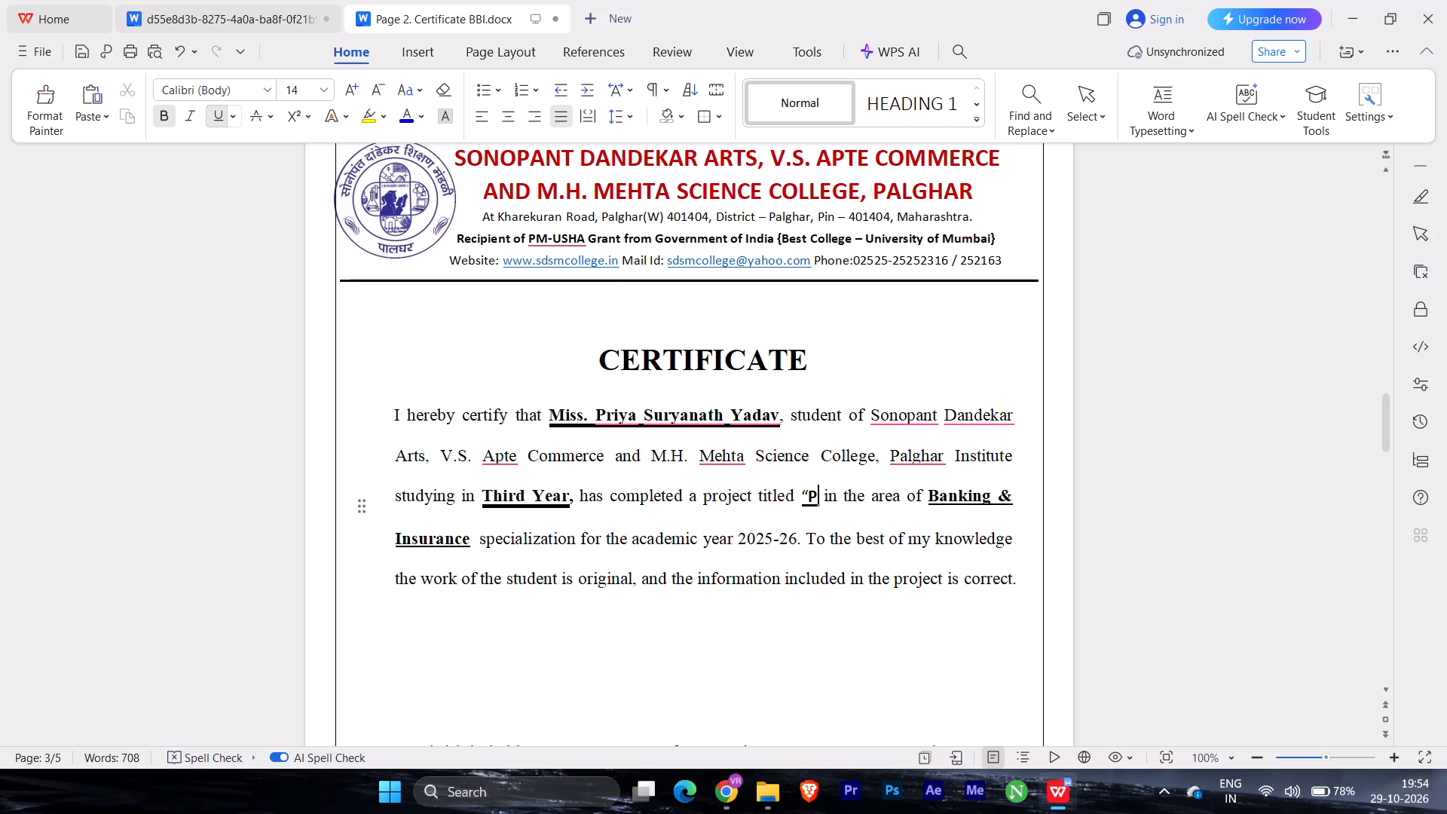
{"action": "key", "text": "BackSpace"}
{"action": "key", "text": "BackSpace"}
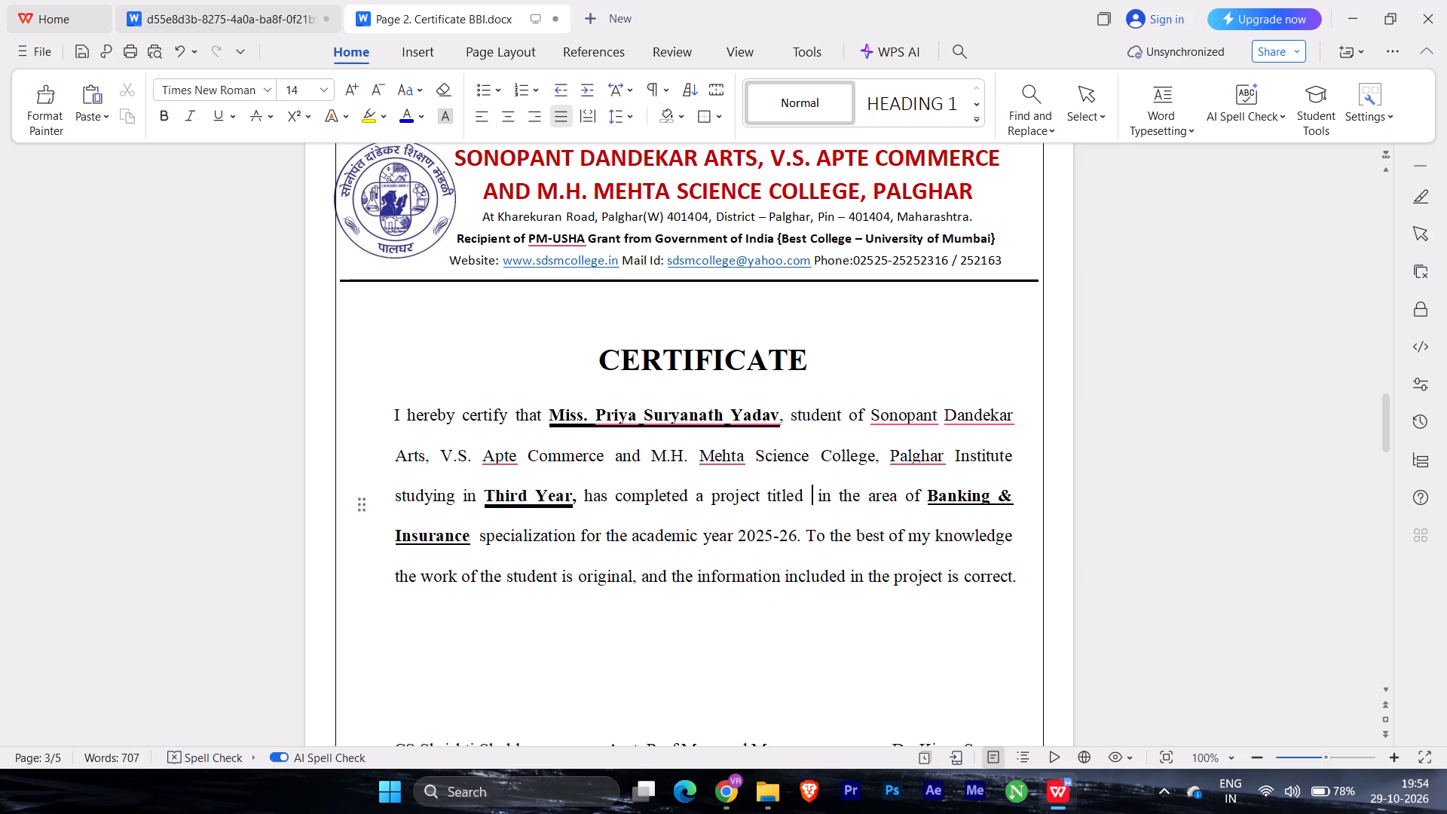
{"action": "key", "text": "ctrl+v"}
Replace the fourth certificate's project title with the copied “A Study on Changes Faced By Micro Entrepreneurs”.
{"action": "scroll", "coordinate": [814, 610], "scroll_direction": "down", "scroll_amount": 5}
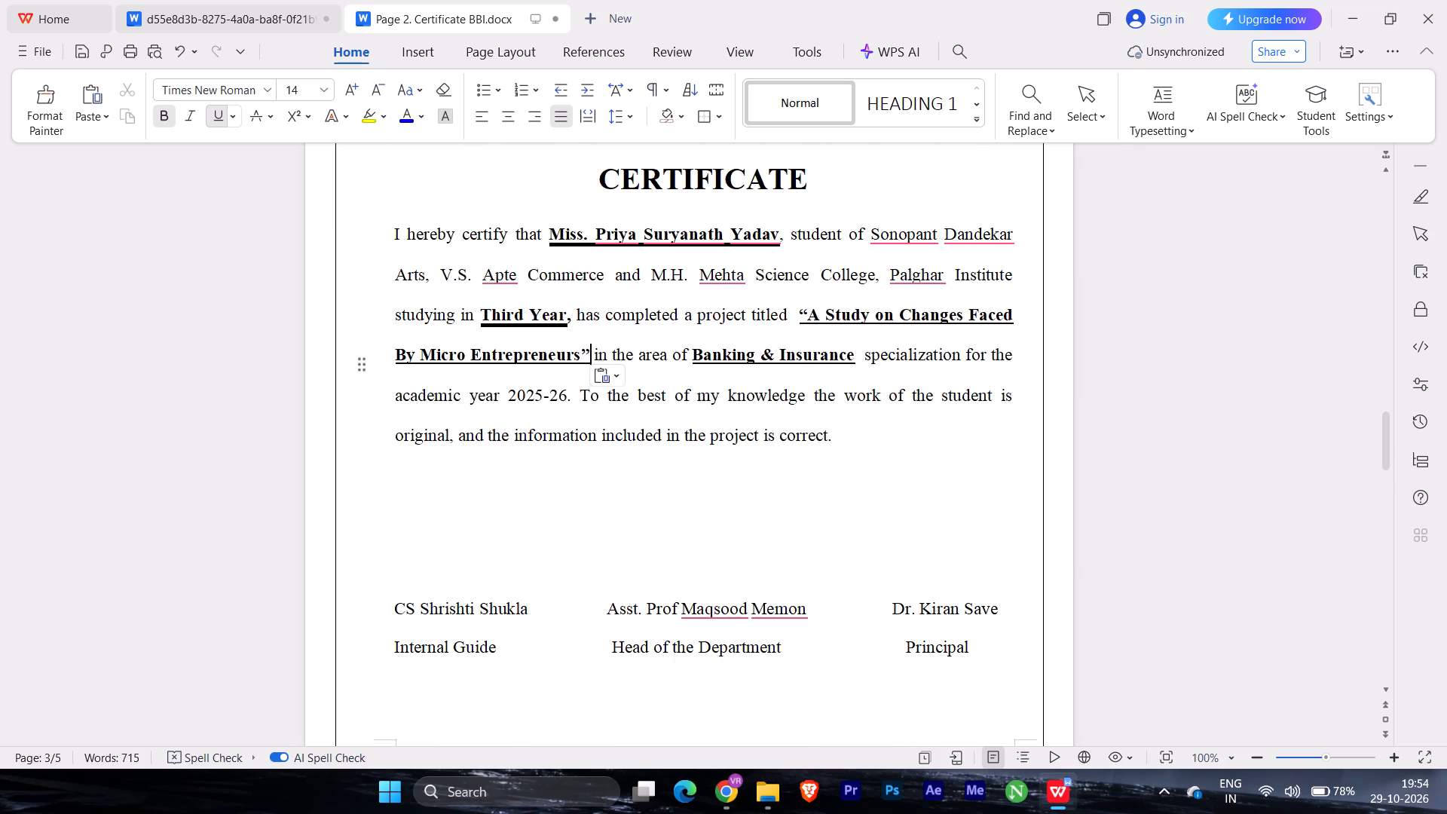
{"action": "scroll", "coordinate": [795, 606], "scroll_direction": "down", "scroll_amount": 20}
{"action": "scroll", "coordinate": [795, 606], "scroll_direction": "down", "scroll_amount": 2}
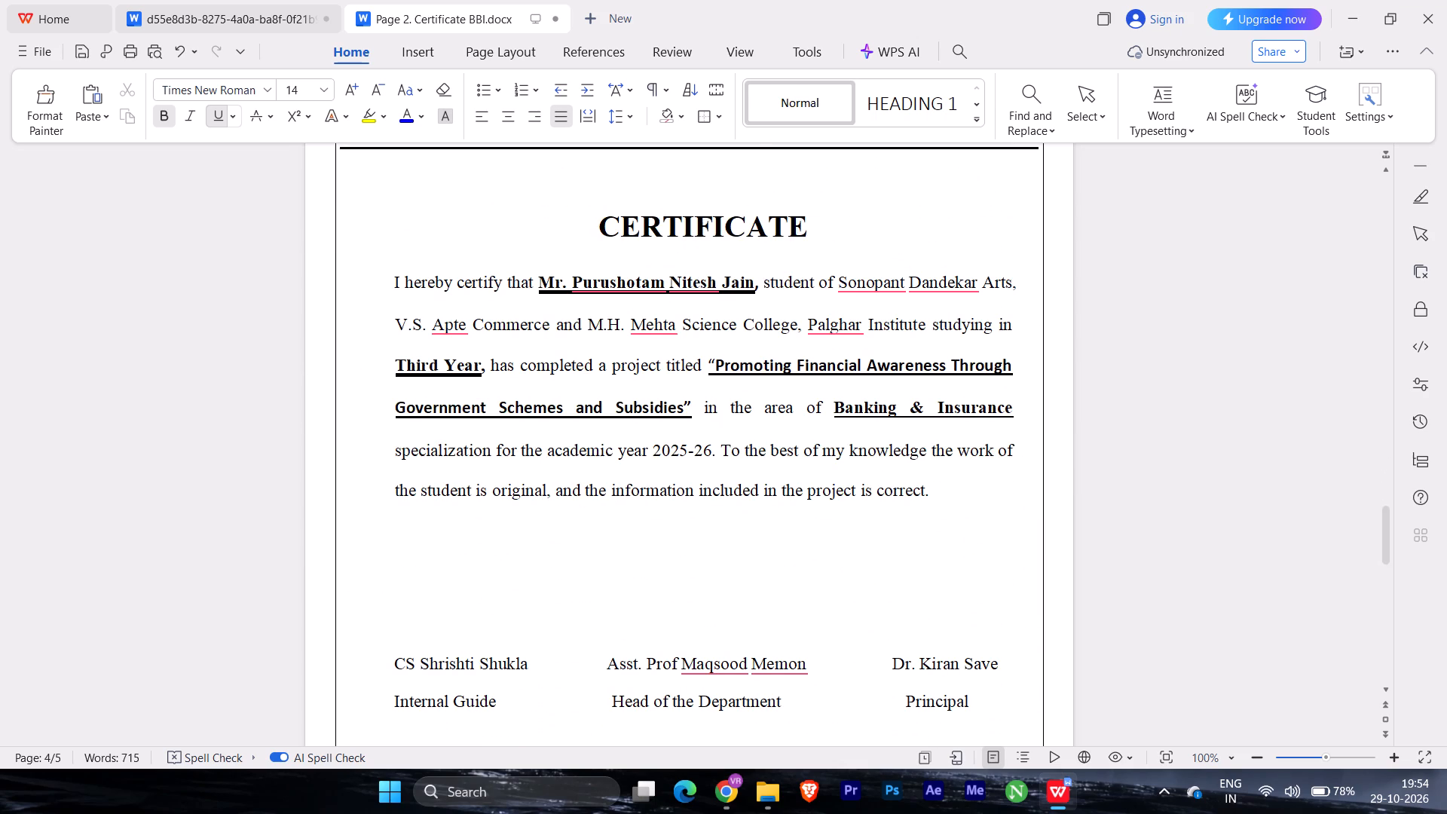
{"action": "left_click", "coordinate": [696, 402]}
{"action": "key", "text": "BackSpace"}
{"action": "key", "text": "BackSpace"}
{"action": "key", "text": "BackSpace"}
{"action": "key", "text": "BackSpace"}
{"action": "key", "text": "BackSpace"}
{"action": "key", "text": "BackSpace"}
{"action": "key", "text": "BackSpace"}
{"action": "key", "text": "BackSpace"}
{"action": "key", "text": "BackSpace"}
{"action": "key", "text": "BackSpace"}
{"action": "key", "text": "BackSpace"}
{"action": "key", "text": "BackSpace"}
{"action": "key", "text": "BackSpace"}
{"action": "key", "text": "BackSpace"}
{"action": "key", "text": "BackSpace"}
{"action": "key", "text": "BackSpace"}
{"action": "key", "text": "BackSpace"}
{"action": "key", "text": "BackSpace"}
{"action": "key", "text": "BackSpace"}
{"action": "key", "text": "BackSpace"}
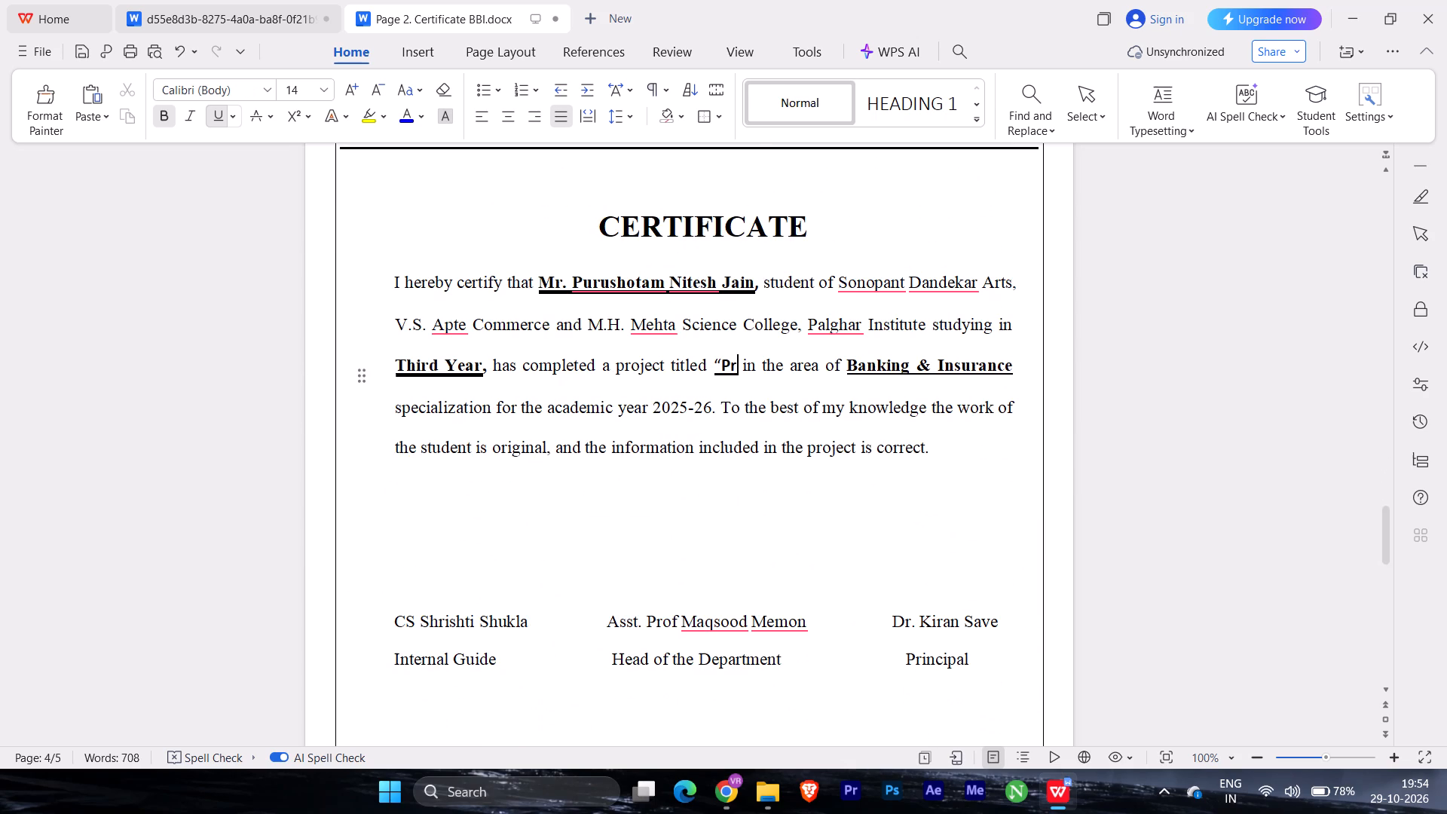
{"action": "key", "text": "BackSpace"}
{"action": "key", "text": "BackSpace"}
{"action": "key", "text": "BackSpace"}
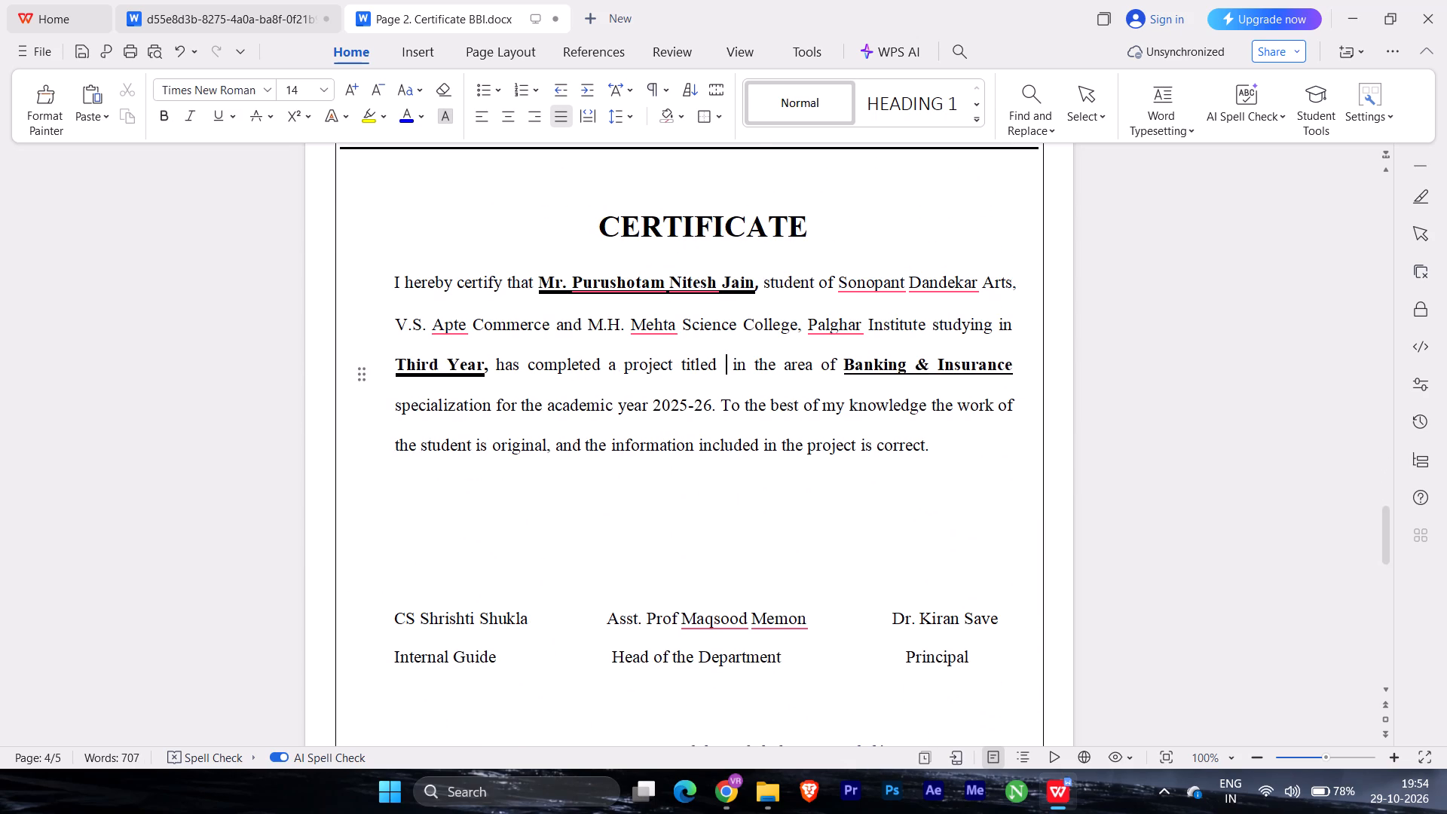
{"action": "key", "text": "ctrl+v"}
Replace the fifth certificate's project title with the copied “A Study on Changes Faced By Micro Entrepreneurs”.
{"action": "scroll", "coordinate": [803, 485], "scroll_direction": "down", "scroll_amount": 2}
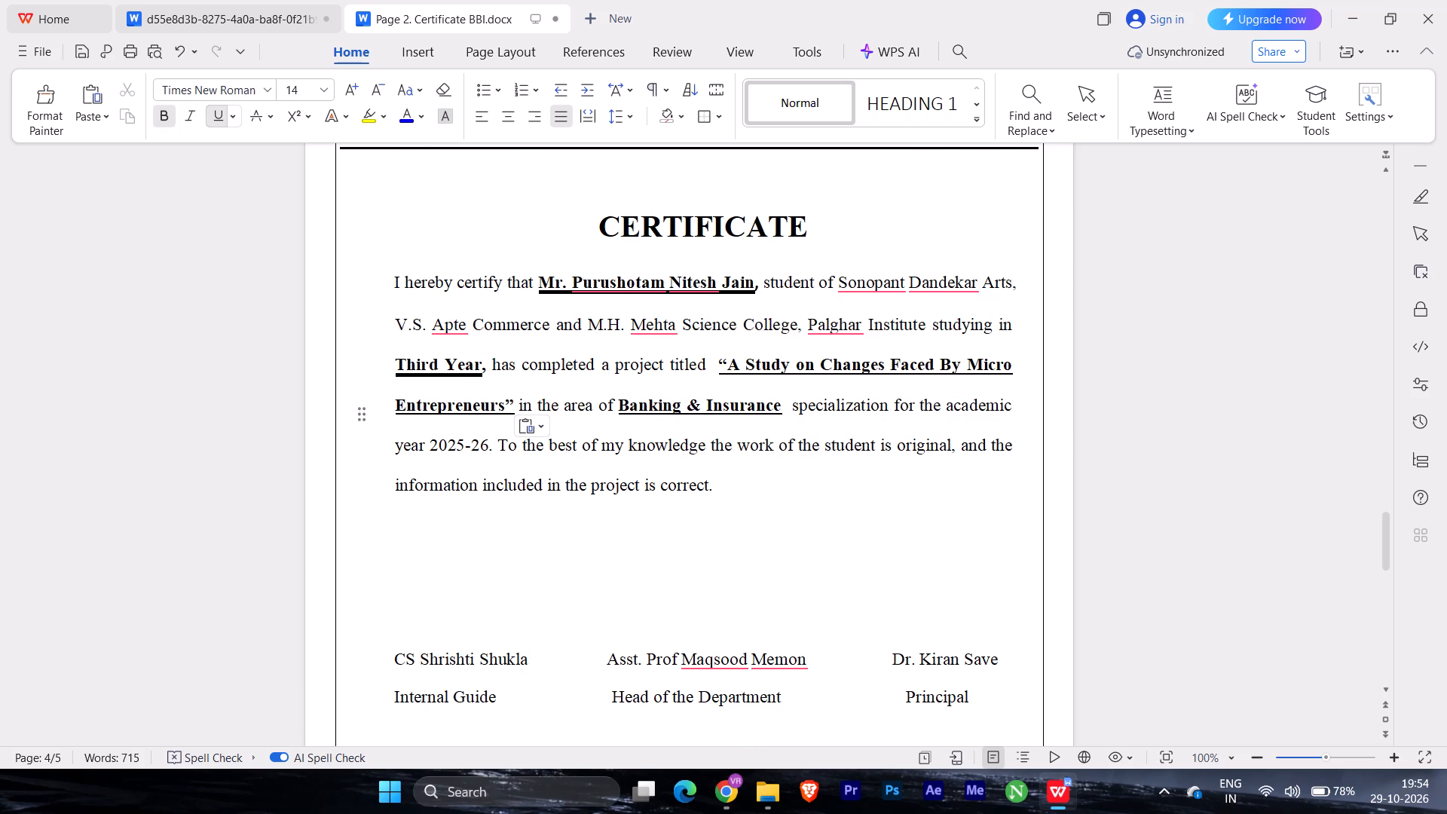
{"action": "scroll", "coordinate": [803, 485], "scroll_direction": "down", "scroll_amount": 18}
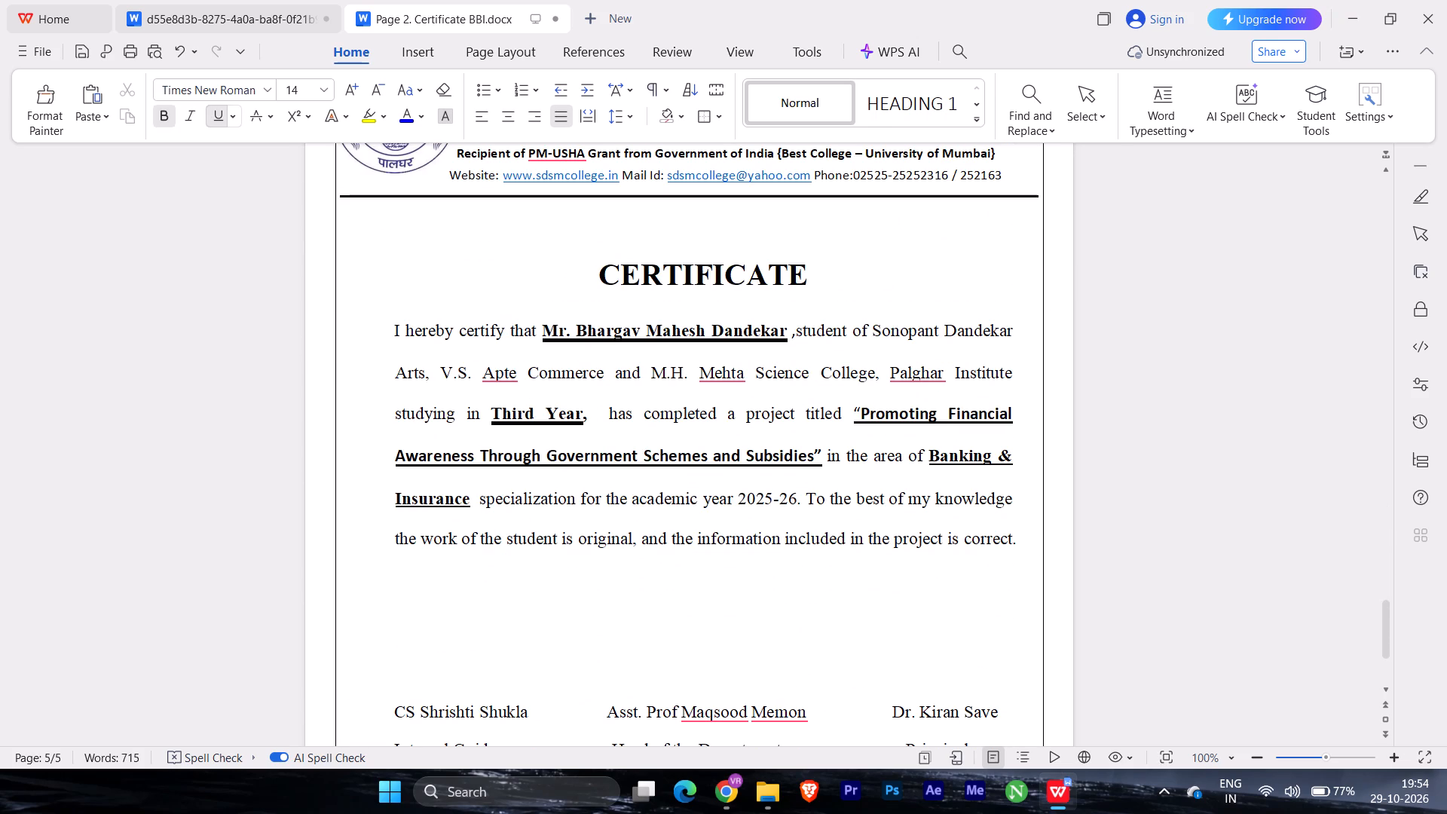
{"action": "left_click", "coordinate": [821, 457]}
{"action": "key", "text": "BackSpace"}
{"action": "key", "text": "BackSpace"}
{"action": "key", "text": "BackSpace"}
{"action": "key", "text": "BackSpace"}
{"action": "key", "text": "BackSpace"}
{"action": "key", "text": "BackSpace"}
{"action": "key", "text": "BackSpace"}
{"action": "key", "text": "BackSpace"}
{"action": "key", "text": "BackSpace"}
{"action": "key", "text": "BackSpace"}
{"action": "key", "text": "BackSpace"}
{"action": "key", "text": "BackSpace"}
{"action": "key", "text": "BackSpace"}
{"action": "key", "text": "BackSpace"}
{"action": "key", "text": "BackSpace"}
{"action": "key", "text": "BackSpace"}
{"action": "key", "text": "BackSpace"}
{"action": "key", "text": "BackSpace"}
{"action": "key", "text": "BackSpace"}
{"action": "key", "text": "BackSpace"}
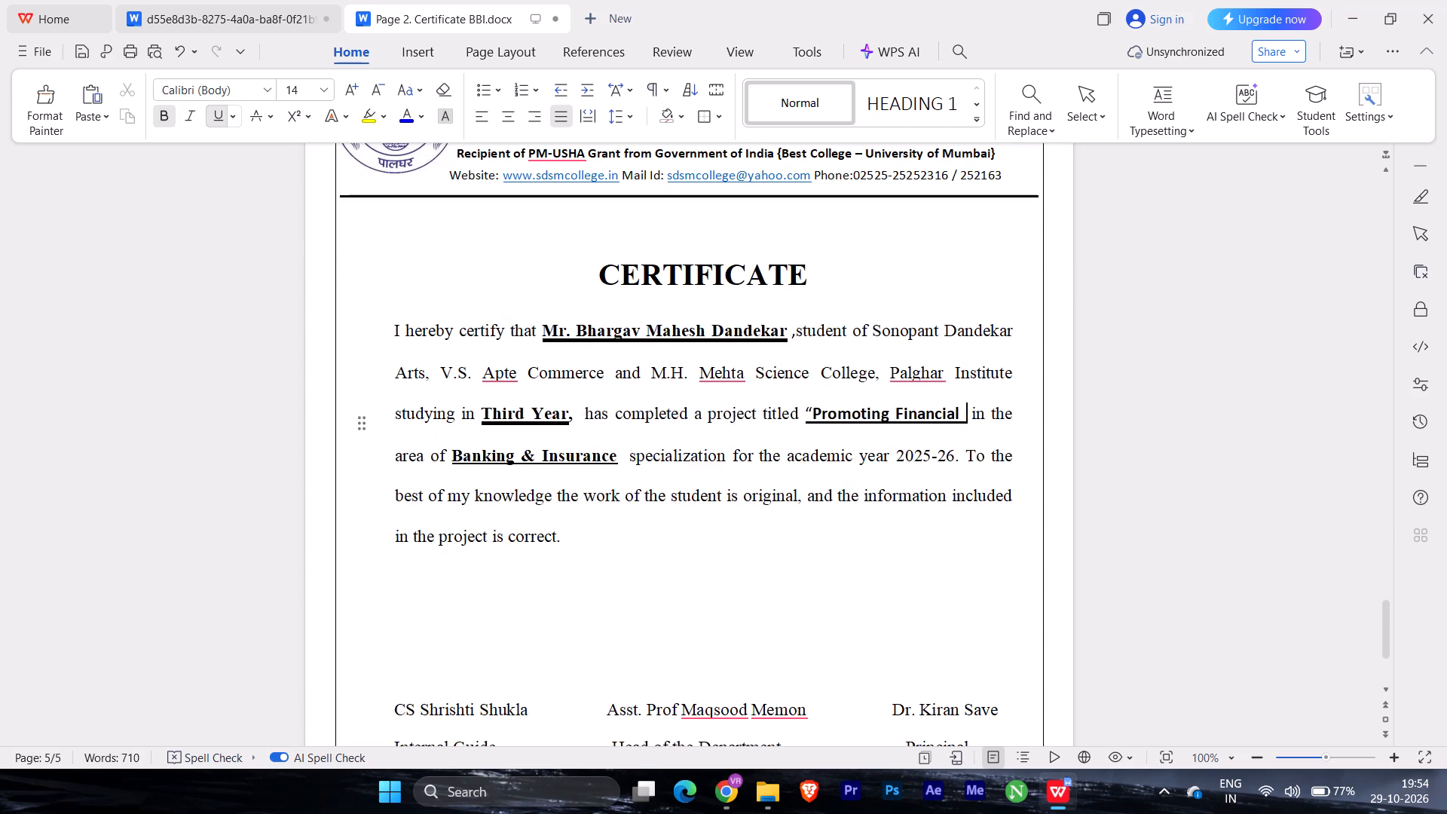
{"action": "key", "text": "BackSpace"}
{"action": "key", "text": "BackSpace"}
{"action": "key", "text": "BackSpace"}
{"action": "key", "text": "BackSpace"}
{"action": "key", "text": "BackSpace"}
{"action": "key", "text": "BackSpace"}
{"action": "key", "text": "BackSpace"}
{"action": "key", "text": "BackSpace"}
{"action": "key", "text": "BackSpace"}
{"action": "key", "text": "BackSpace"}
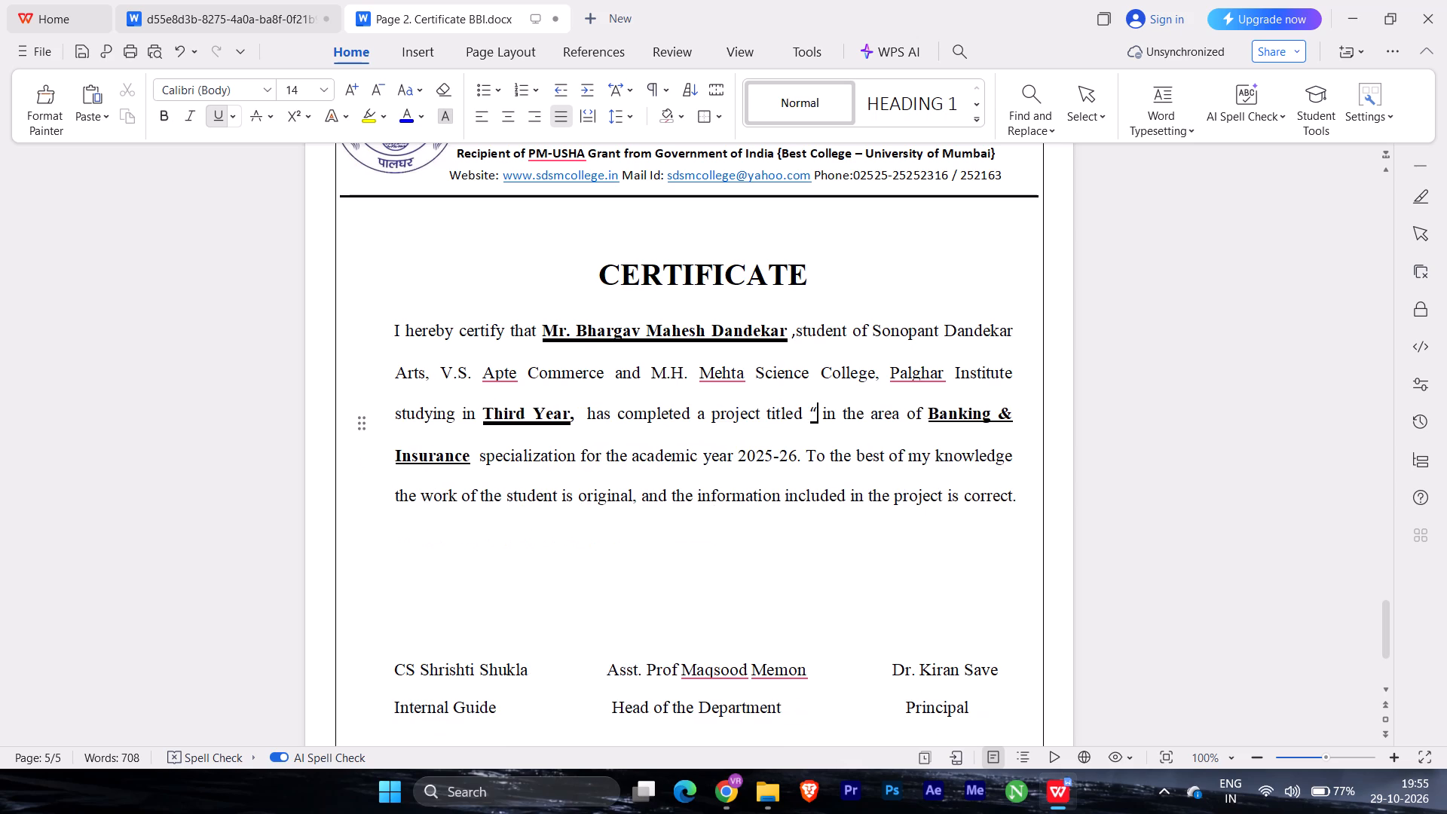
{"action": "key", "text": "BackSpace"}
{"action": "key", "text": "ctrl+v"}
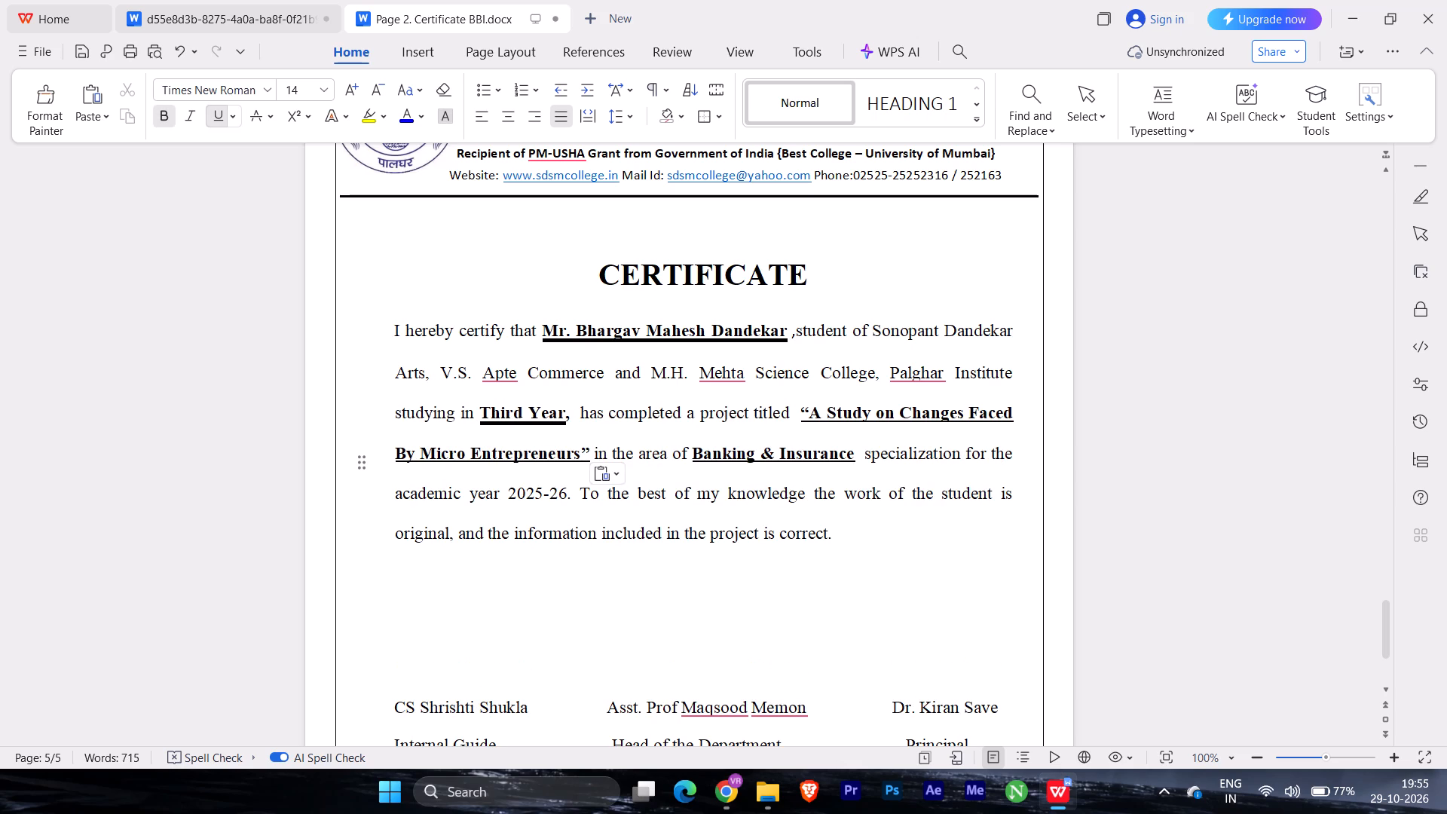
Change the academic year in the fifth certificate's paragraph to 2026-27.
{"action": "scroll", "coordinate": [846, 546], "scroll_direction": "down", "scroll_amount": 9}
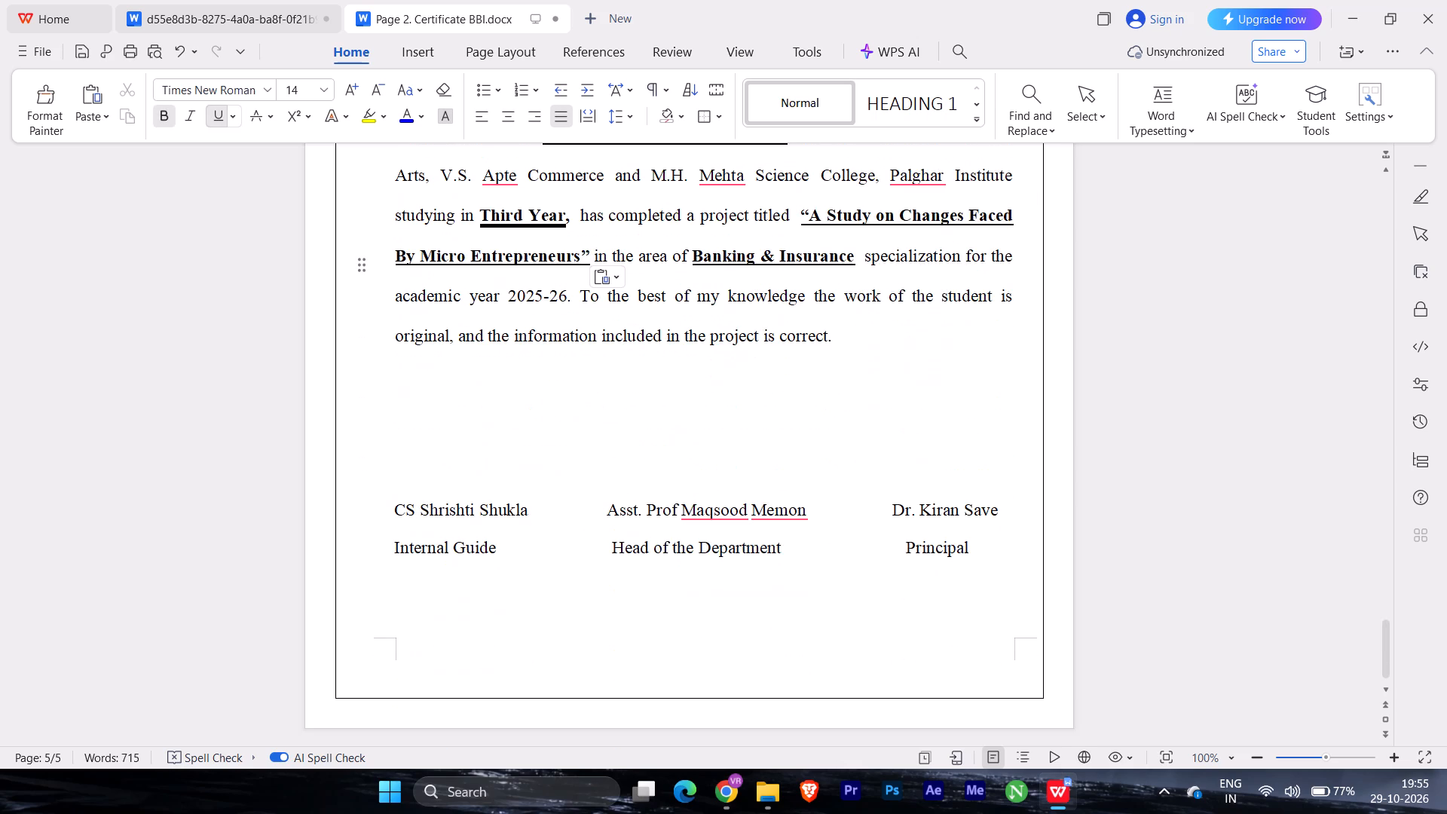
{"action": "scroll", "coordinate": [846, 546], "scroll_direction": "down", "scroll_amount": 4}
{"action": "scroll", "coordinate": [837, 556], "scroll_direction": "up", "scroll_amount": 4}
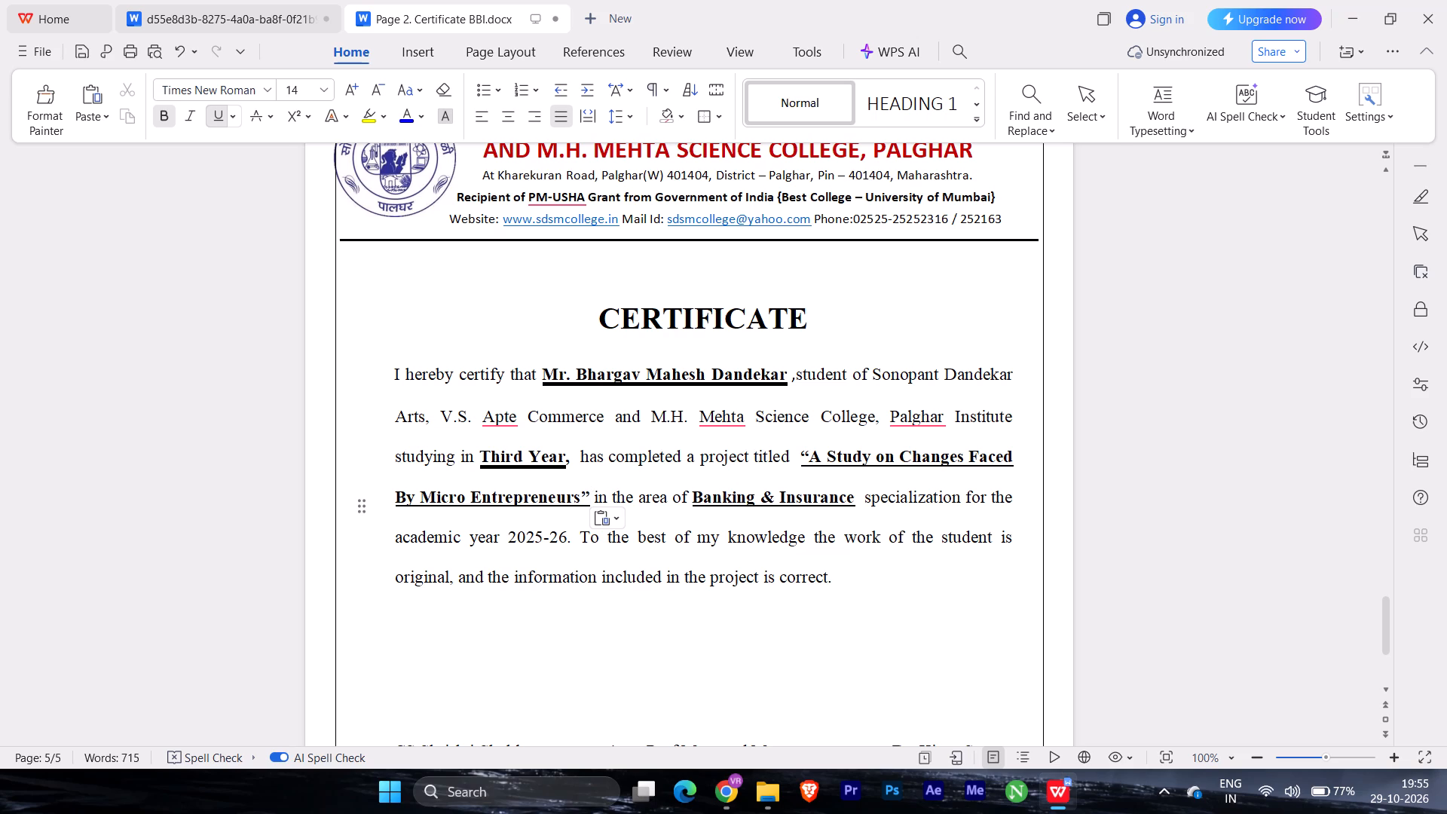
{"action": "left_click", "coordinate": [563, 540]}
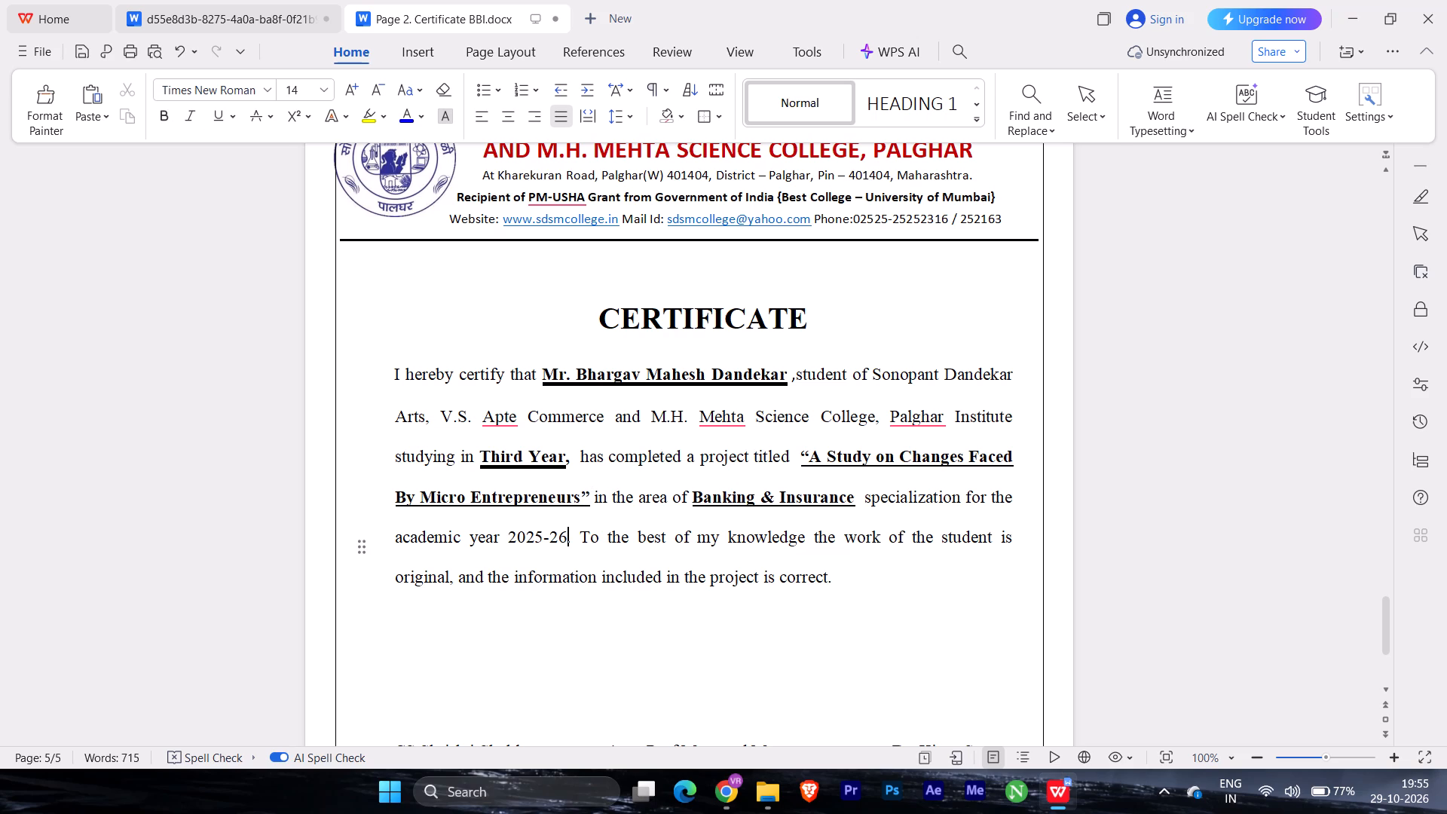
{"action": "left_click", "coordinate": [539, 540]}
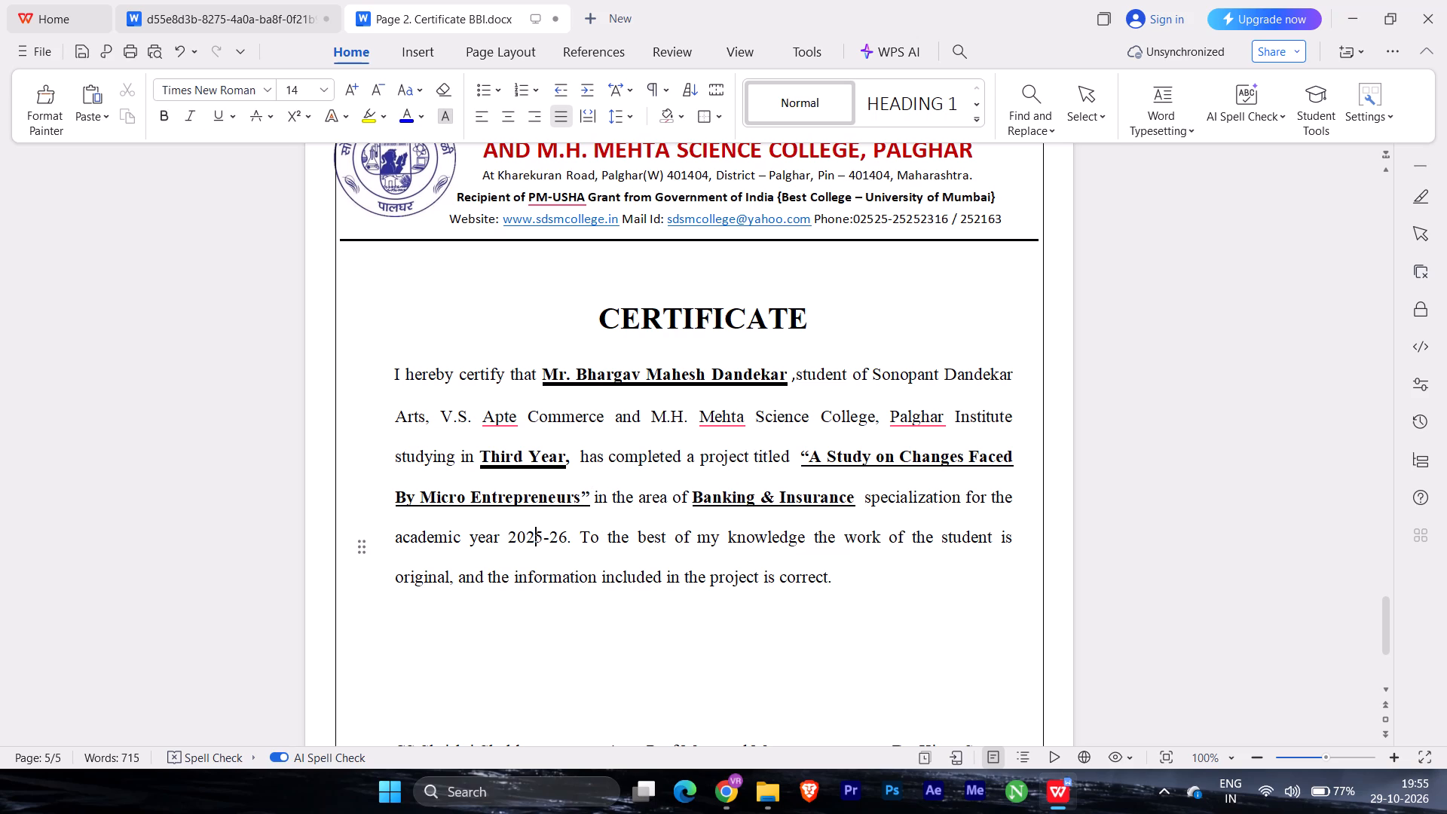
{"action": "left_click", "coordinate": [542, 538]}
{"action": "key", "text": "BackSpace"}
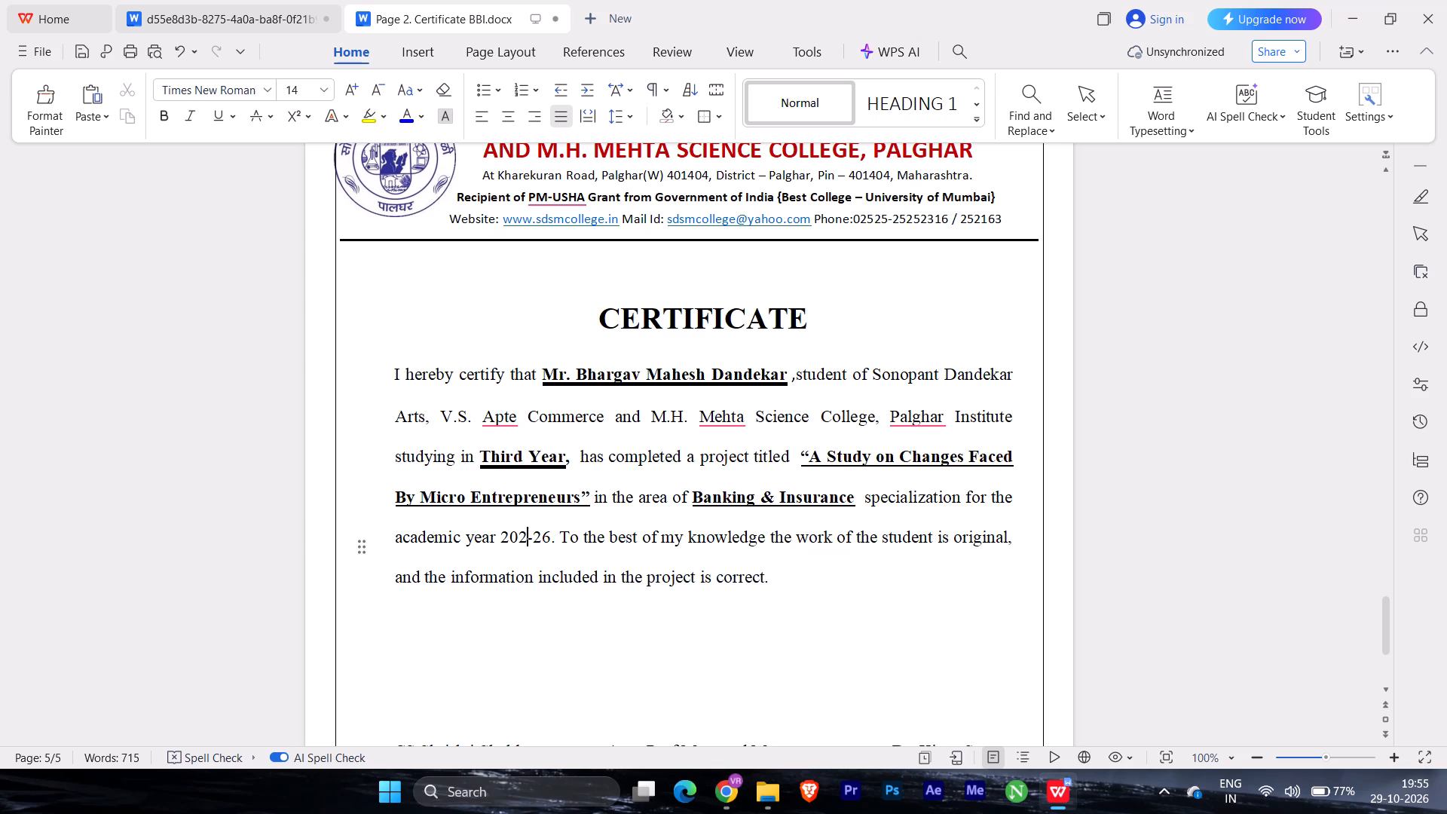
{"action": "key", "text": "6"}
{"action": "left_click", "coordinate": [564, 542]}
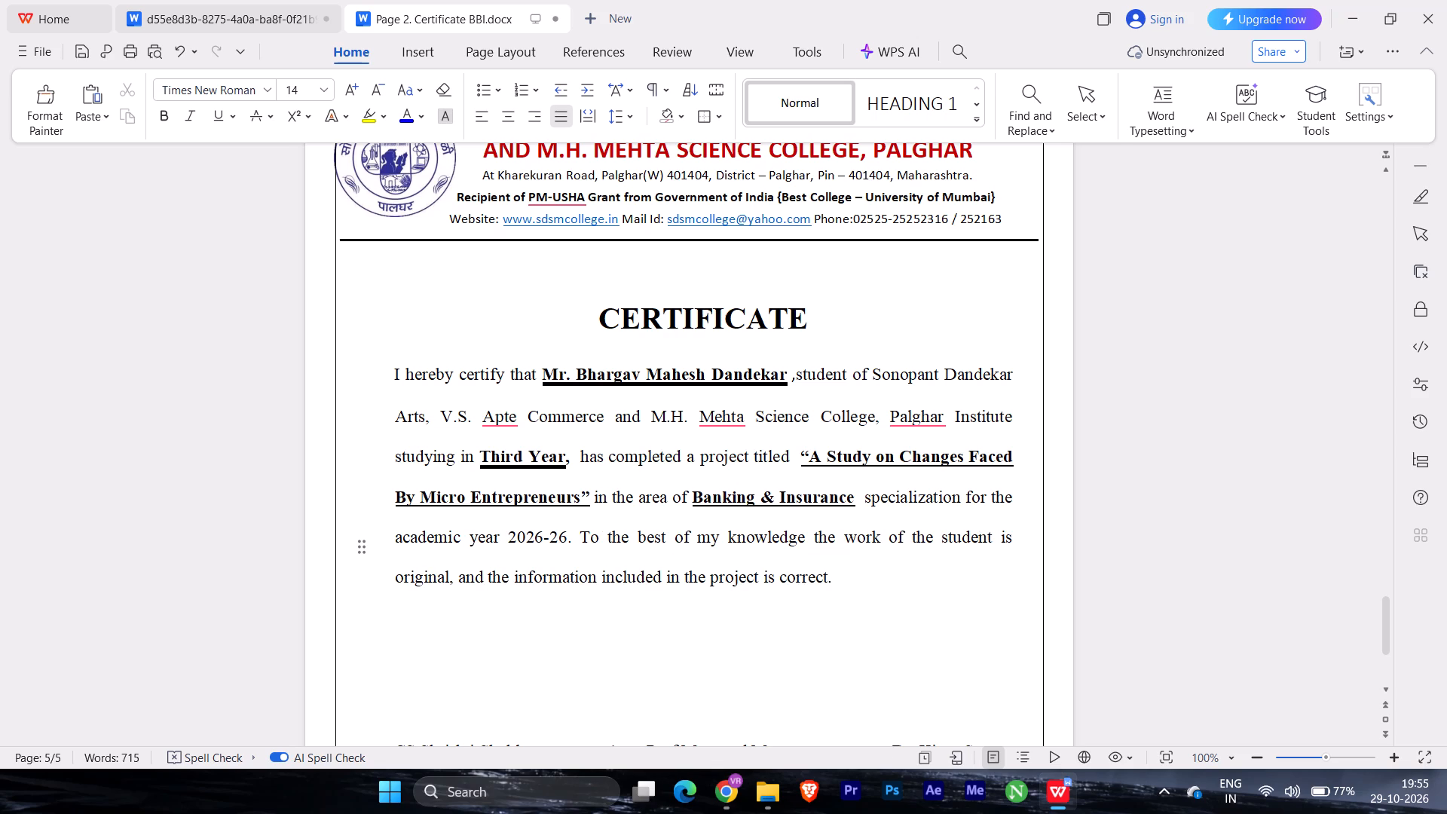
{"action": "key", "text": "BackSpace"}
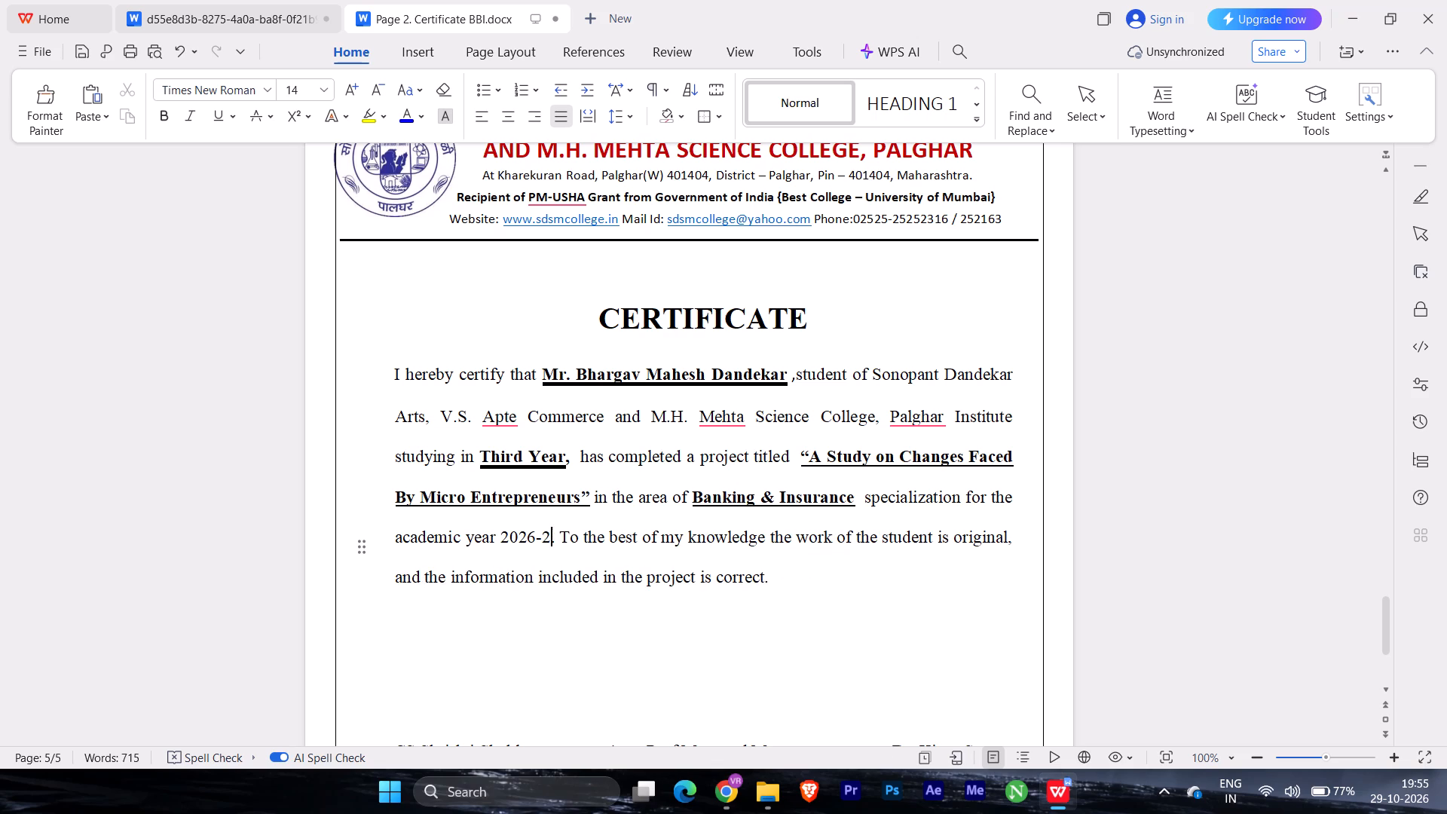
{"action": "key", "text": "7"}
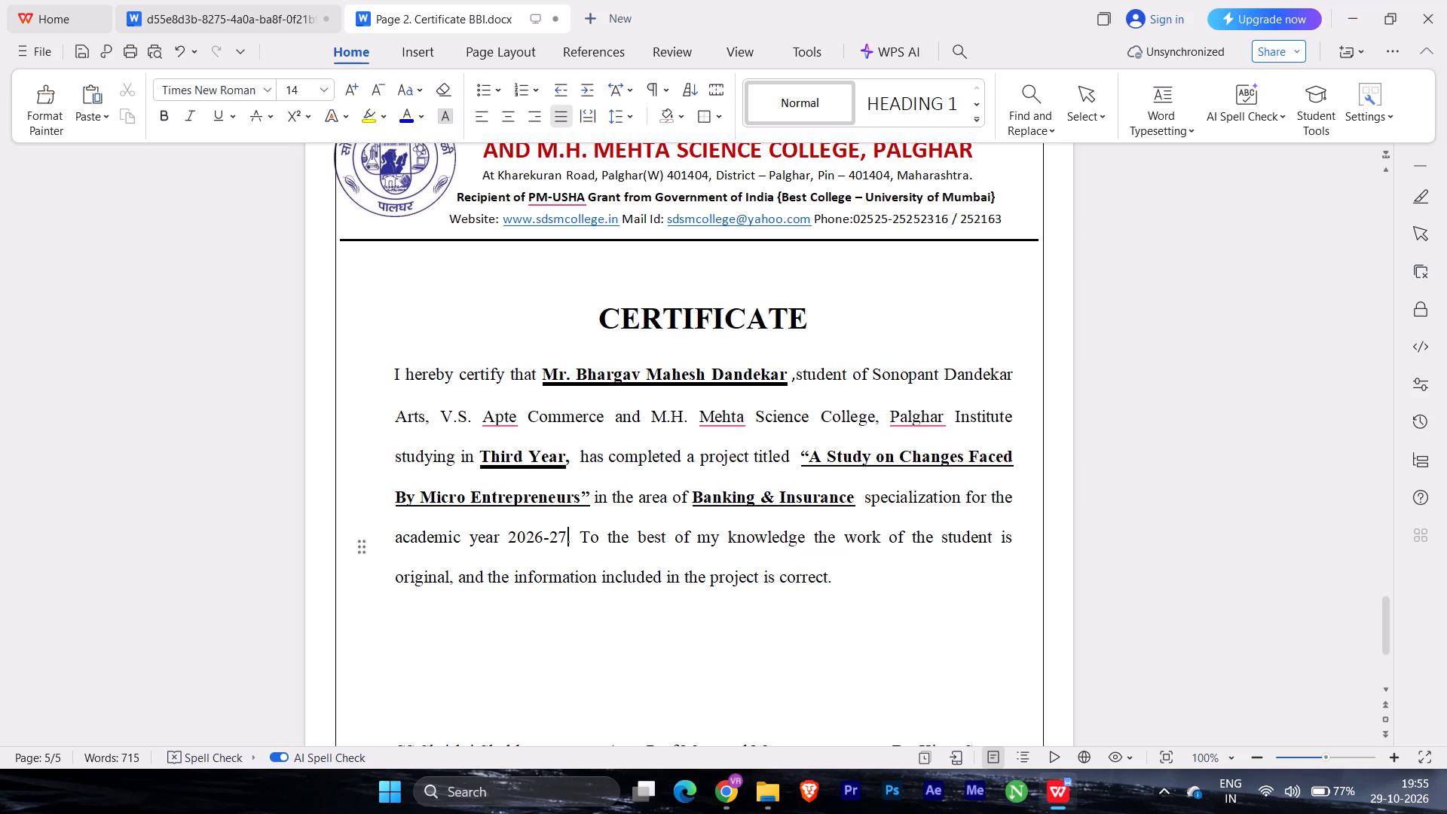
Change the academic year in the fourth certificate's paragraph to 2026-27.
{"action": "scroll", "coordinate": [675, 540], "scroll_direction": "up", "scroll_amount": 11}
{"action": "scroll", "coordinate": [675, 538], "scroll_direction": "down", "scroll_amount": 9}
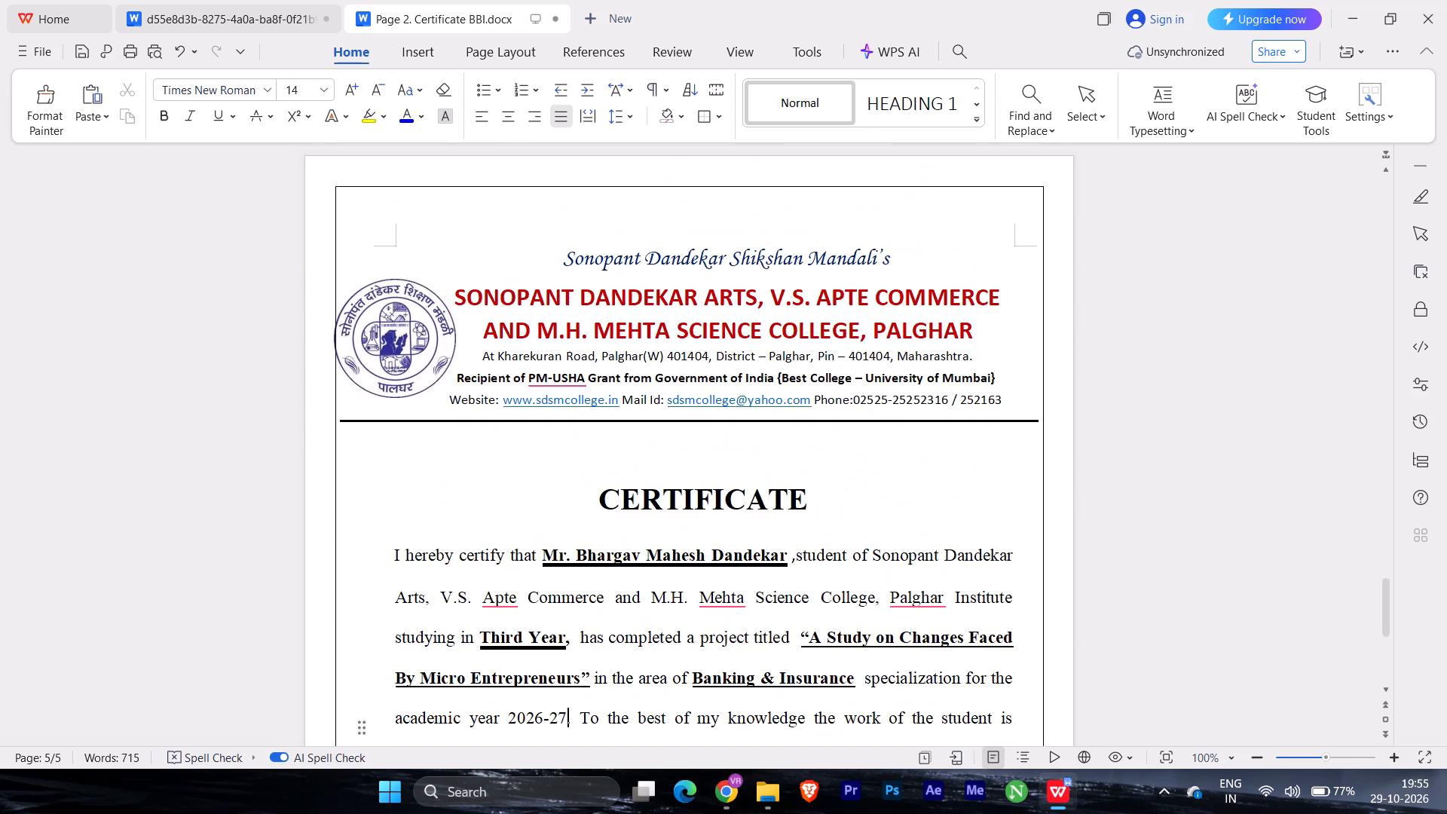
{"action": "scroll", "coordinate": [675, 538], "scroll_direction": "down", "scroll_amount": 2}
{"action": "scroll", "coordinate": [674, 538], "scroll_direction": "up", "scroll_amount": 9}
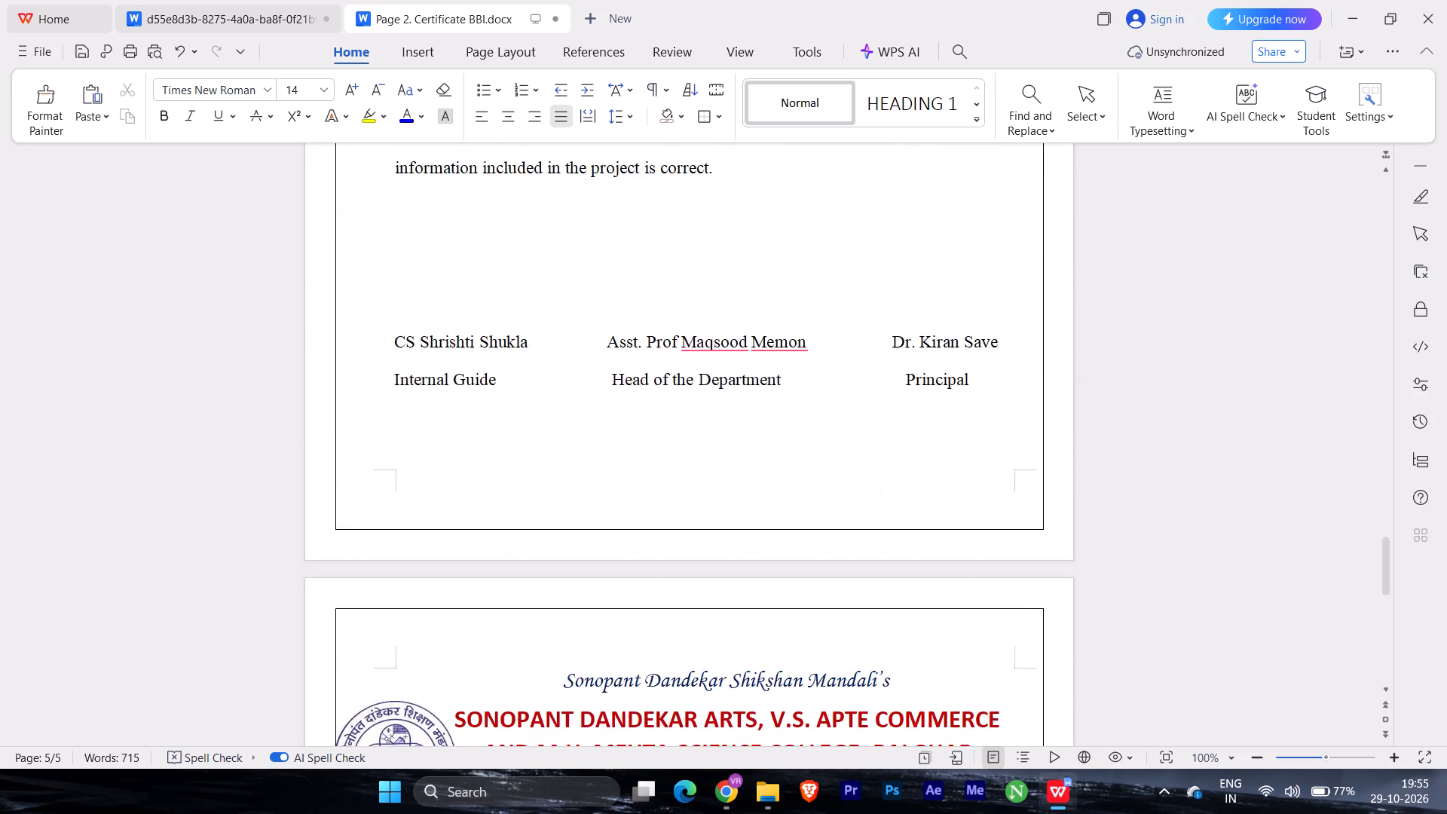
{"action": "scroll", "coordinate": [674, 538], "scroll_direction": "up", "scroll_amount": 8}
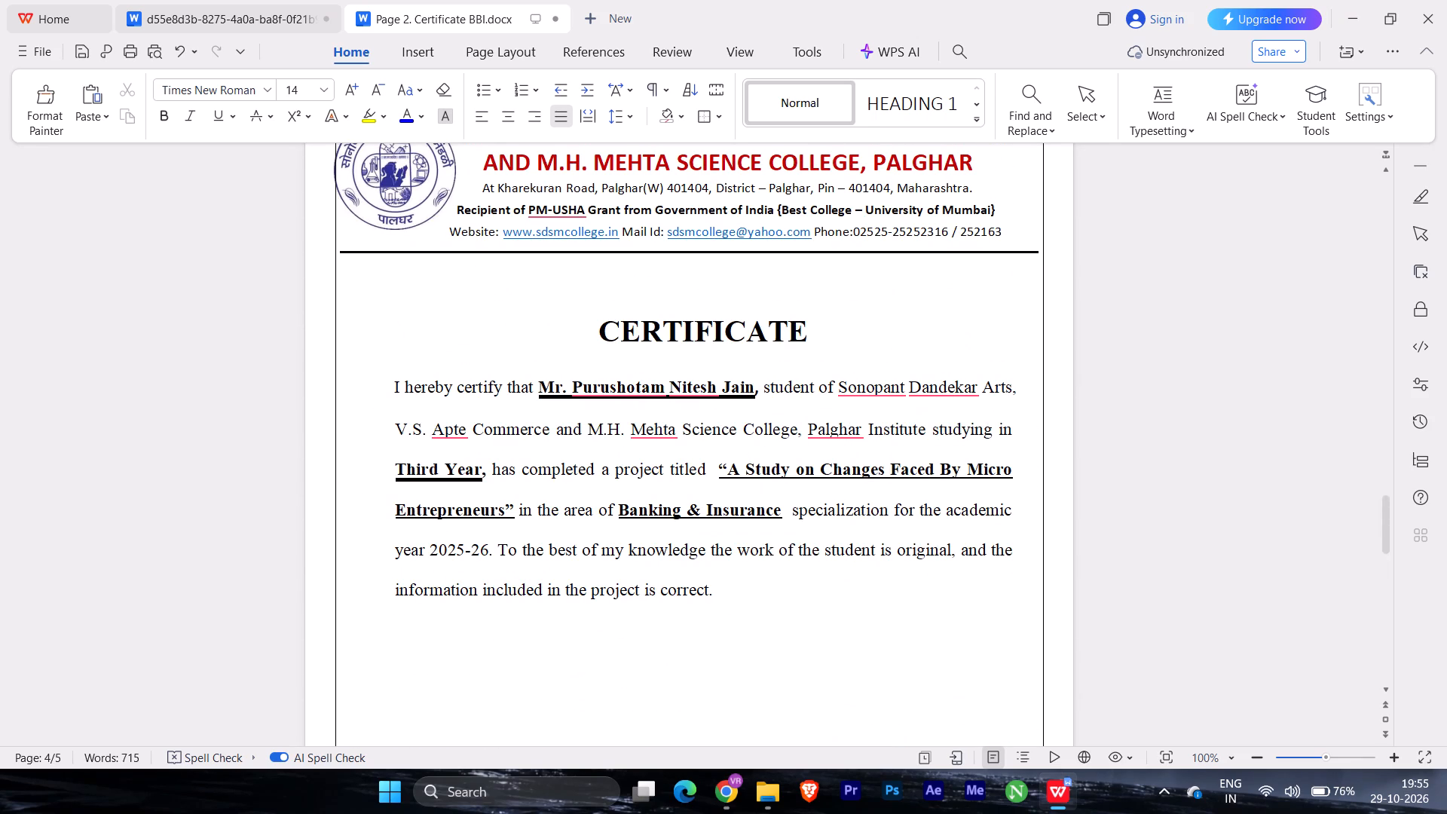
{"action": "left_click", "coordinate": [461, 549]}
{"action": "key", "text": "BackSpace"}
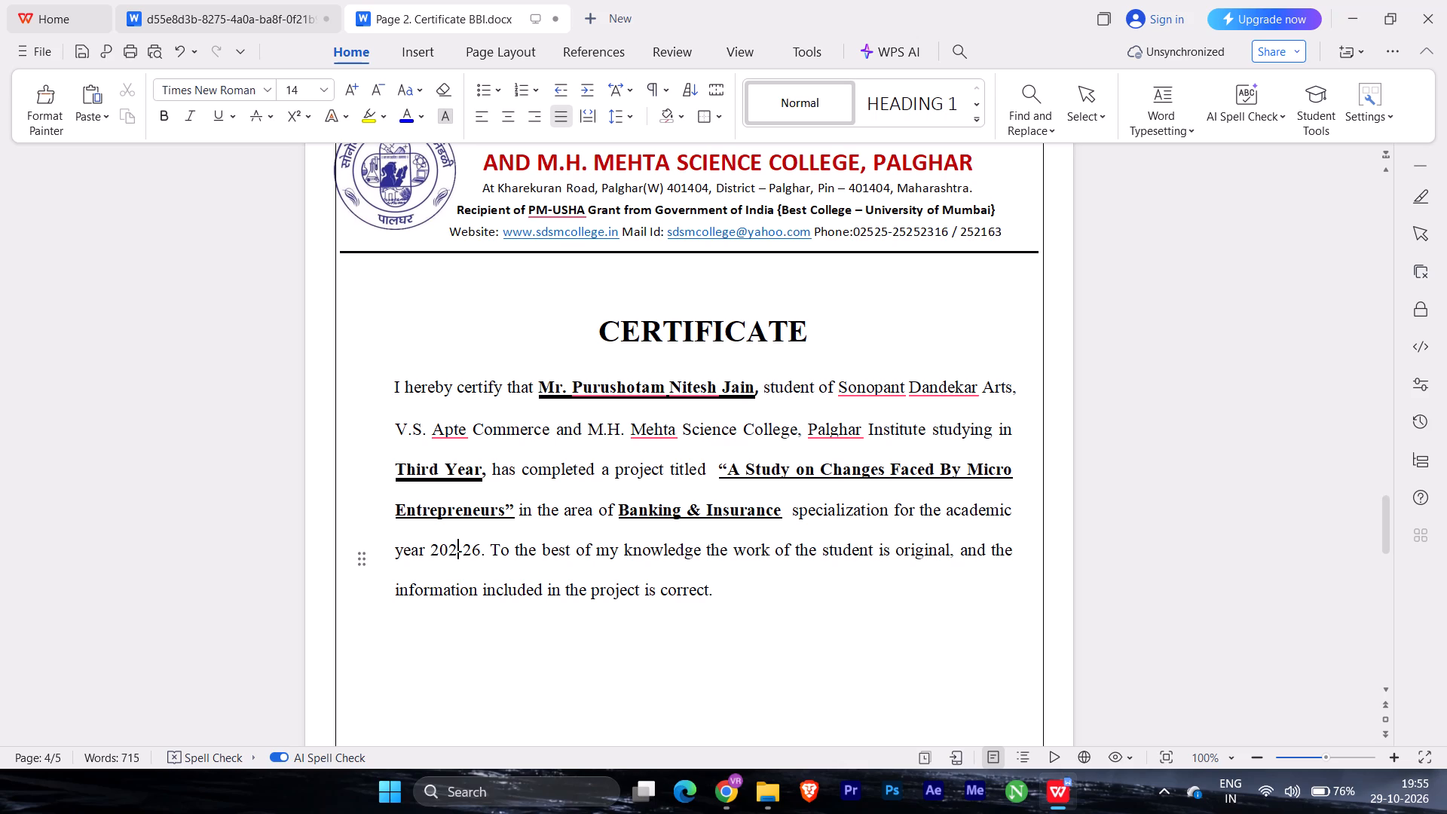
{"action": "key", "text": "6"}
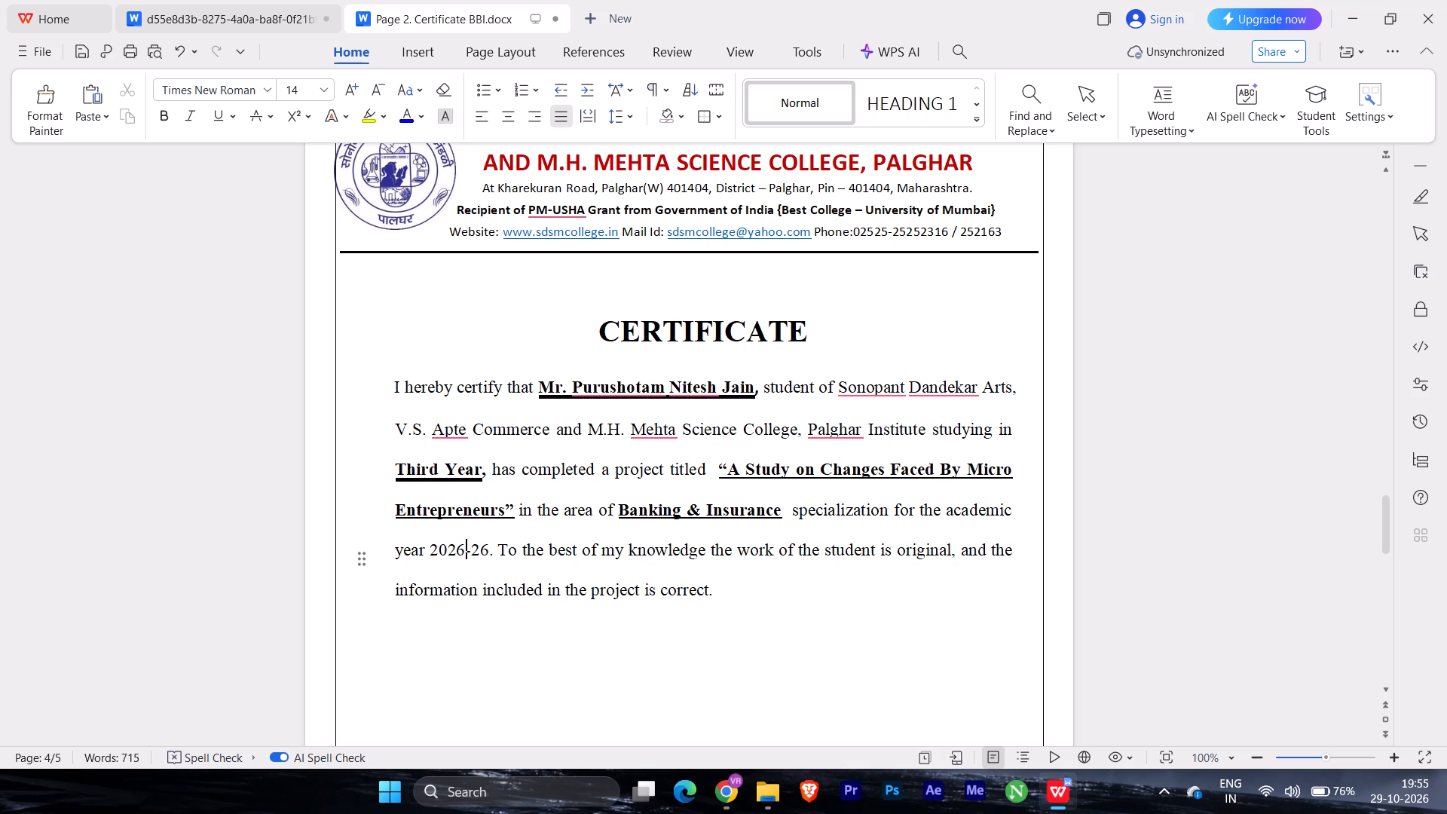
{"action": "left_click", "coordinate": [488, 551]}
{"action": "key", "text": "BackSpace"}
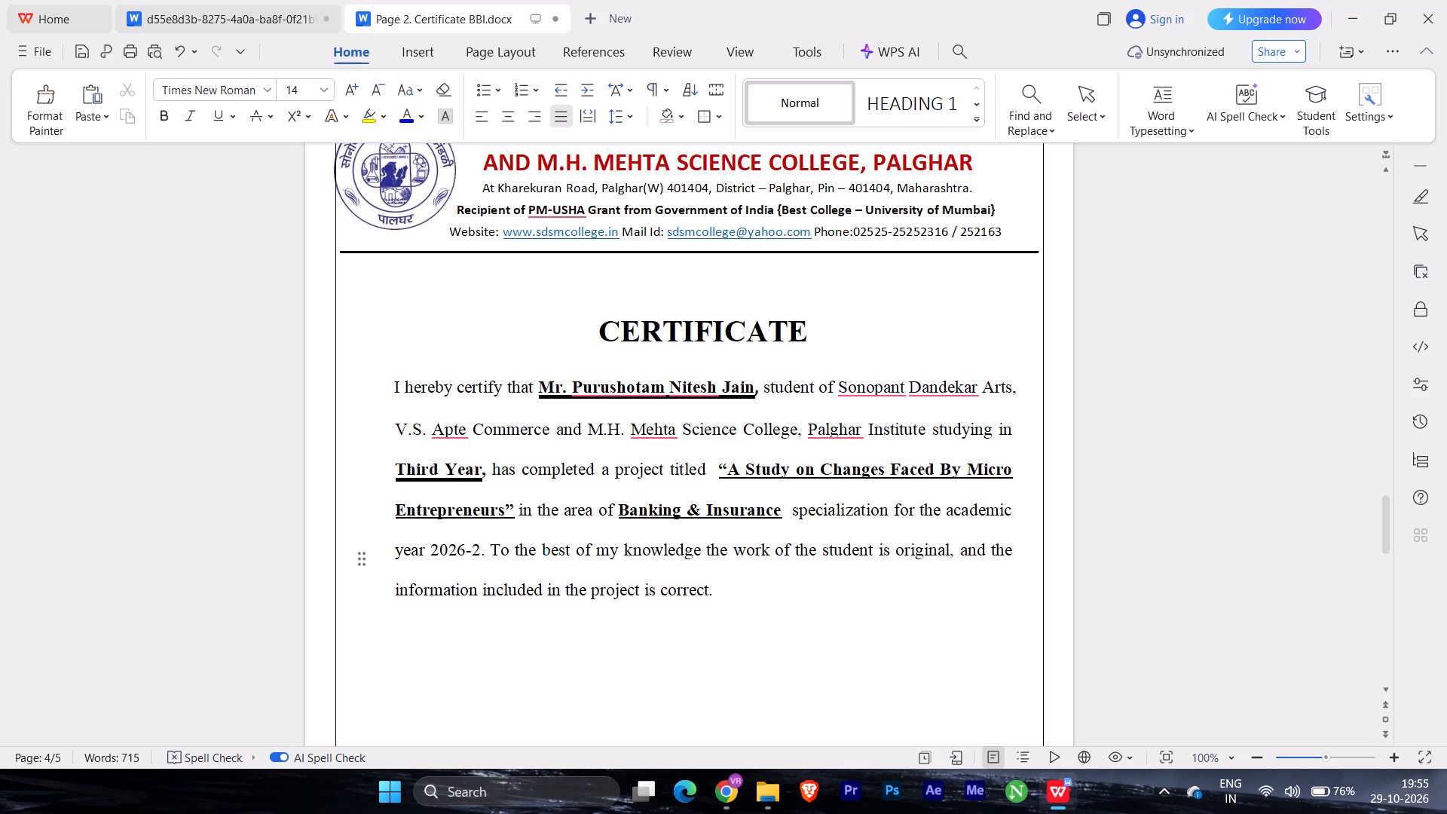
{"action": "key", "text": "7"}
Copy the academic year “2026-27” from the fourth certificate's paragraph.
{"action": "left_click_drag", "start_coordinate": [429, 543], "coordinate": [485, 545]}
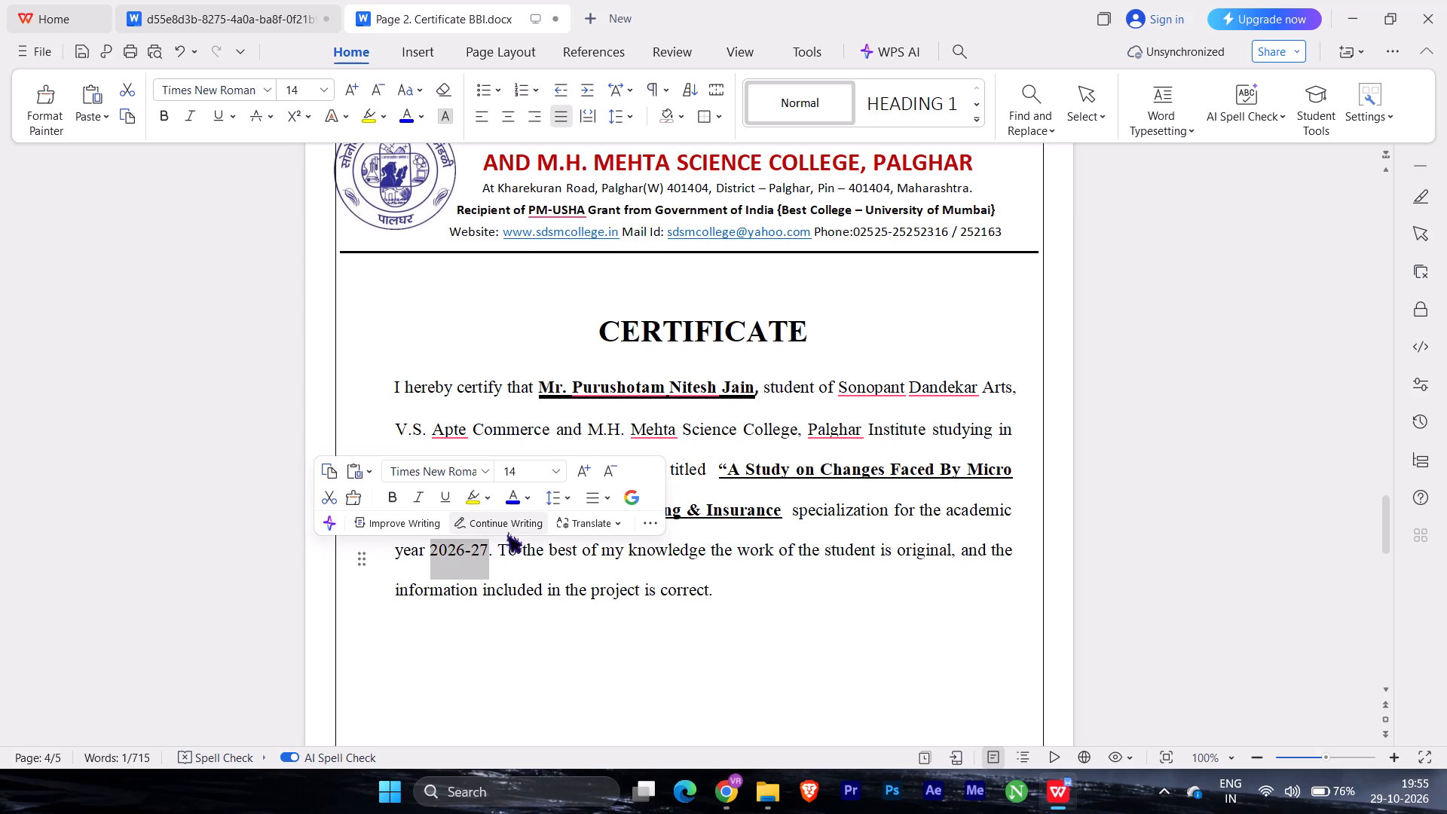
{"action": "key", "text": "ctrl+c"}
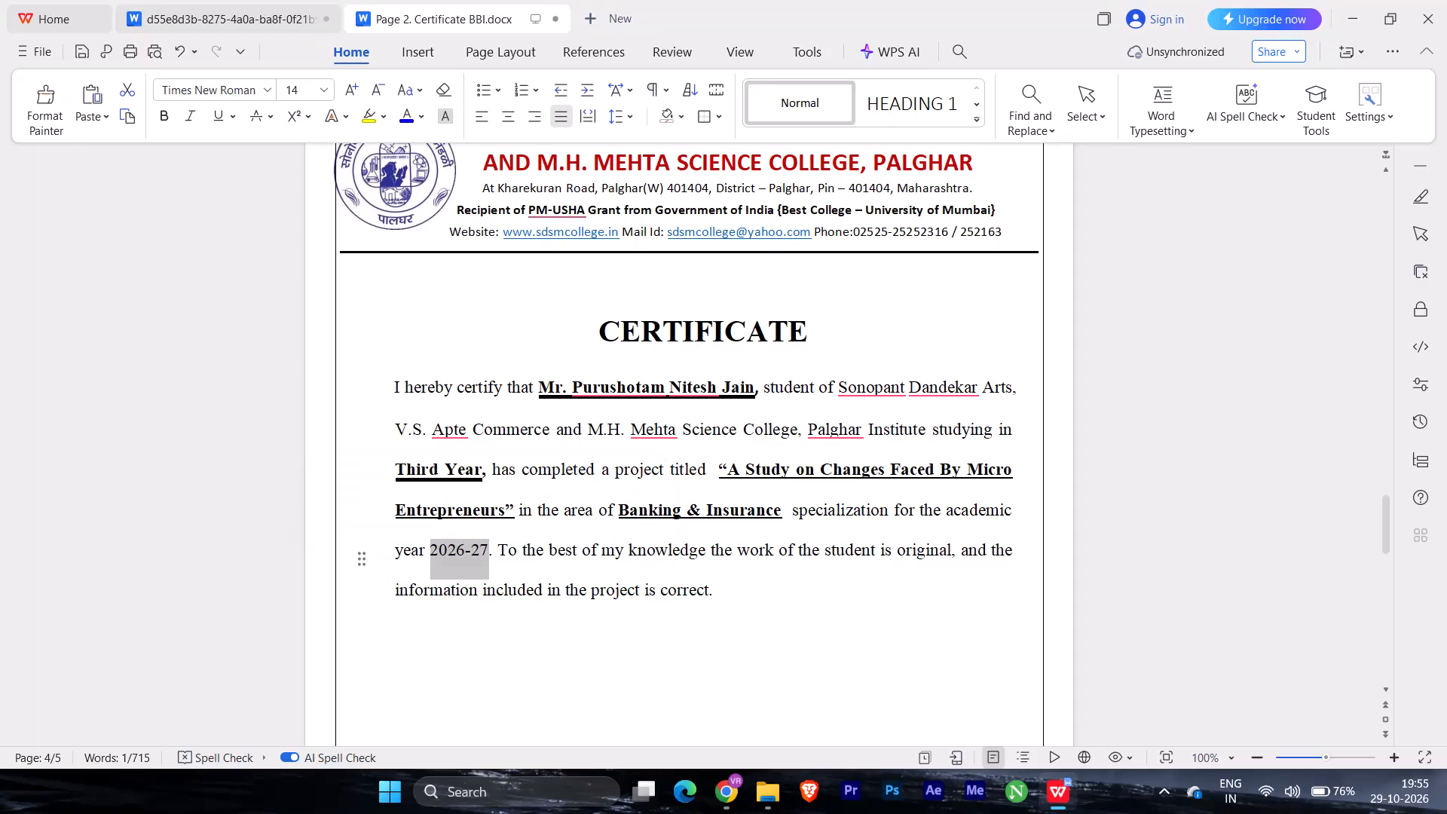
Replace the academic year in the third certificate's paragraph with the copied “2026-27”.
{"action": "left_click", "coordinate": [552, 552]}
{"action": "scroll", "coordinate": [552, 552], "scroll_direction": "up", "scroll_amount": 17}
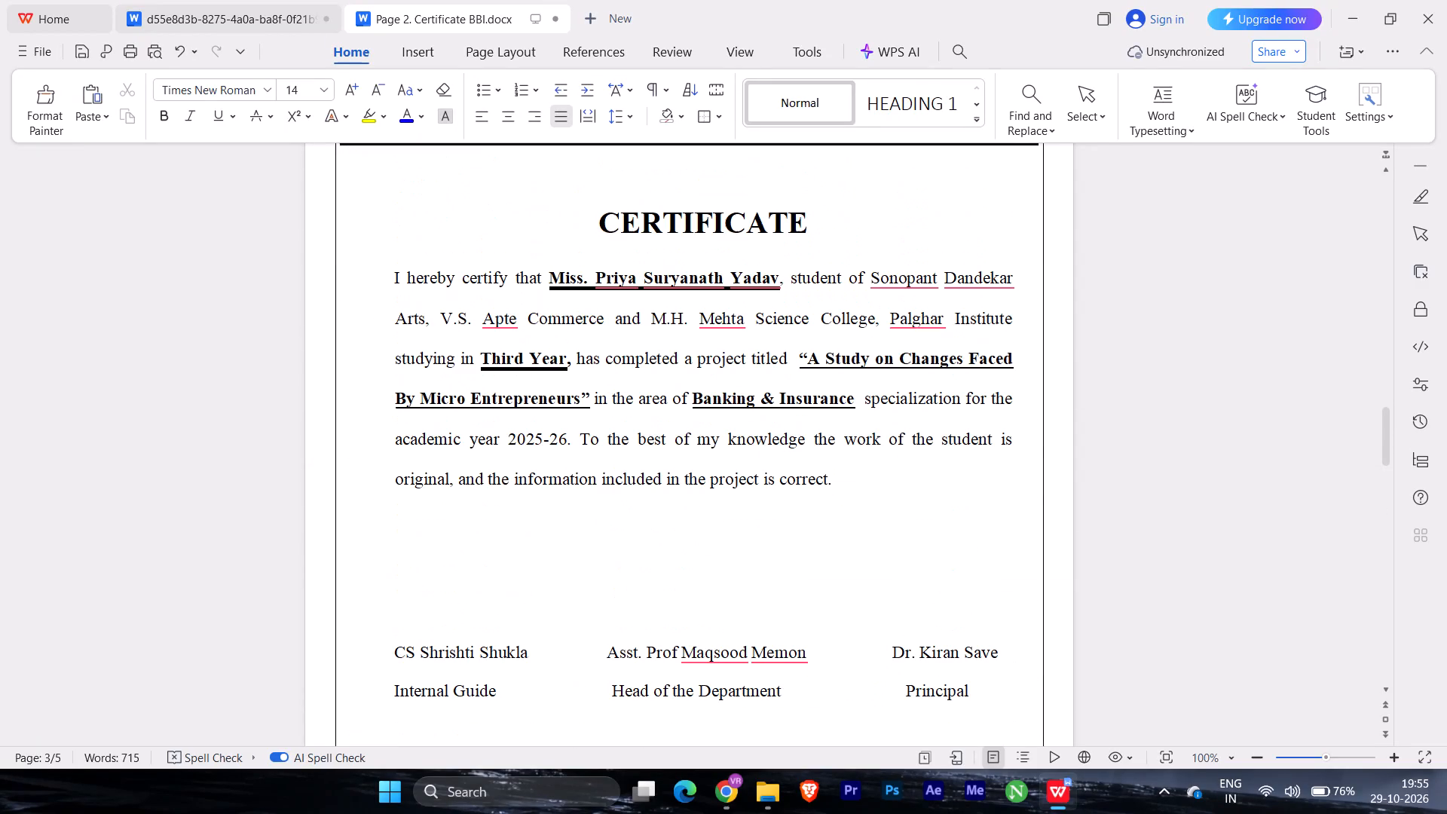
{"action": "left_click", "coordinate": [566, 439]}
{"action": "key", "text": "BackSpace"}
{"action": "key", "text": "BackSpace"}
{"action": "key", "text": "BackSpace"}
{"action": "key", "text": "BackSpace"}
{"action": "key", "text": "BackSpace"}
{"action": "key", "text": "BackSpace"}
{"action": "key", "text": "BackSpace"}
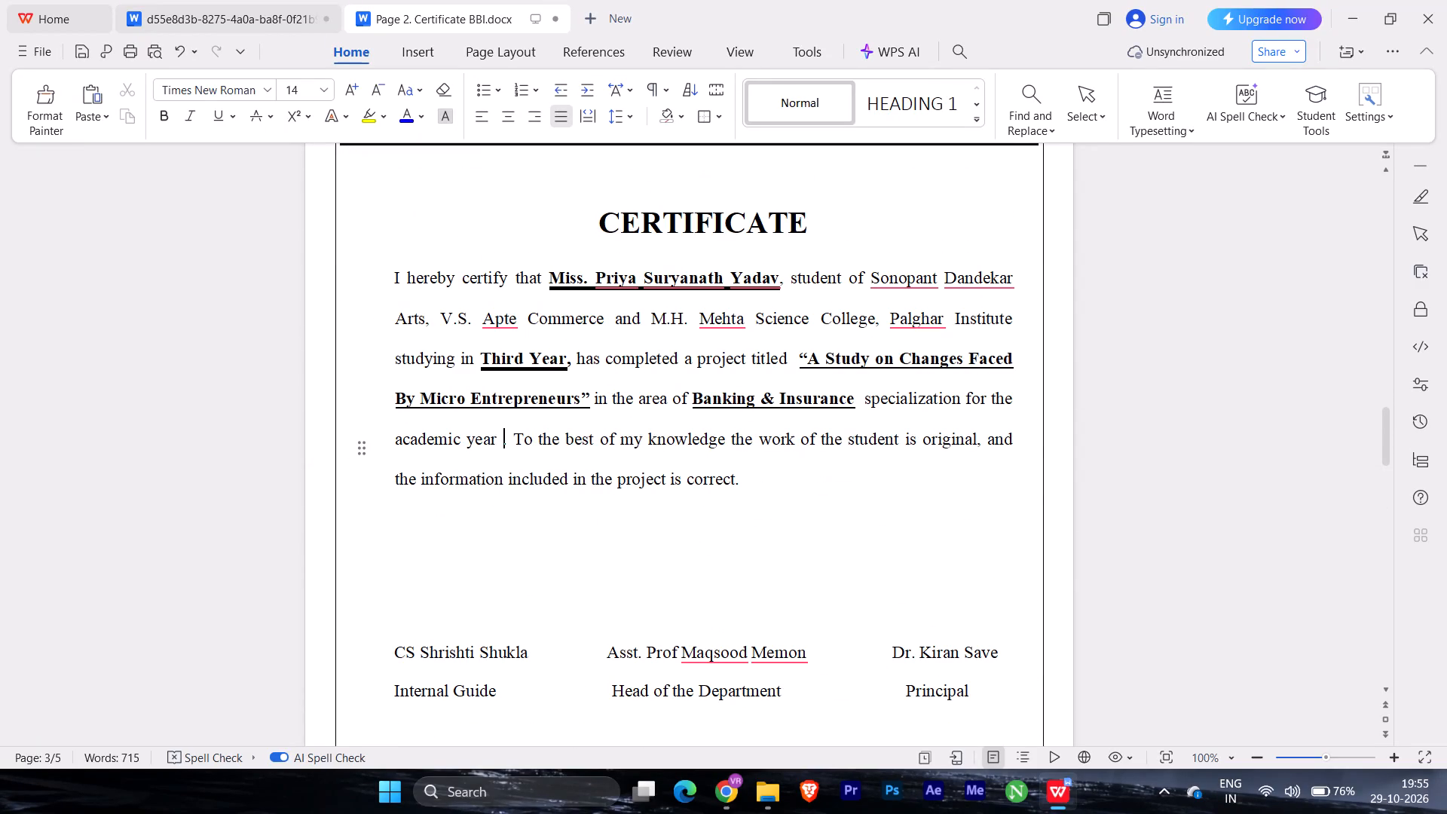
{"action": "key", "text": "ctrl+v"}
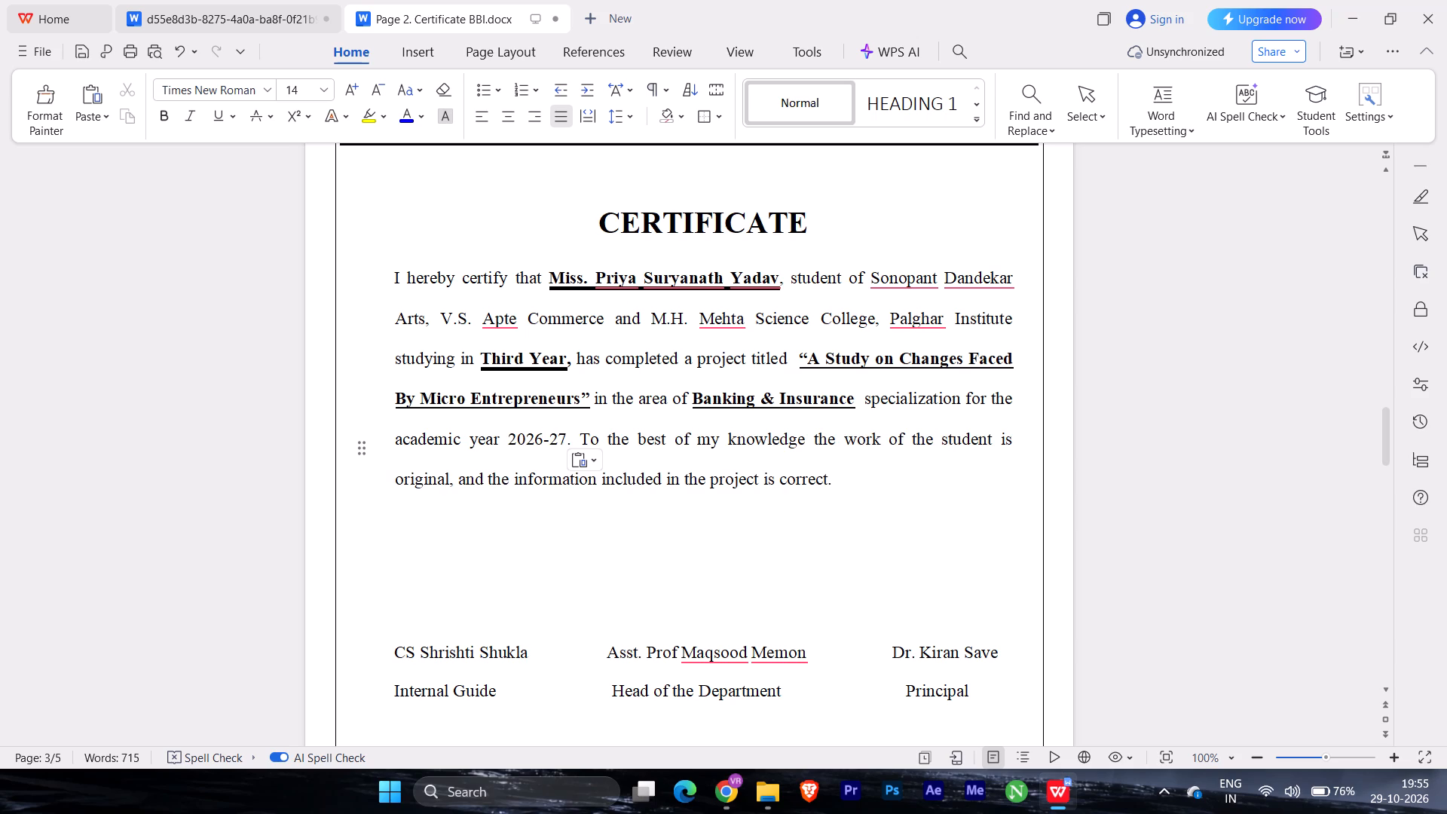
Replace the academic year in the second certificate's paragraph with the copied “2026-27”.
{"action": "scroll", "coordinate": [598, 381], "scroll_direction": "up", "scroll_amount": 18}
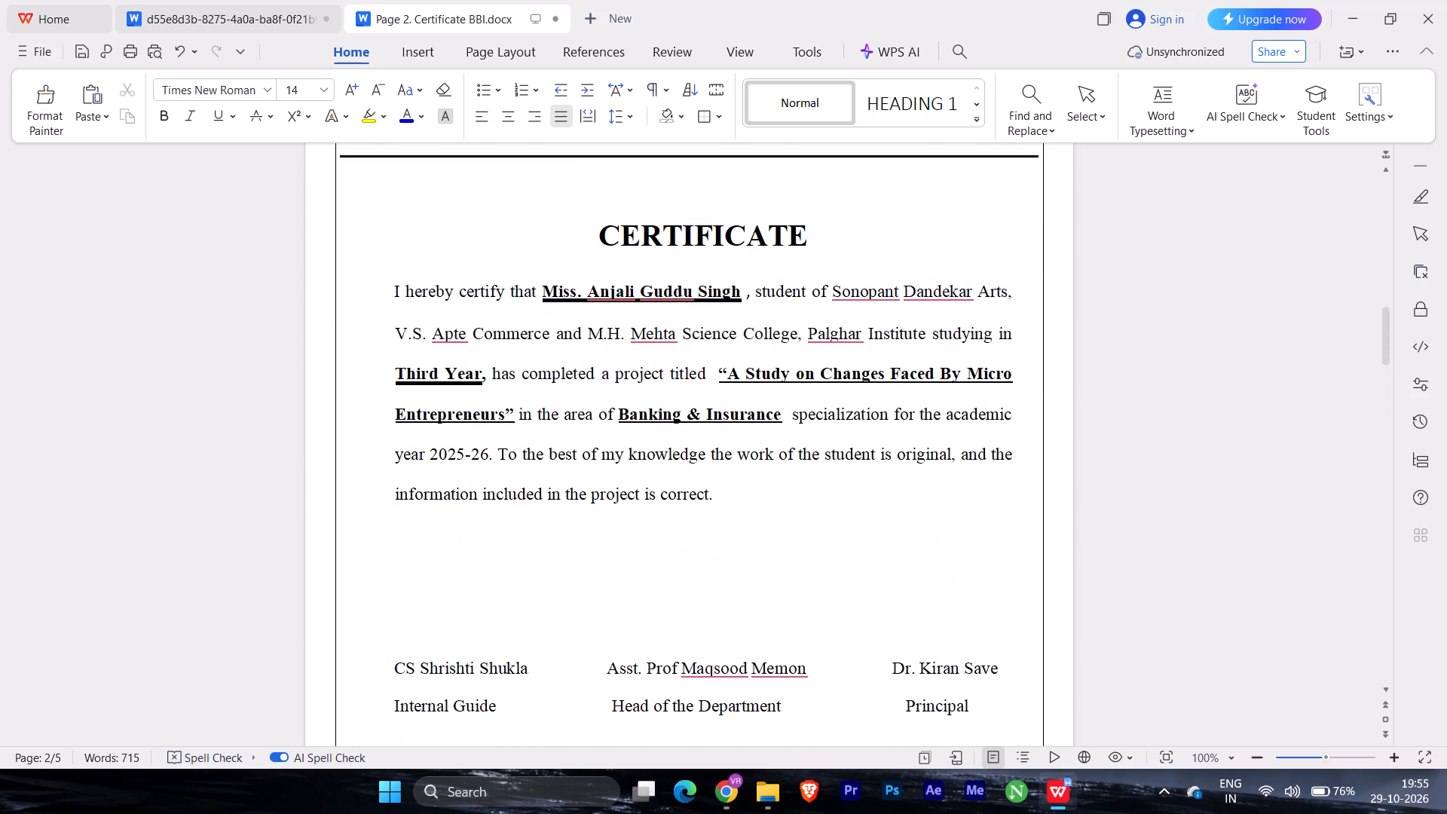
{"action": "left_click", "coordinate": [486, 457]}
{"action": "key", "text": "BackSpace"}
{"action": "key", "text": "BackSpace"}
{"action": "key", "text": "BackSpace"}
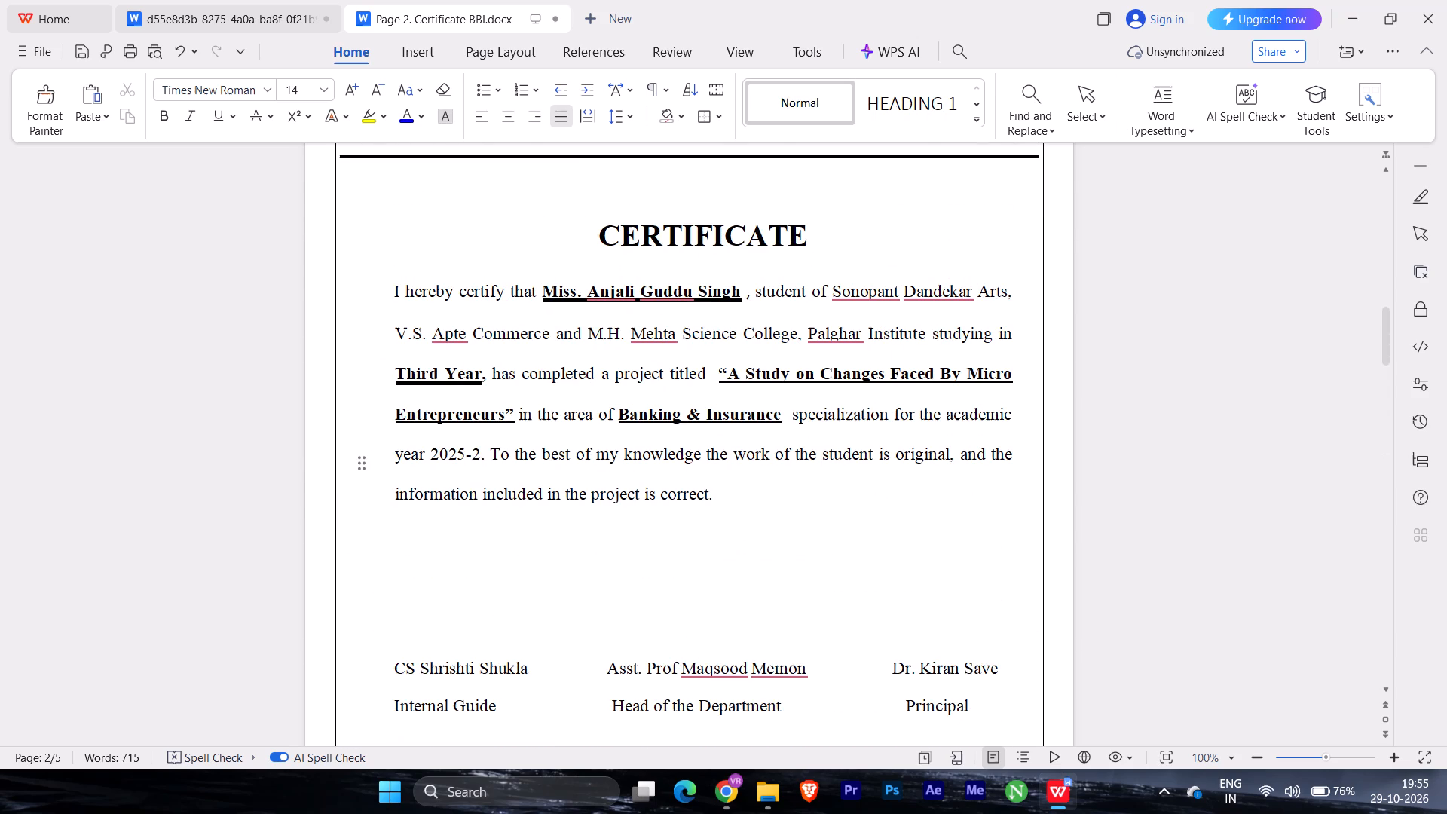
{"action": "key", "text": "BackSpace"}
{"action": "key", "text": "BackSpace"}
{"action": "key", "text": "BackSpace"}
{"action": "key", "text": "BackSpace"}
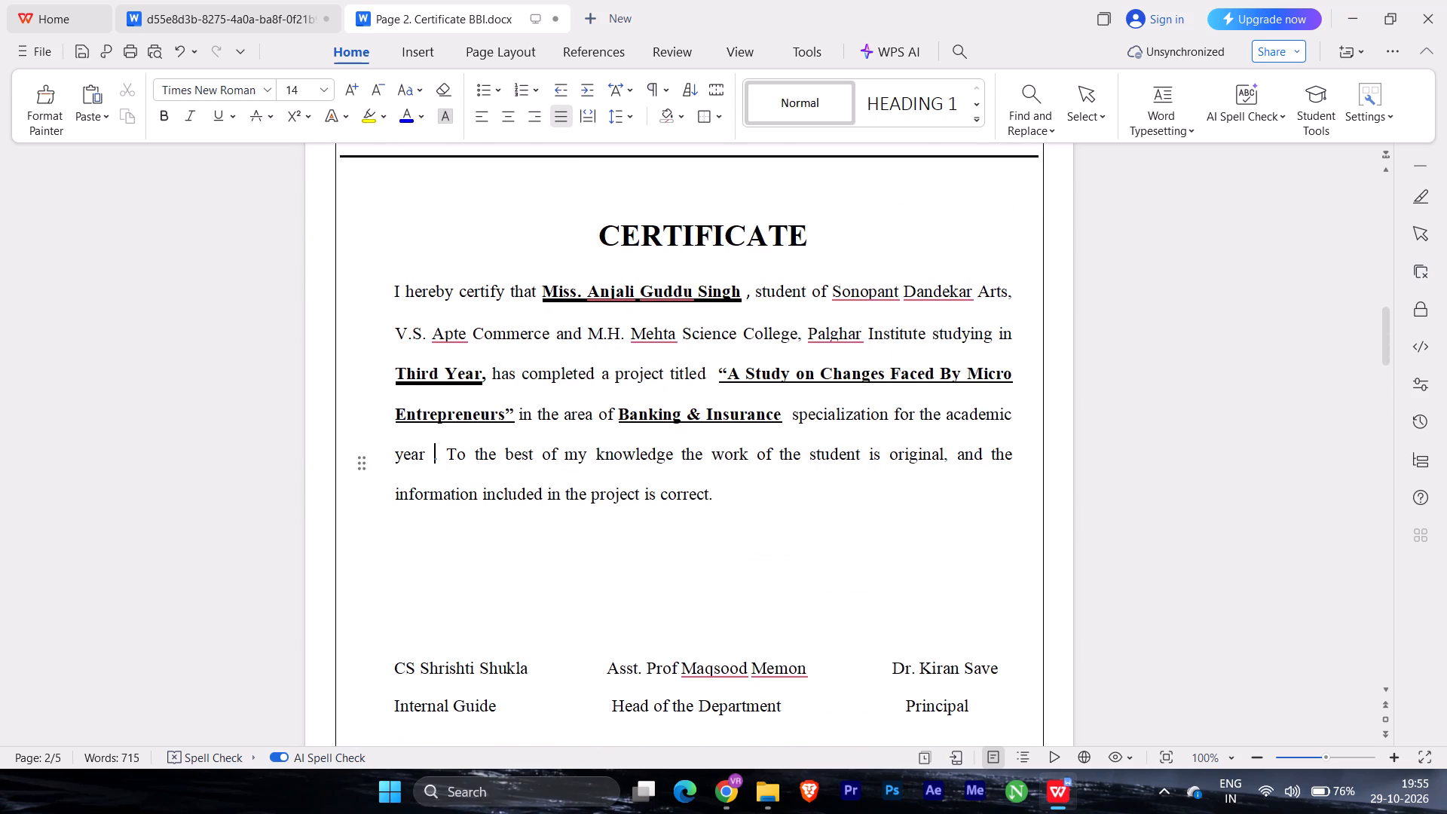
{"action": "key", "text": "ctrl+v"}
Replace the academic year in the first certificate's paragraph with the copied “2026-27”.
{"action": "scroll", "coordinate": [507, 365], "scroll_direction": "up", "scroll_amount": 4}
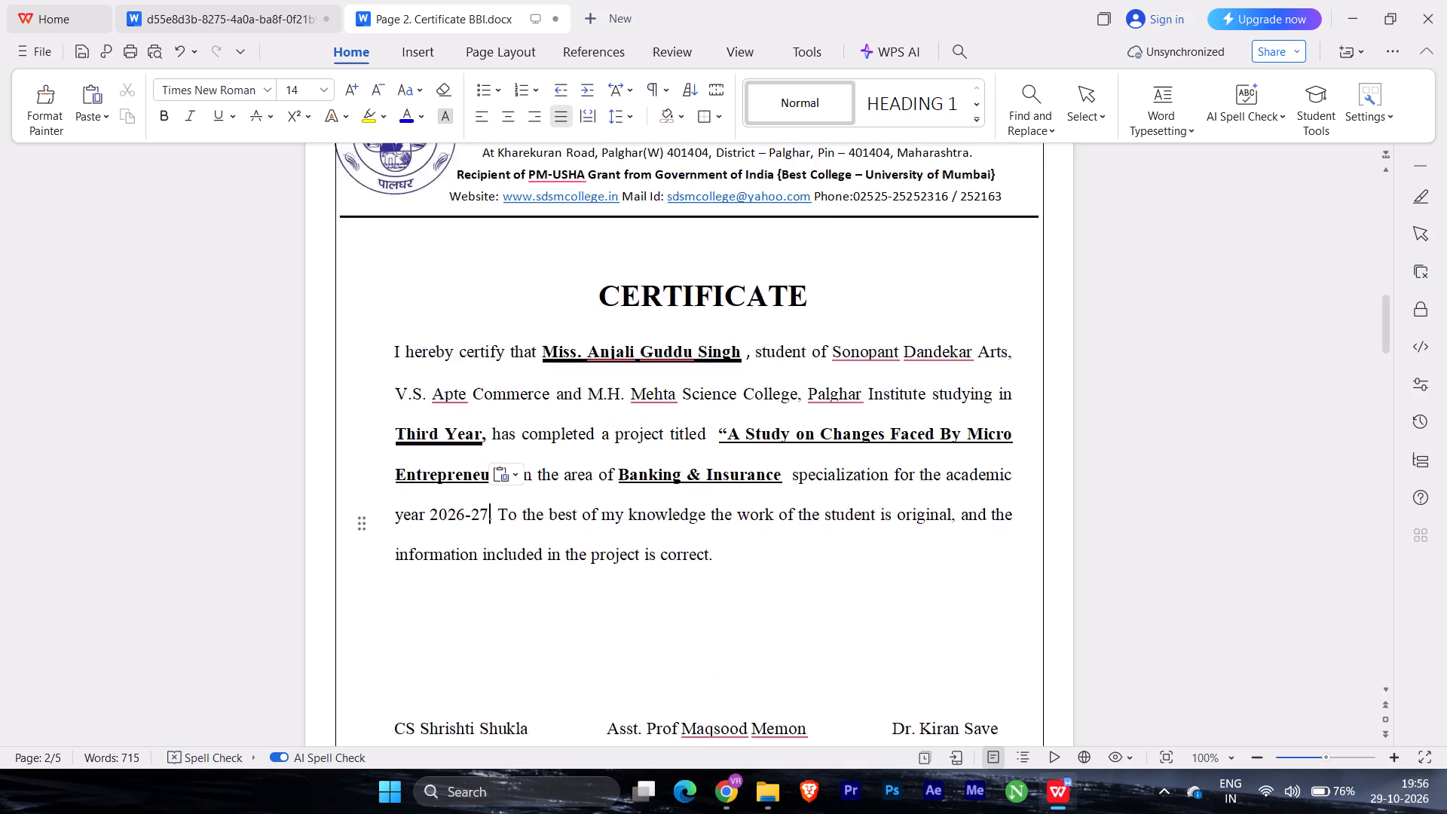
{"action": "scroll", "coordinate": [507, 365], "scroll_direction": "up", "scroll_amount": 11}
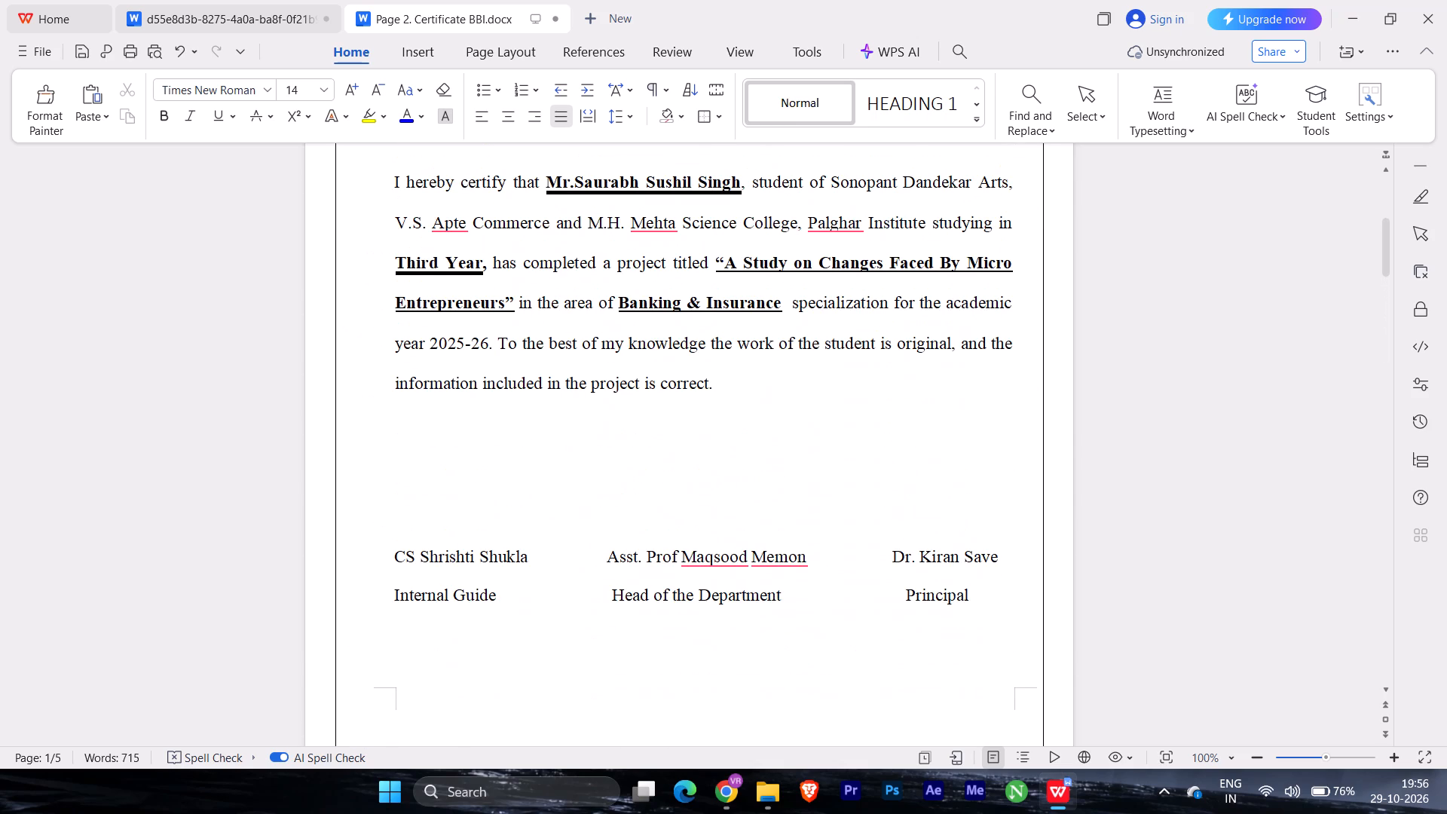
{"action": "left_click", "coordinate": [487, 347]}
{"action": "key", "text": "BackSpace"}
{"action": "key", "text": "BackSpace"}
{"action": "key", "text": "BackSpace"}
{"action": "key", "text": "BackSpace"}
{"action": "key", "text": "BackSpace"}
{"action": "key", "text": "BackSpace"}
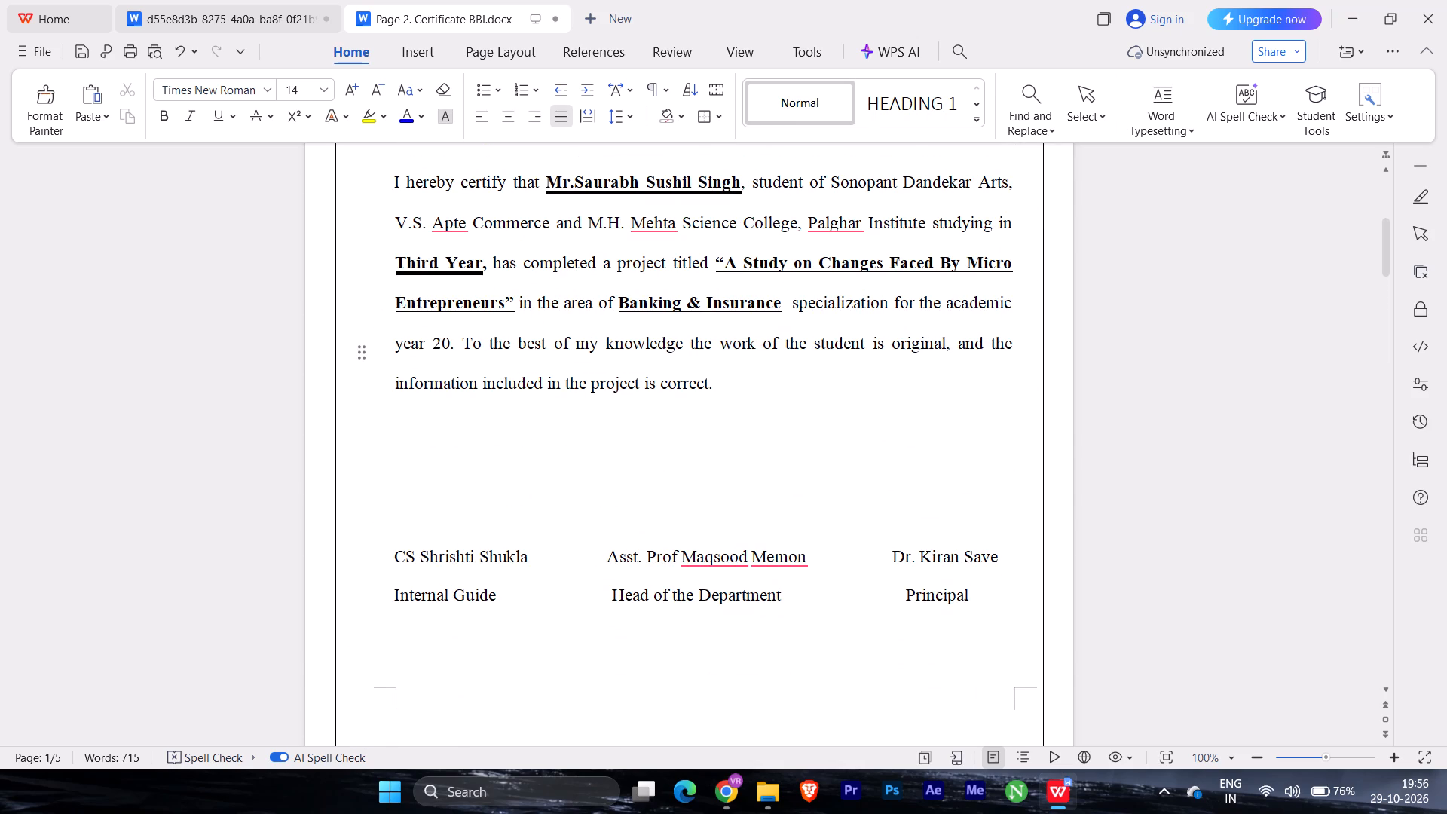
{"action": "key", "text": "BackSpace"}
{"action": "key", "text": "ctrl+v"}
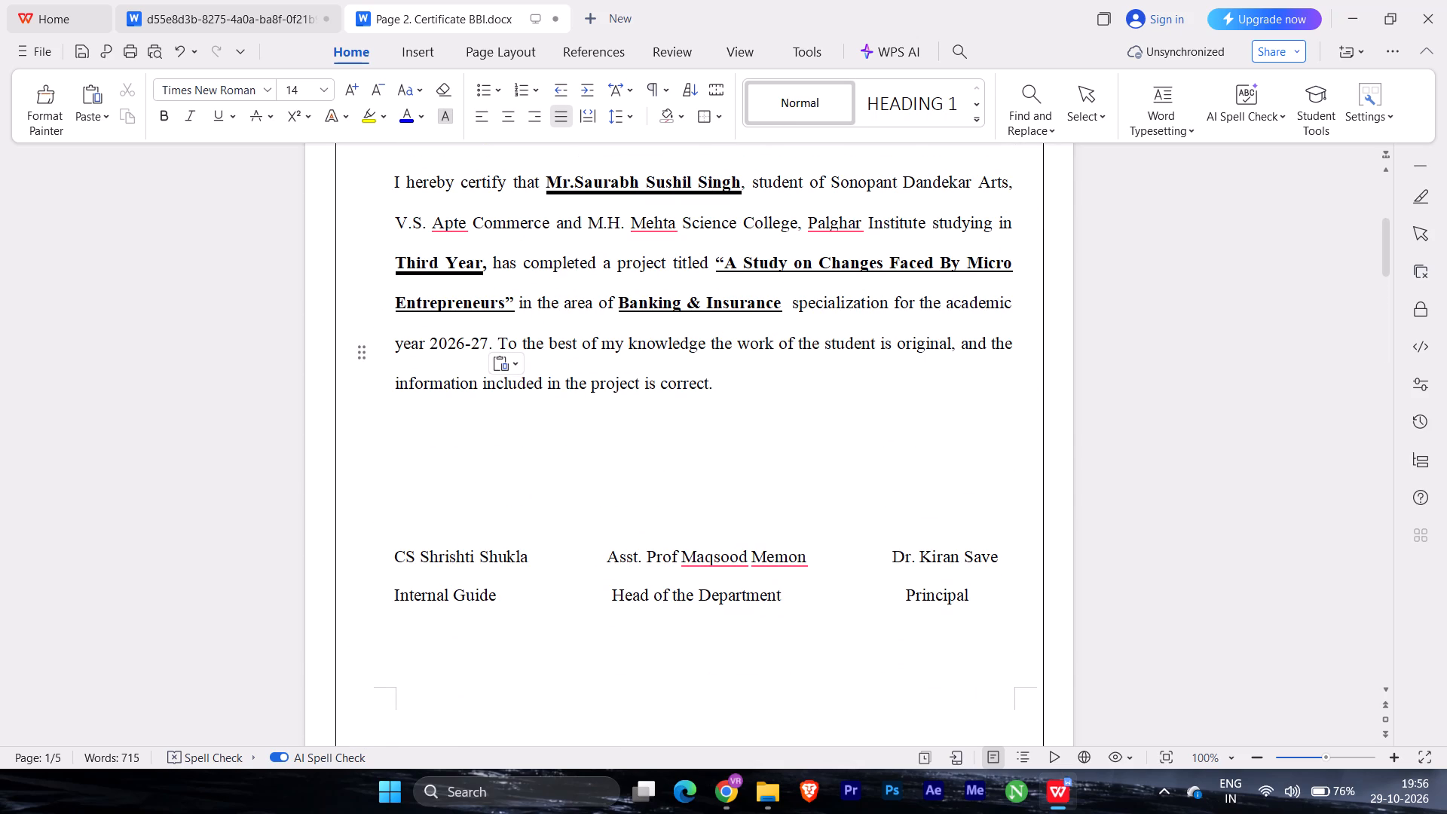
Open the PDF export settings for the certificate document.
{"action": "scroll", "coordinate": [658, 182], "scroll_direction": "up", "scroll_amount": 11}
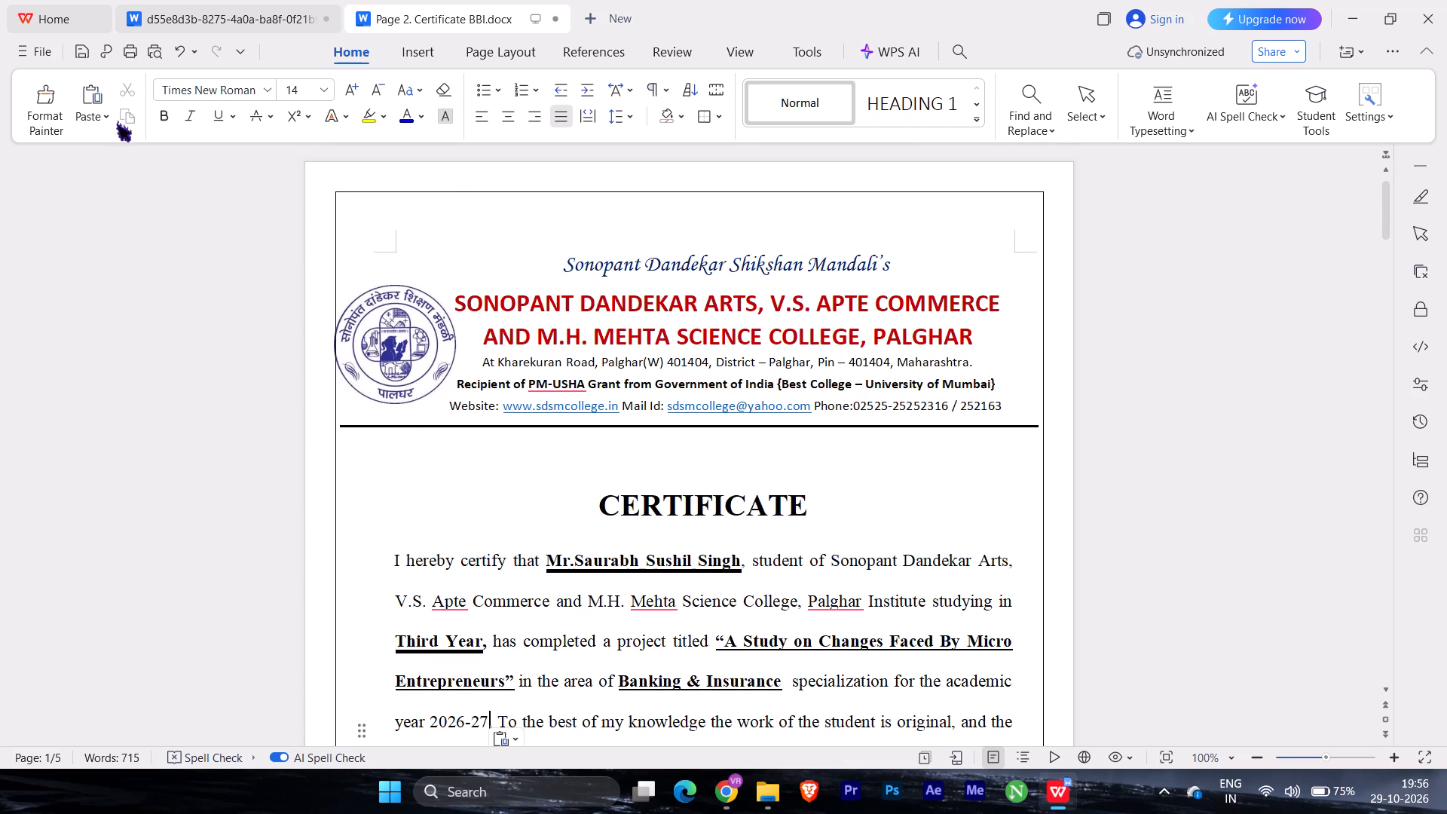
{"action": "left_click", "coordinate": [45, 49]}
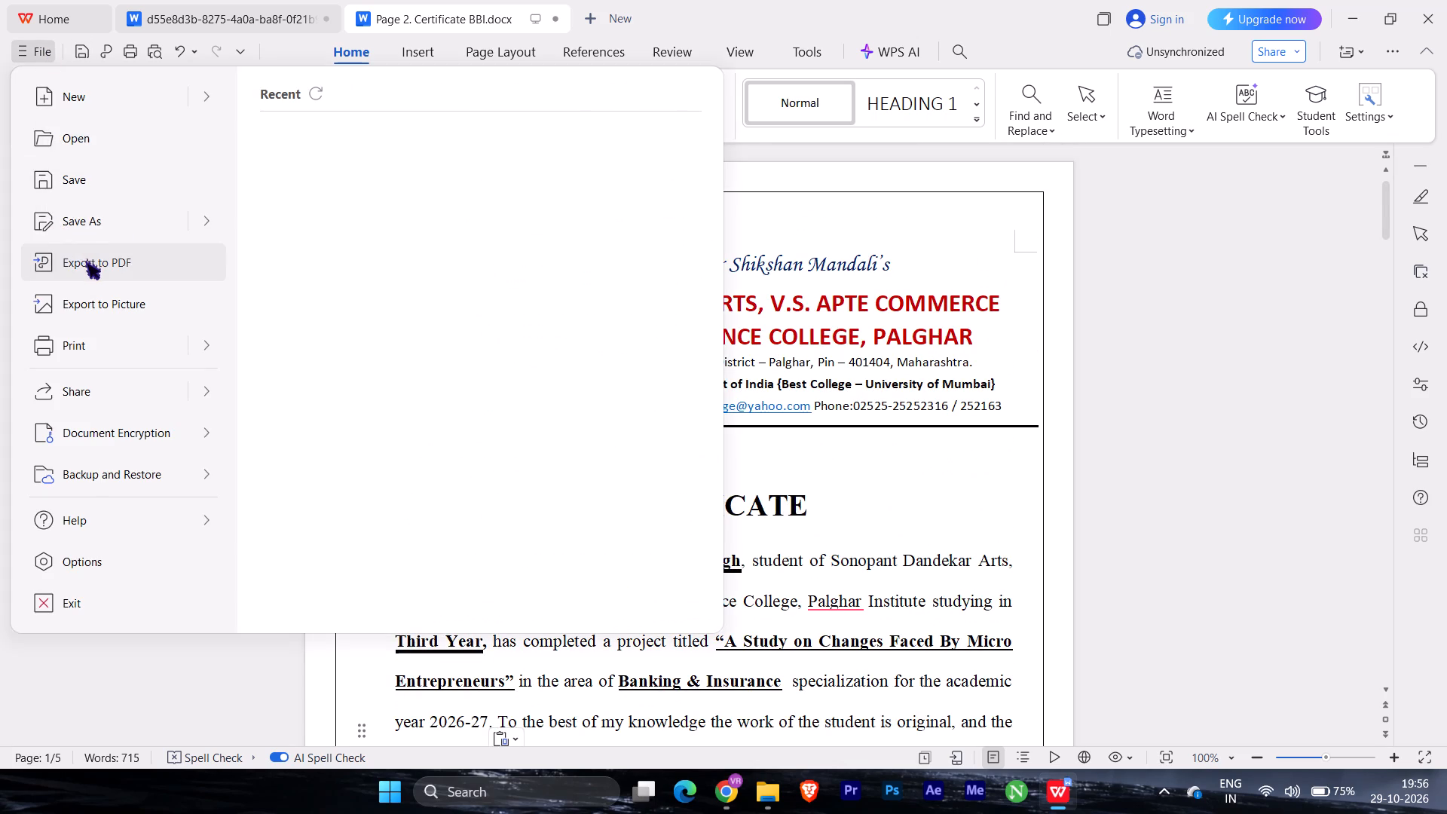
{"action": "left_click", "coordinate": [86, 257]}
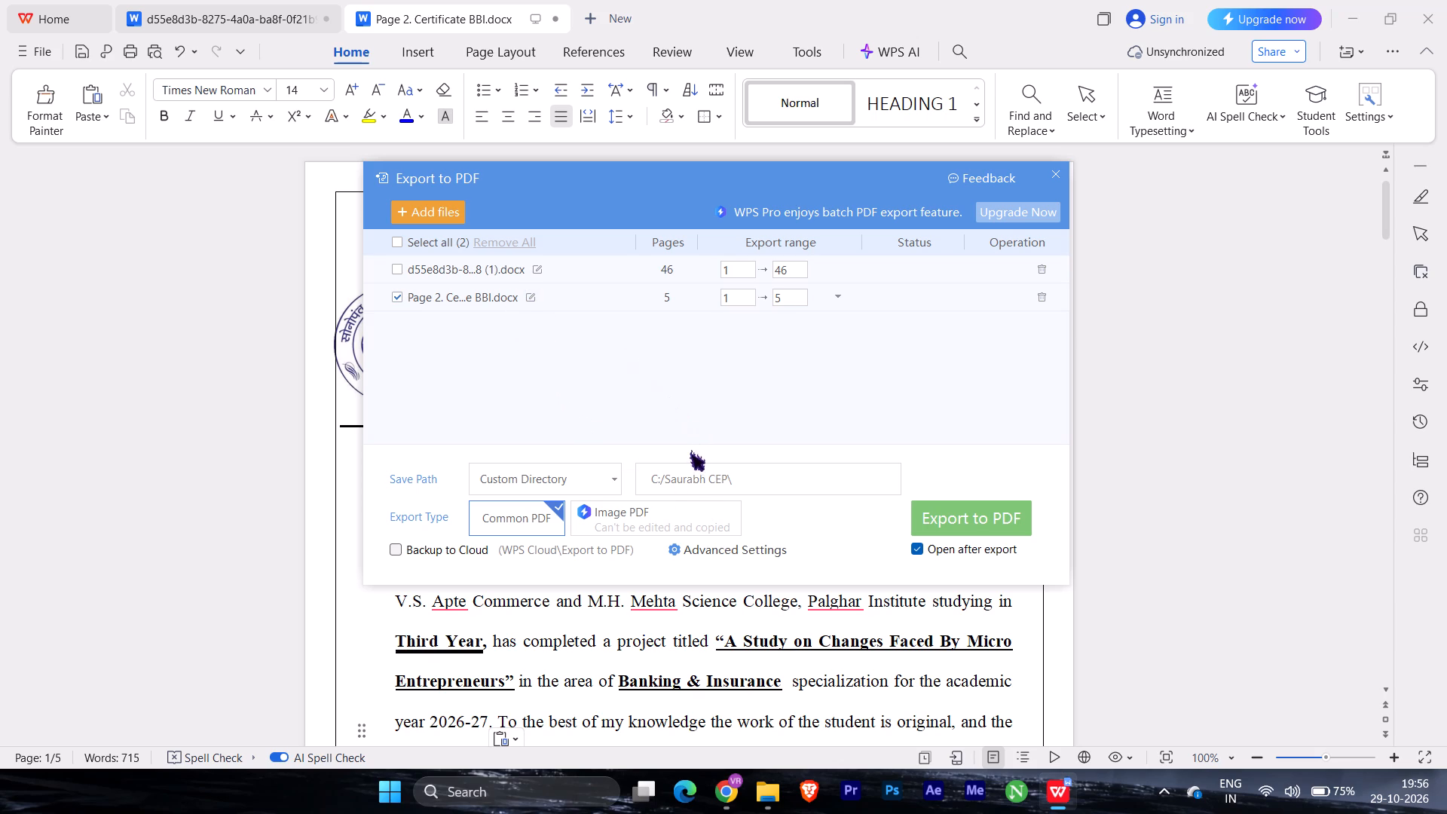
Export the Page 2. Certificate BBI document to PDF with the C: drive's Saurabh CEP folder as the save path.
{"action": "left_click", "coordinate": [690, 483]}
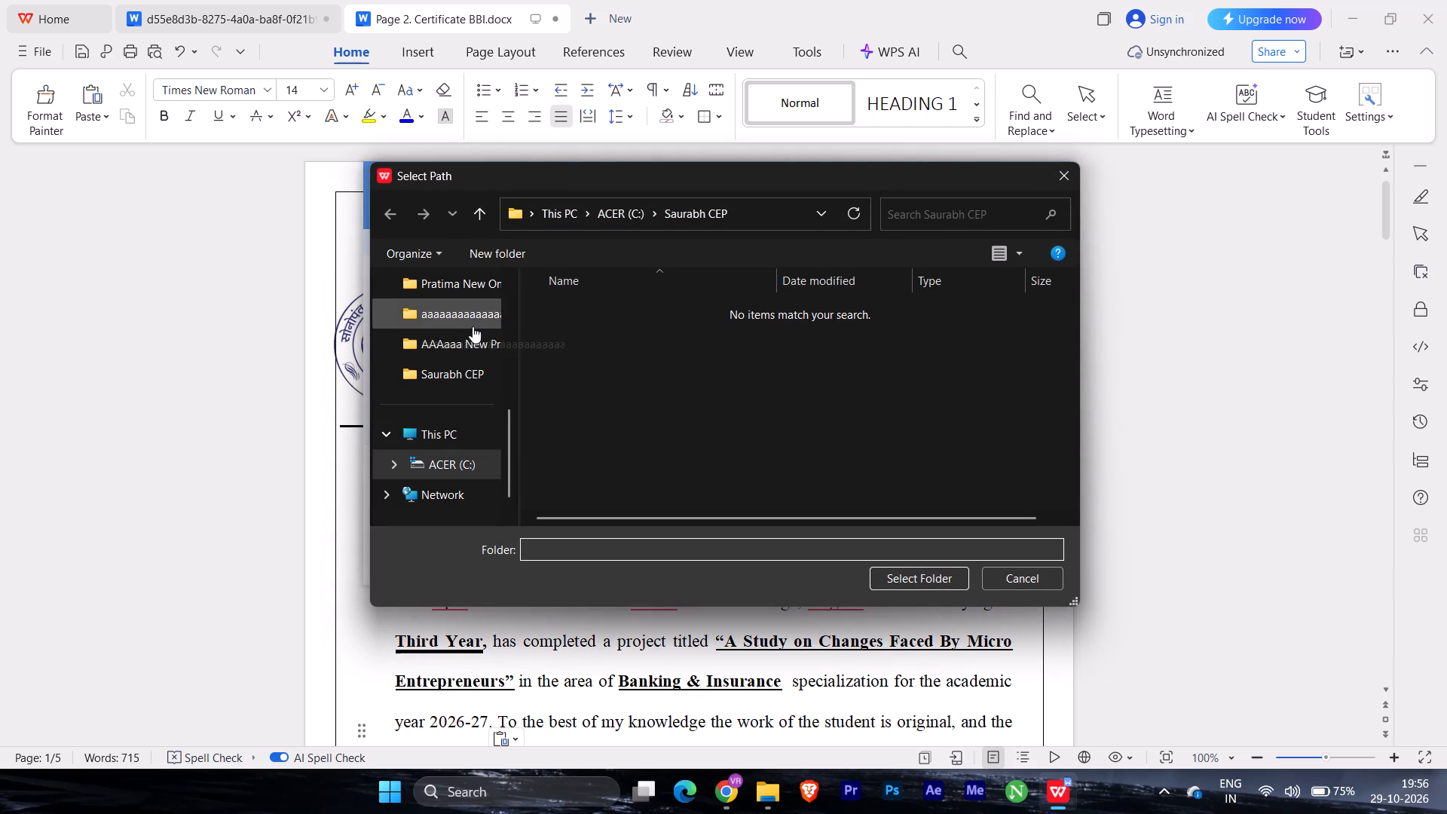
{"action": "left_click", "coordinate": [466, 369]}
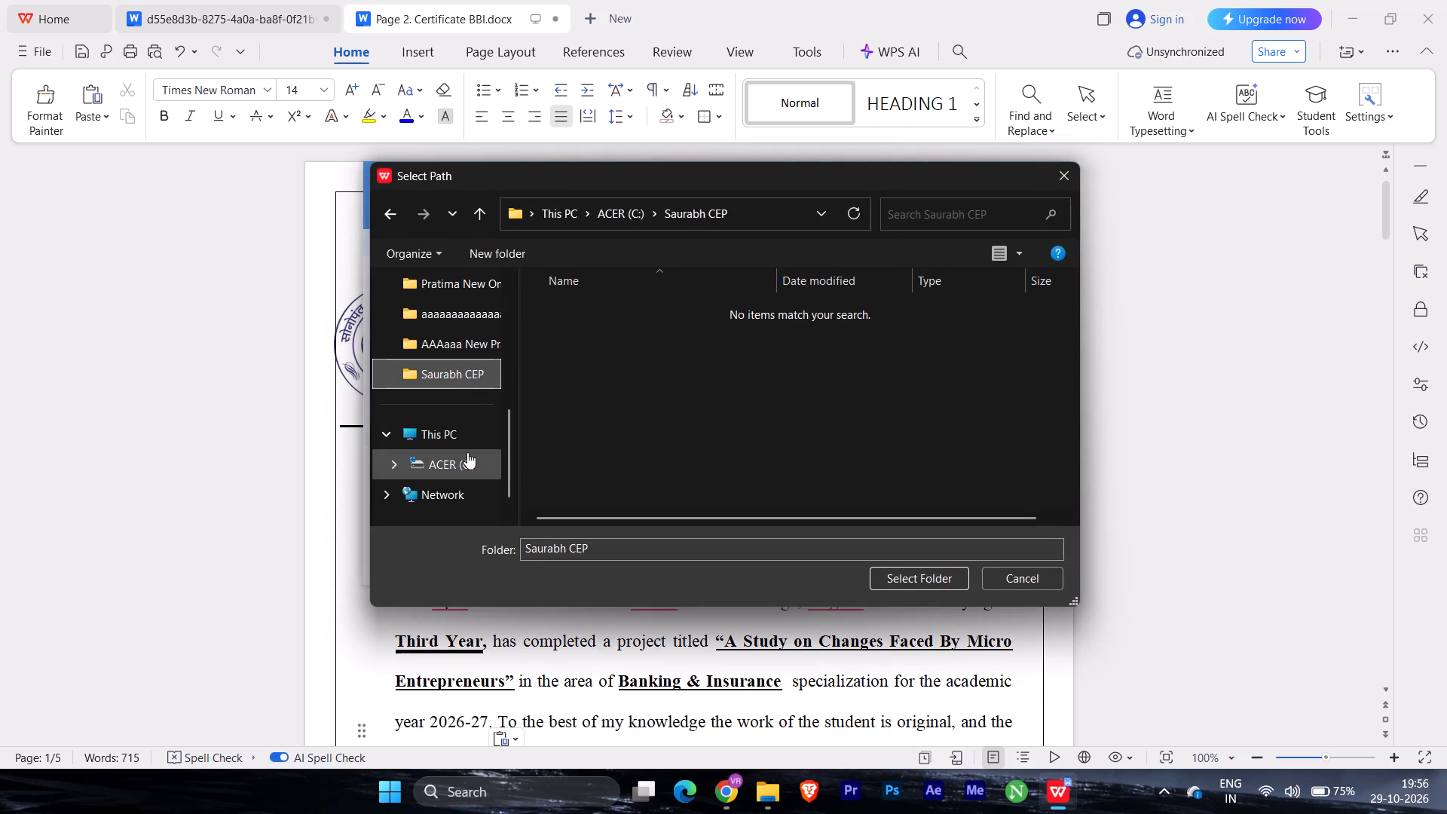
{"action": "left_click", "coordinate": [898, 574]}
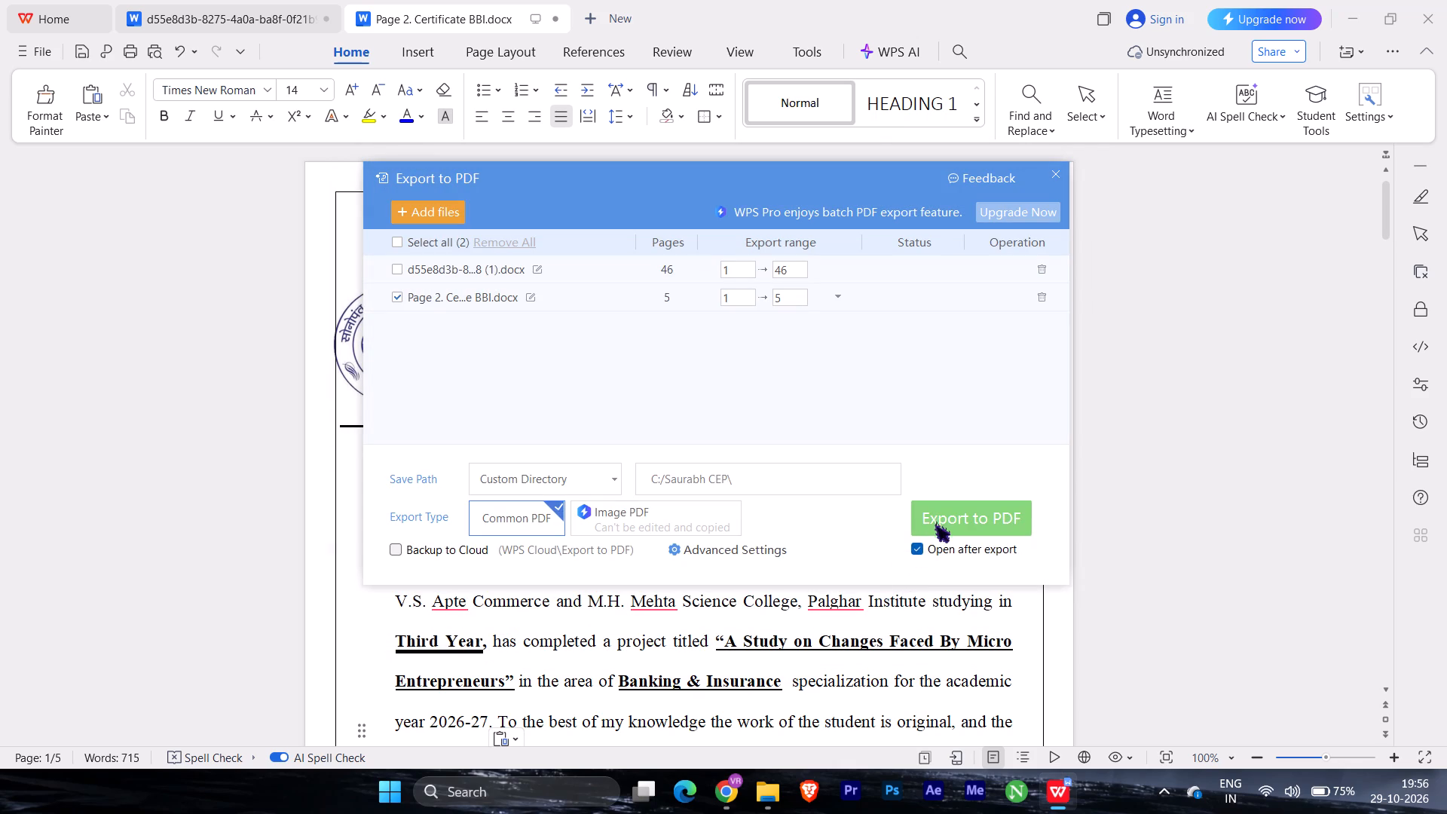
{"action": "left_click", "coordinate": [958, 514]}
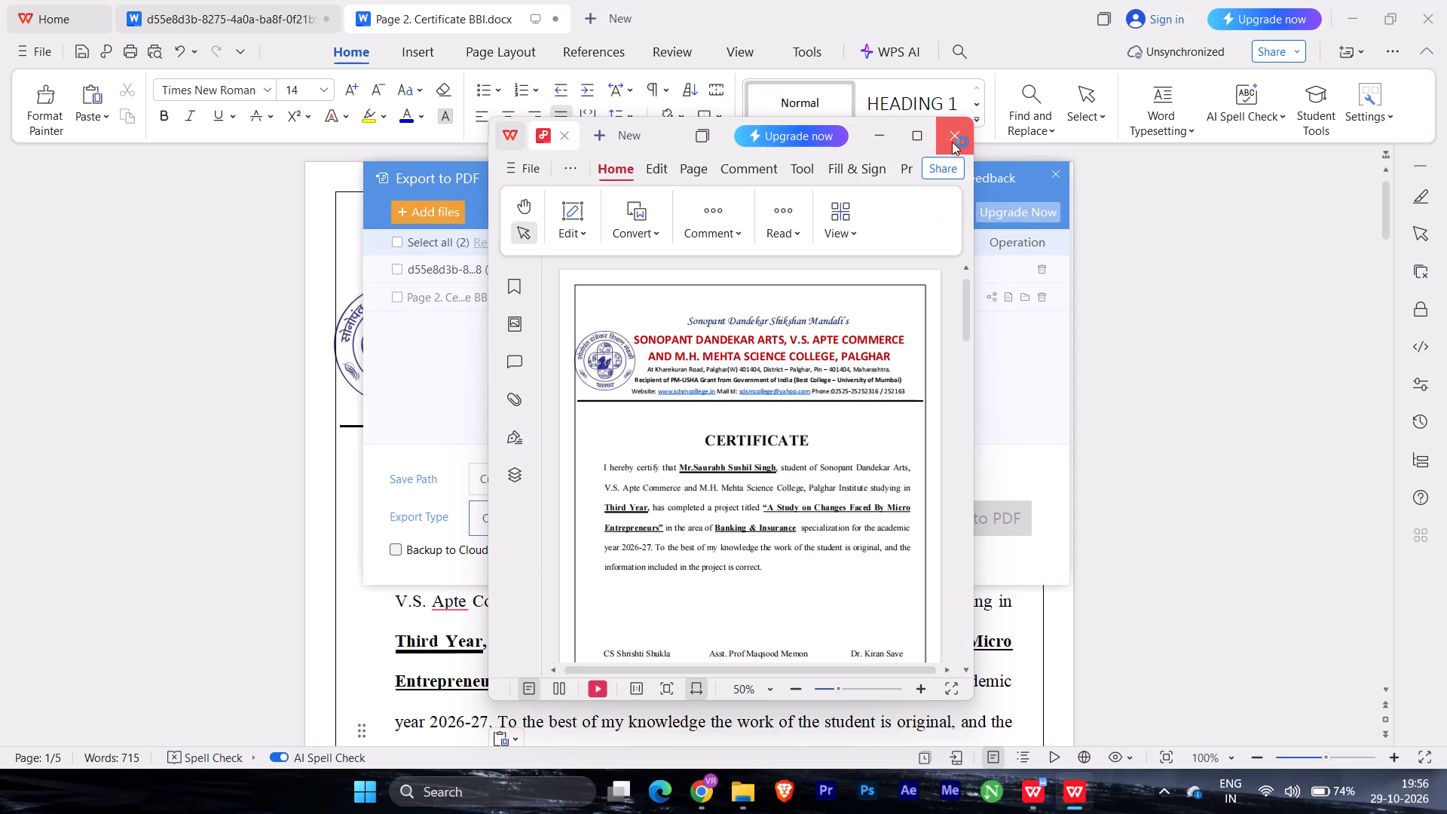
Minimize the exported PDF's window and close the Export to PDF dialog to return to the certificate document.
{"action": "left_click", "coordinate": [880, 130]}
{"action": "left_click", "coordinate": [1051, 175]}
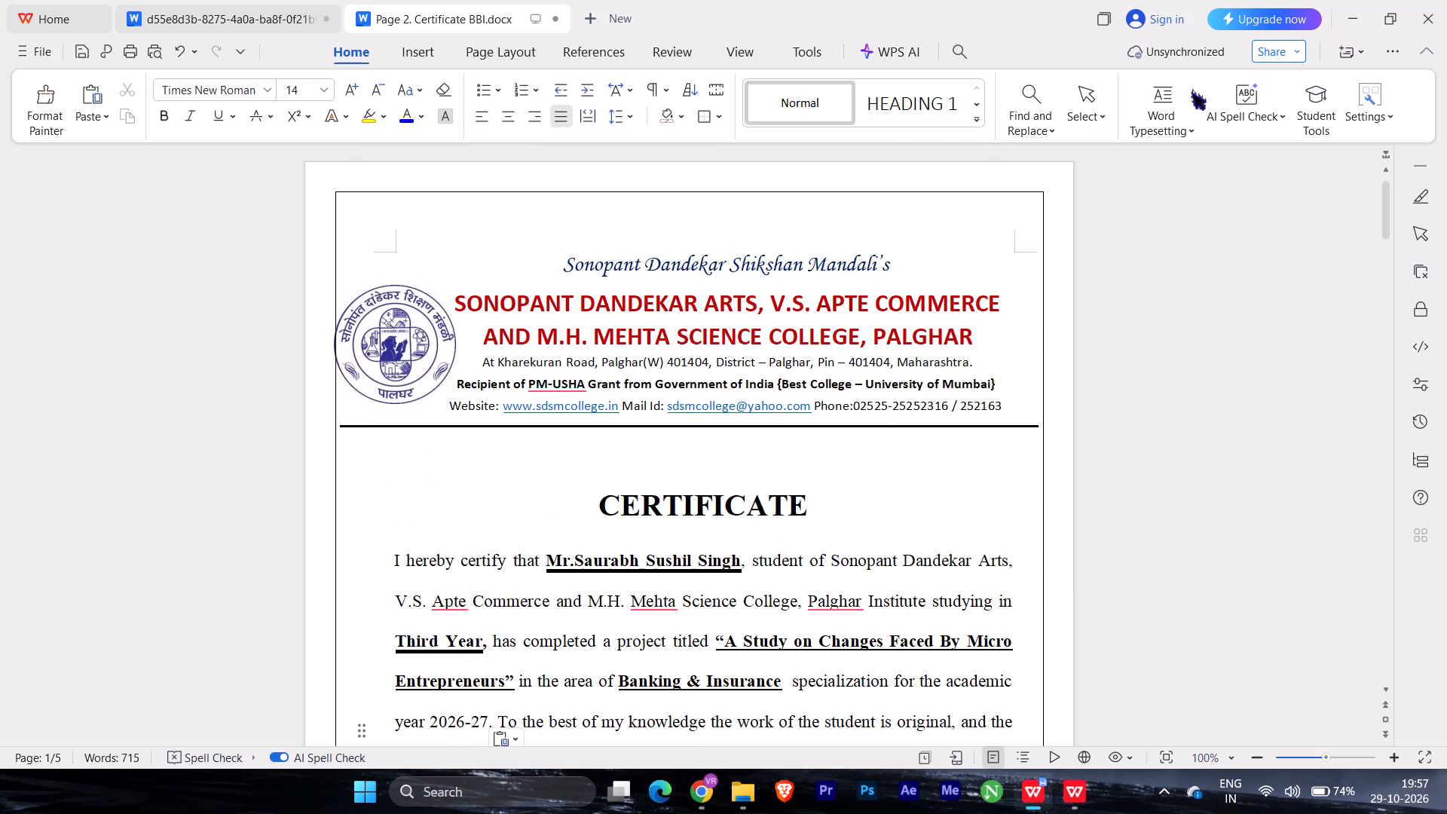
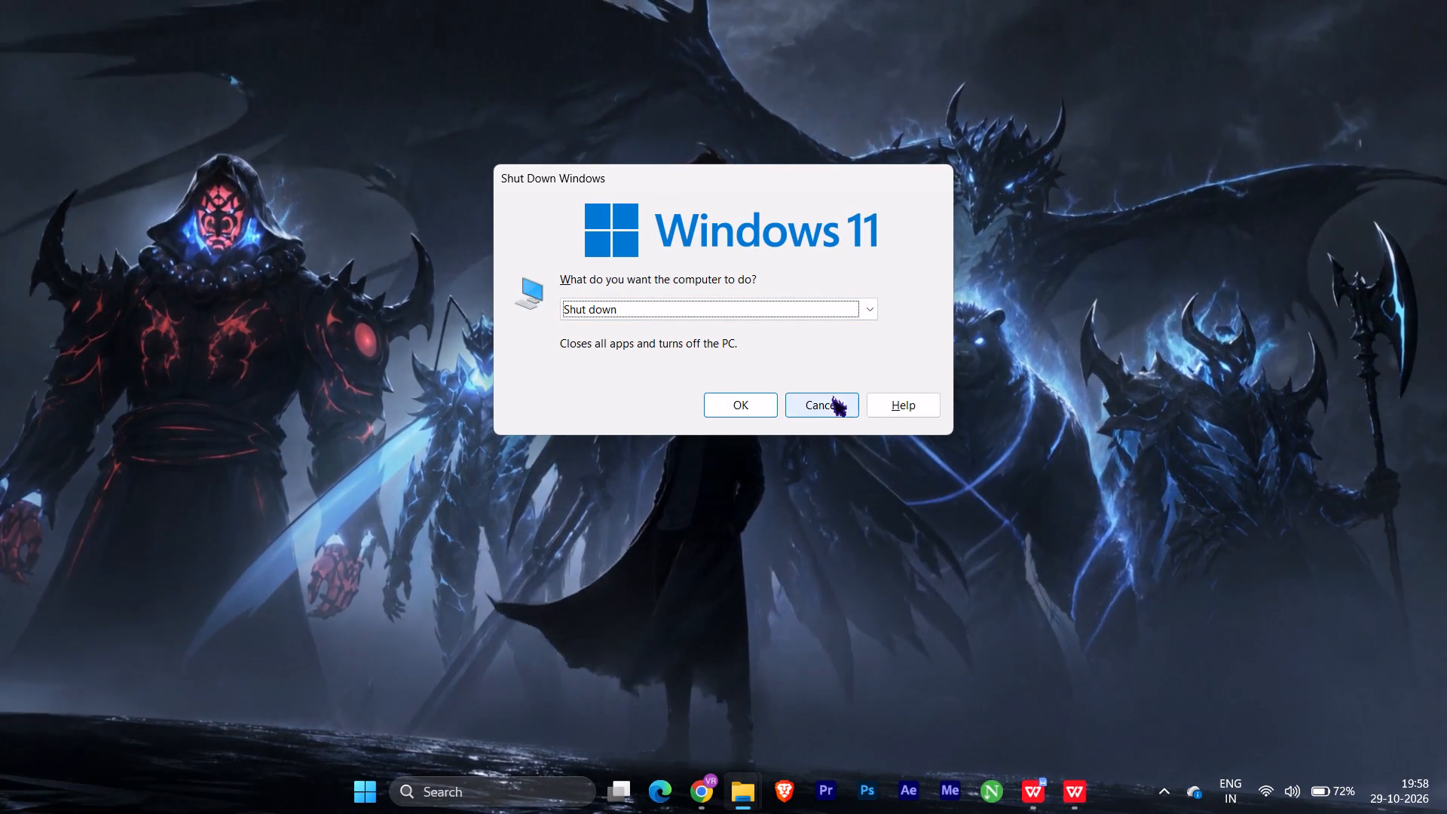
Dismiss the Shut Down Windows dialog without shutting down the computer.
{"action": "left_click", "coordinate": [828, 402]}
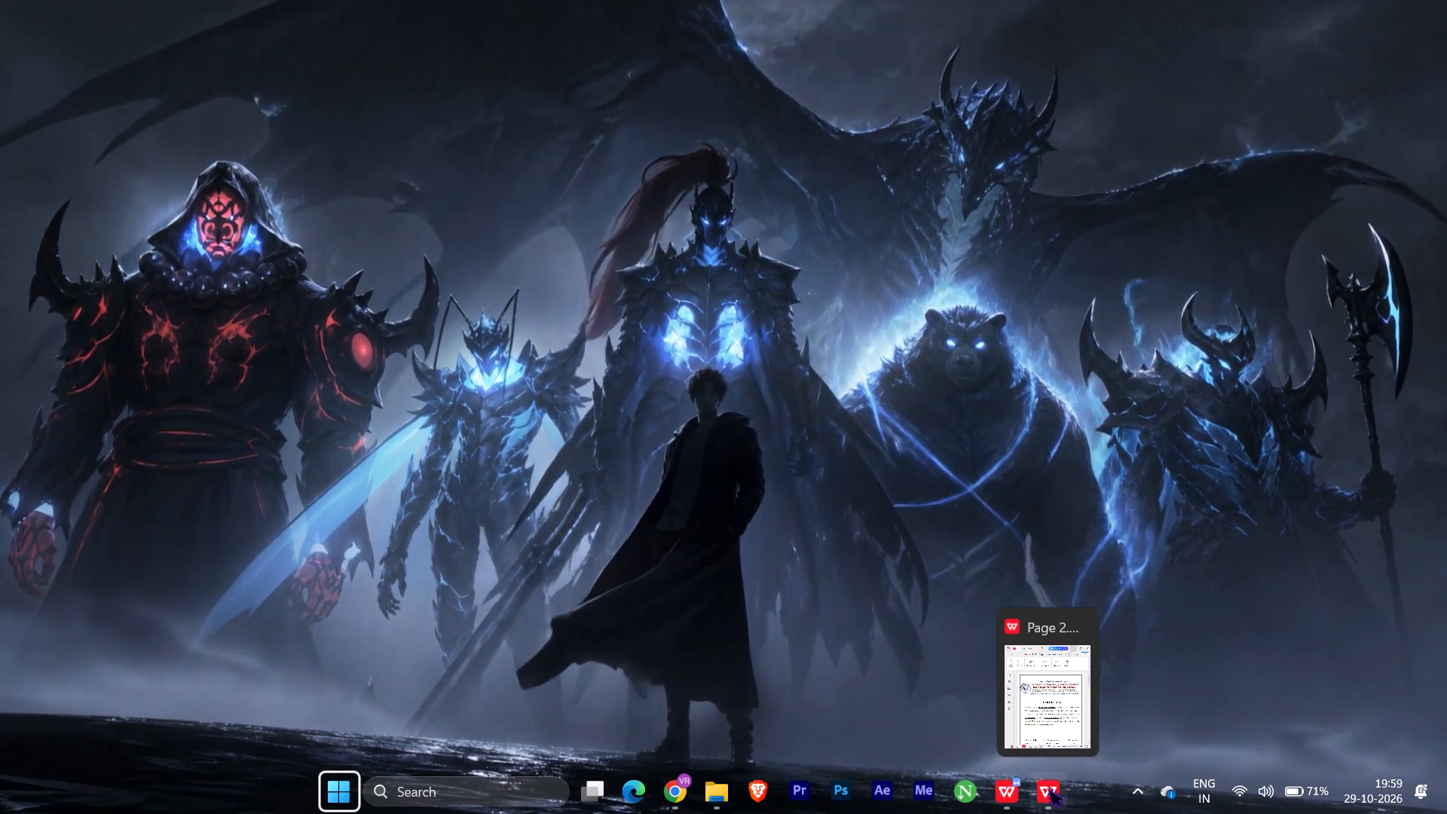
Return to the Page 2. Certificate BBI document and clear the name above “Internal Guide” in the first certificate's signature block.
{"action": "left_click", "coordinate": [998, 720]}
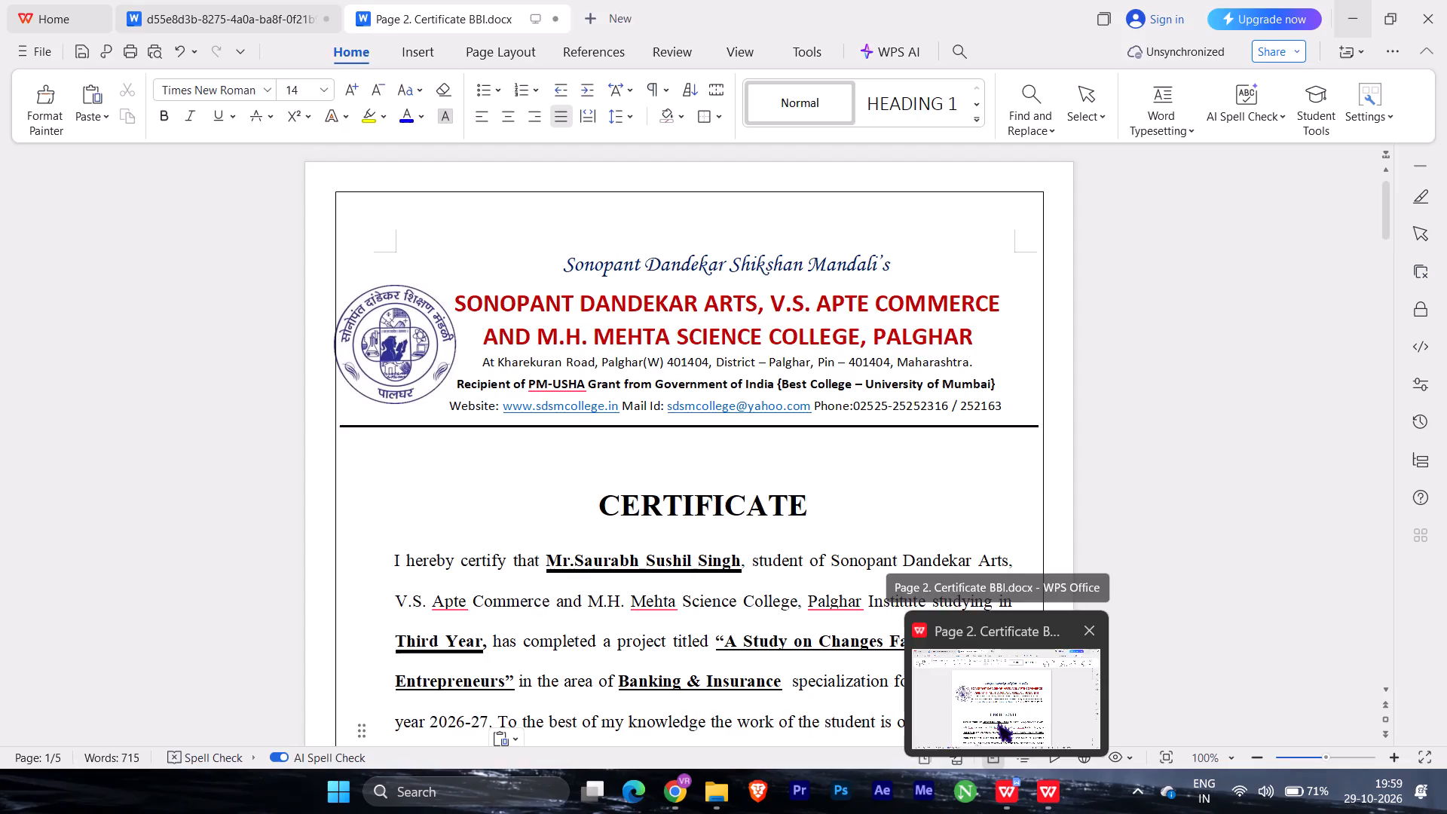
{"action": "scroll", "coordinate": [754, 518], "scroll_direction": "down", "scroll_amount": 3}
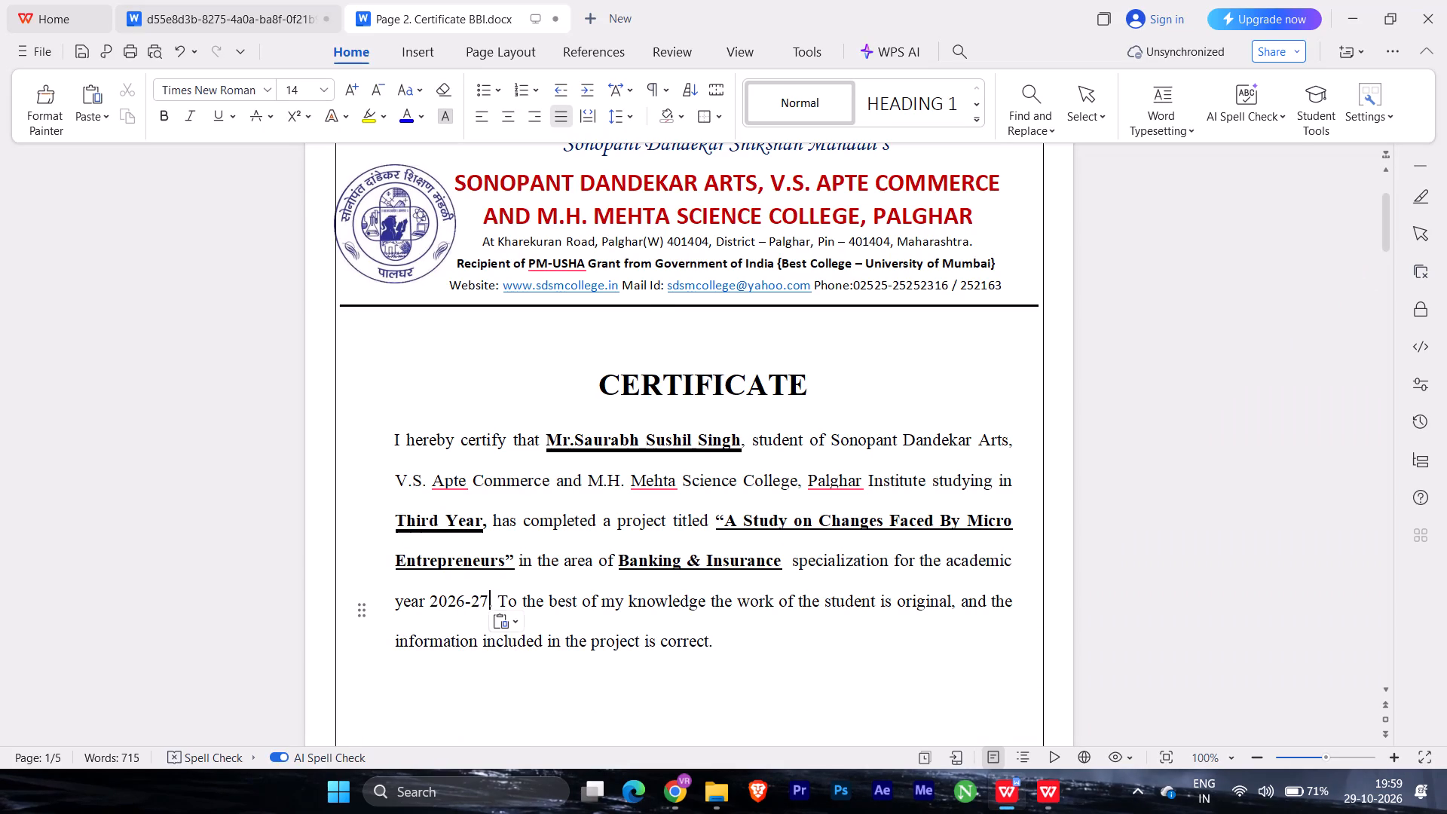
{"action": "scroll", "coordinate": [791, 628], "scroll_direction": "down", "scroll_amount": 3}
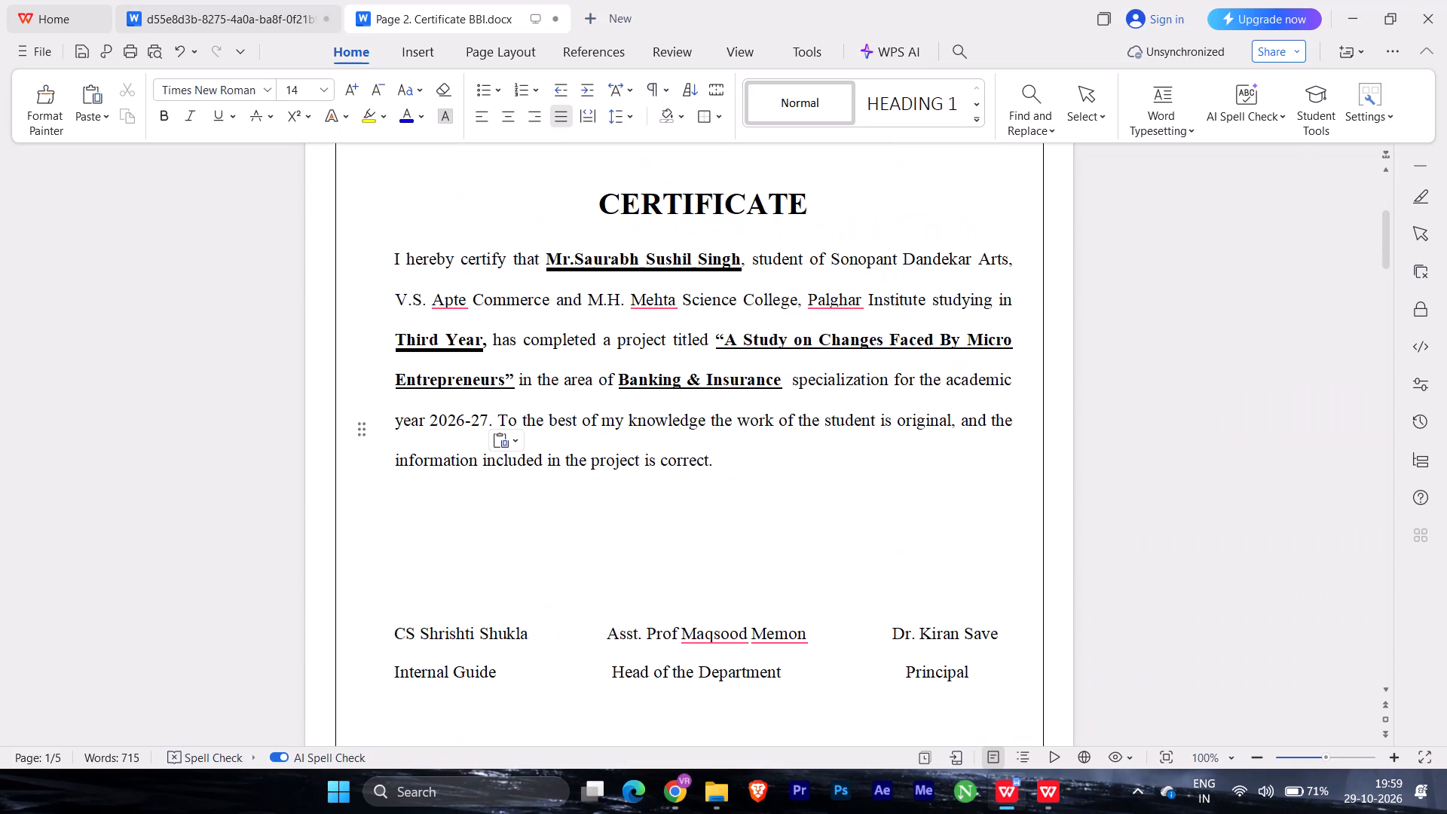
{"action": "left_click", "coordinate": [528, 633]}
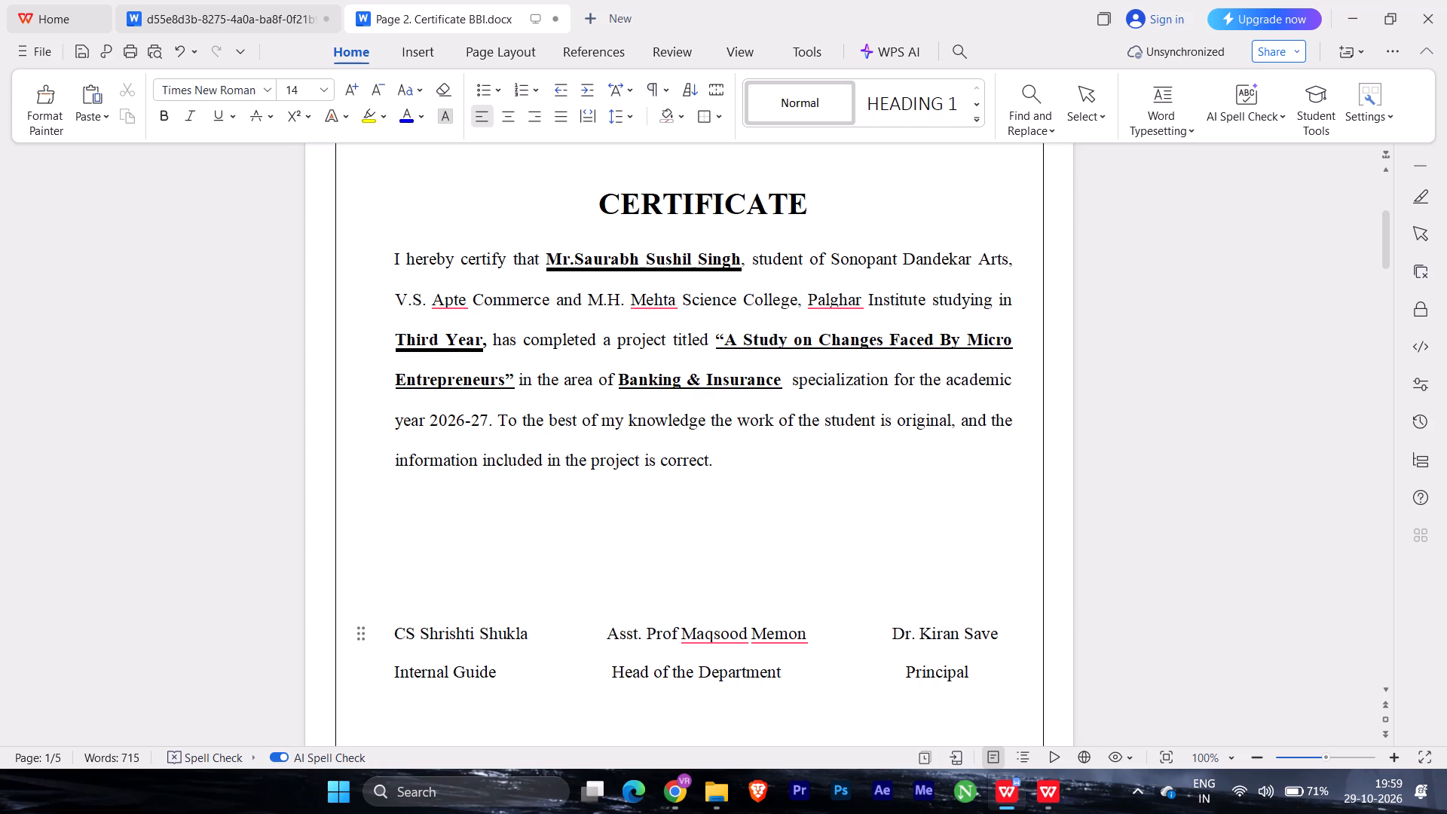
{"action": "key", "text": "BackSpace"}
{"action": "key", "text": "BackSpace"}
{"action": "key", "text": "BackSpace"}
{"action": "key", "text": "BackSpace"}
{"action": "key", "text": "BackSpace"}
{"action": "key", "text": "BackSpace"}
{"action": "key", "text": "BackSpace"}
{"action": "key", "text": "BackSpace"}
{"action": "key", "text": "BackSpace"}
{"action": "key", "text": "BackSpace"}
{"action": "key", "text": "BackSpace"}
{"action": "key", "text": "BackSpace"}
{"action": "key", "text": "BackSpace"}
{"action": "key", "text": "BackSpace"}
{"action": "key", "text": "BackSpace"}
{"action": "key", "text": "BackSpace"}
{"action": "key", "text": "BackSpace"}
{"action": "key", "text": "BackSpace"}
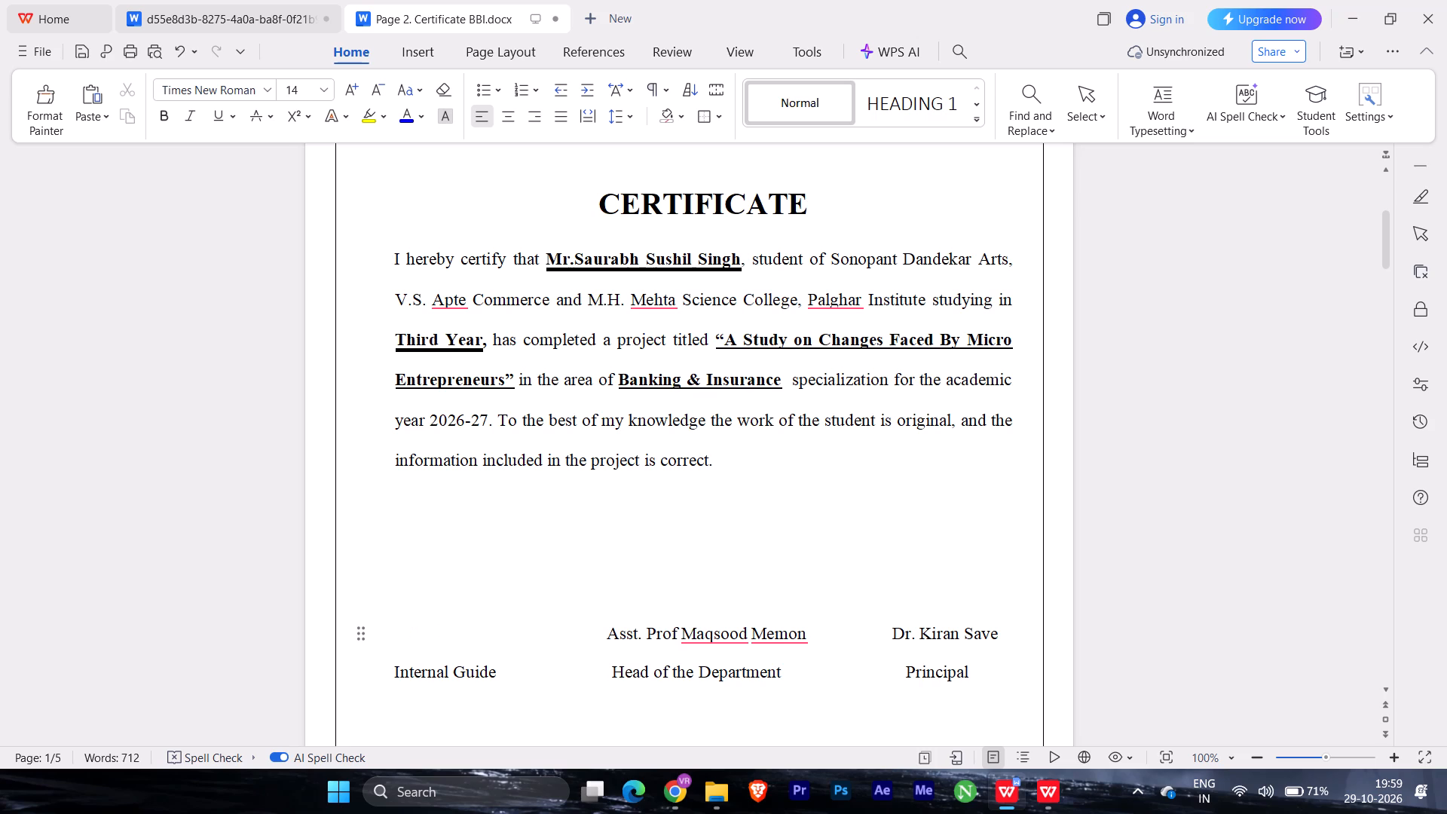
{"action": "key", "text": "c"}
{"action": "key", "text": "BackSpace"}
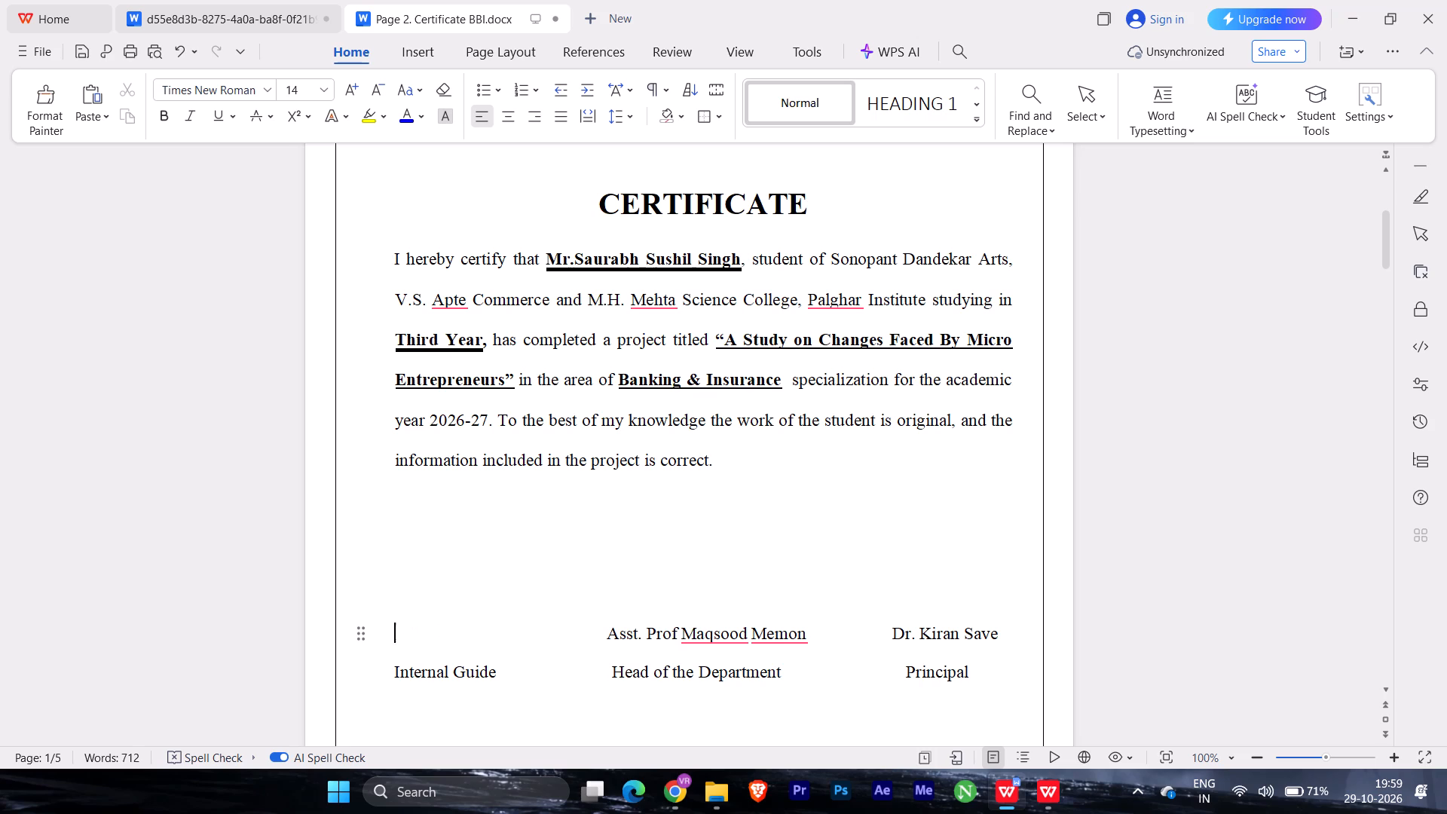